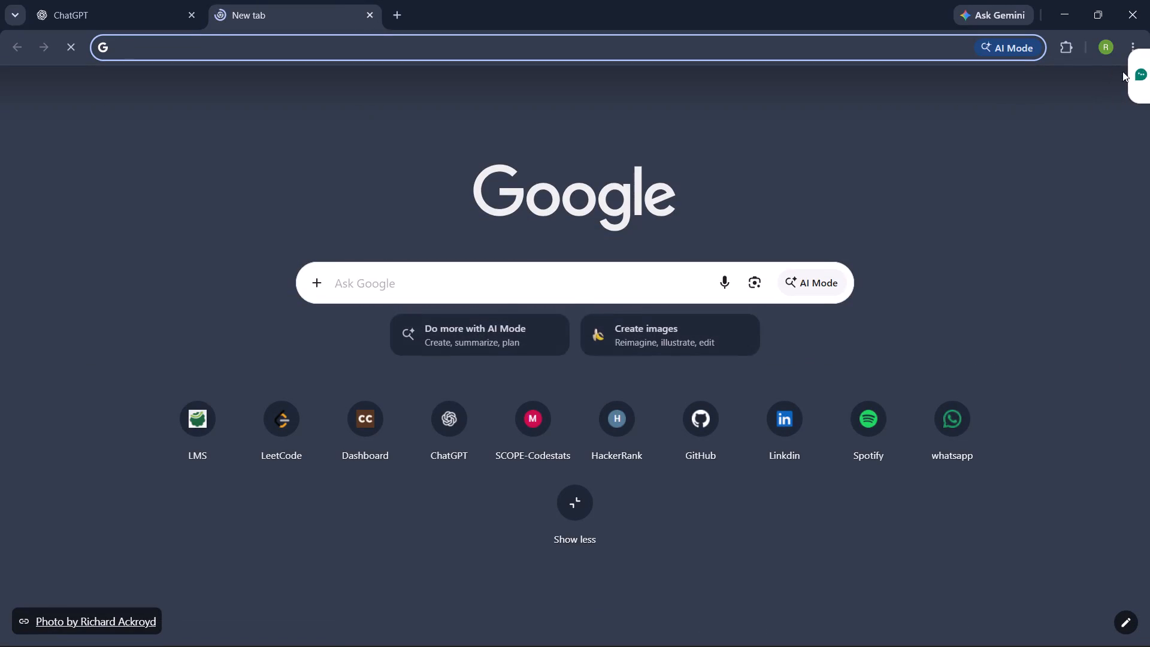
# Open Google Docs, moving the floating assistant widget away from the apps launcher, and dismiss the Bluetooth pairing notification.
pyautogui.moveTo(1144, 71); pyautogui.dragTo(1149, 646)
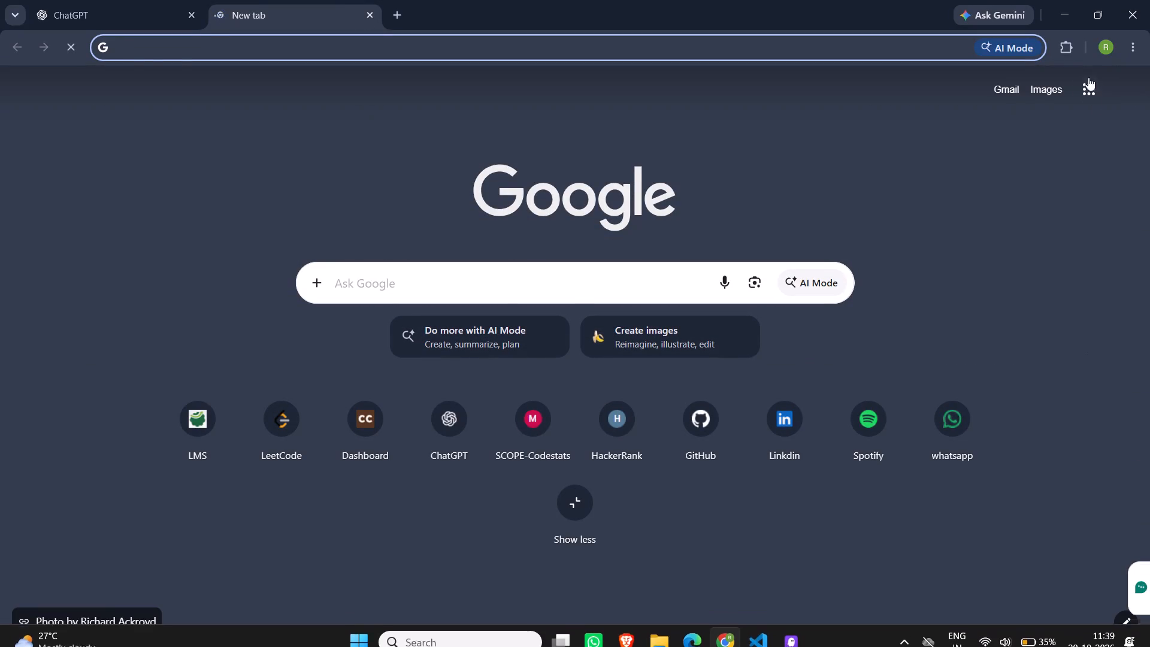
pyautogui.click(1092, 94)
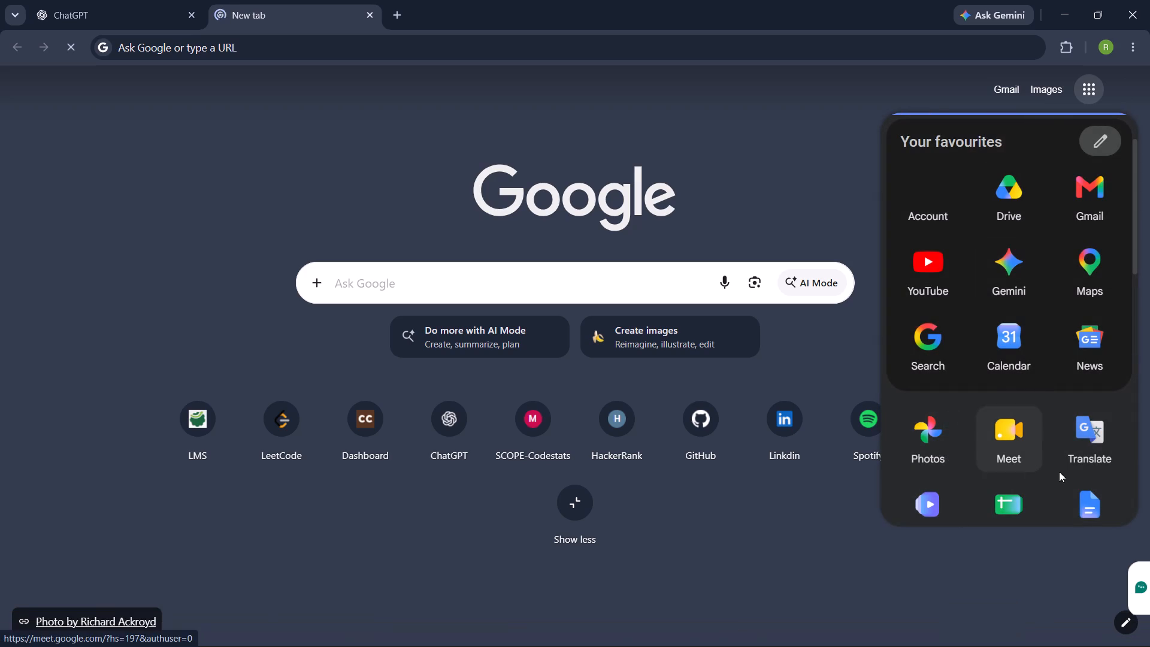
pyautogui.click(1081, 489)
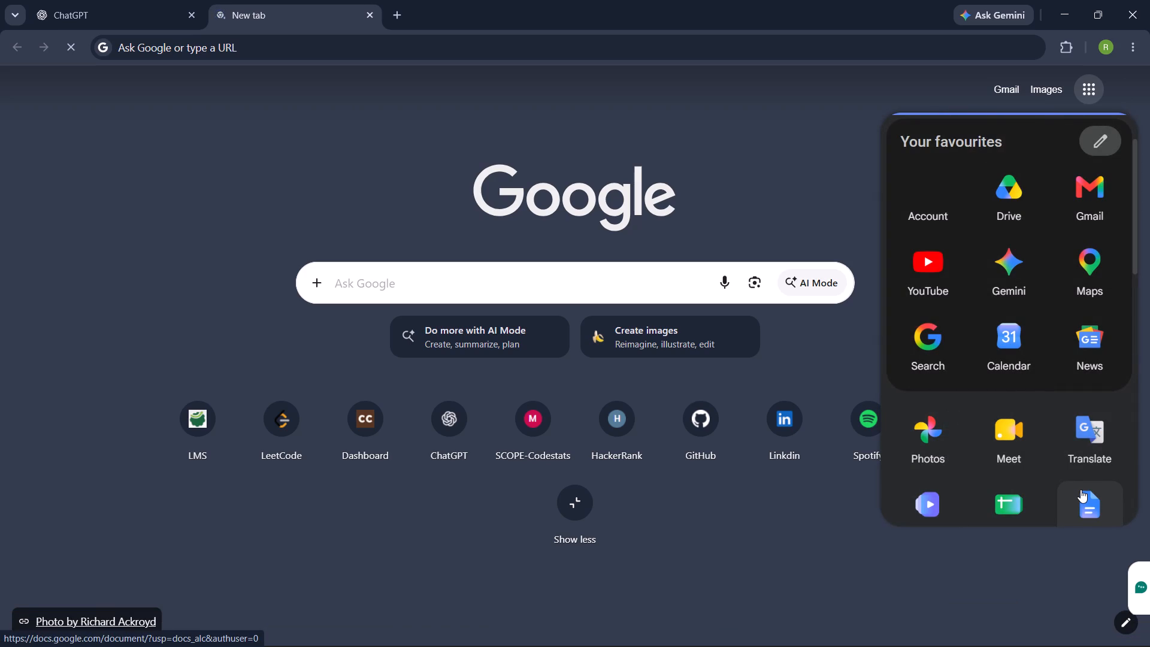
pyautogui.tripleClick(1081, 489)
pyautogui.doubleClick(1081, 489)
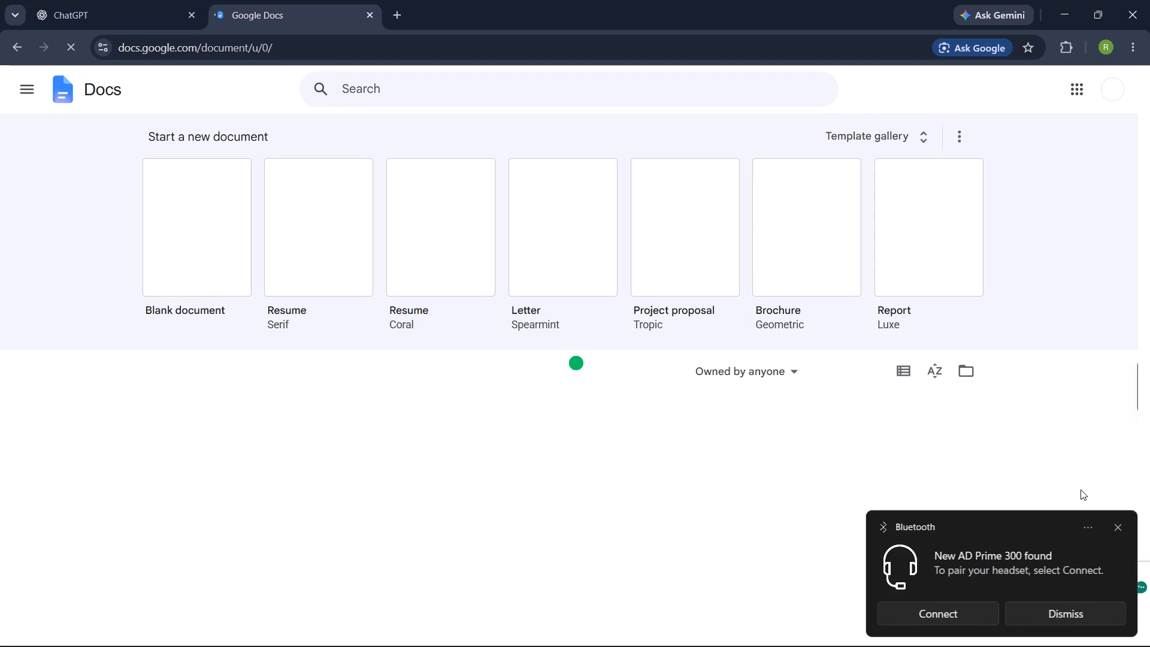
pyautogui.click(1115, 527)
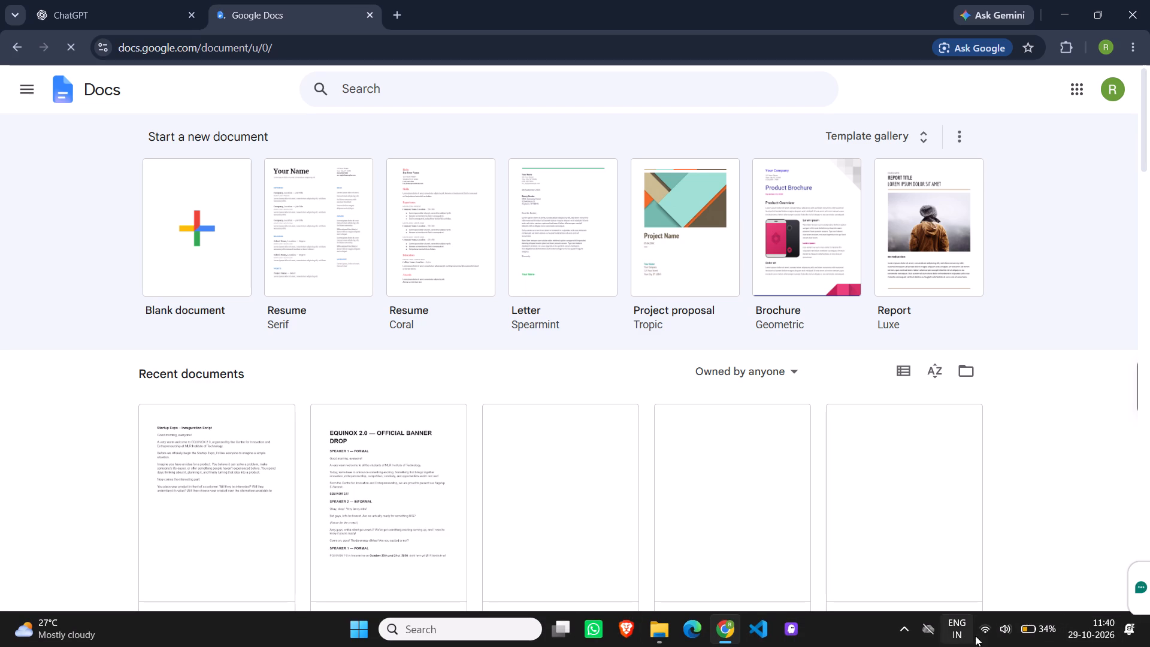
# Check the Wi-Fi connection in the system's list of available networks.
pyautogui.click(991, 639)
pyautogui.click(949, 349)
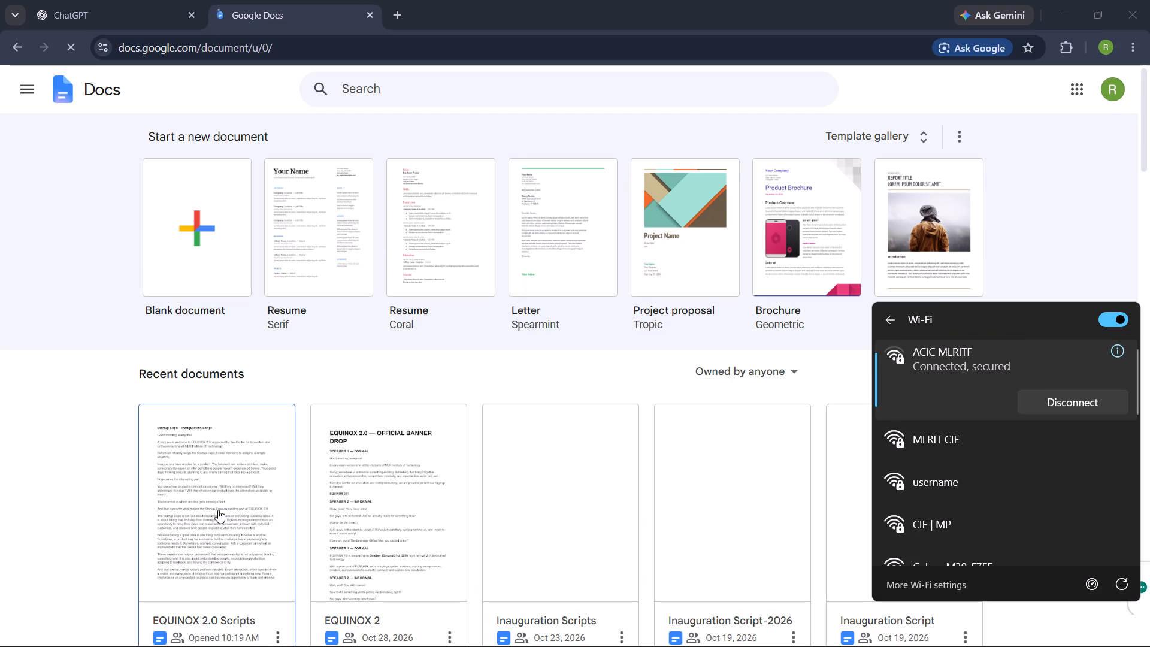
# Open the EQUINOX 2.0 Scripts document, skim the Start up expo script and switch to the Inauguration Script tab.
pyautogui.click(218, 510)
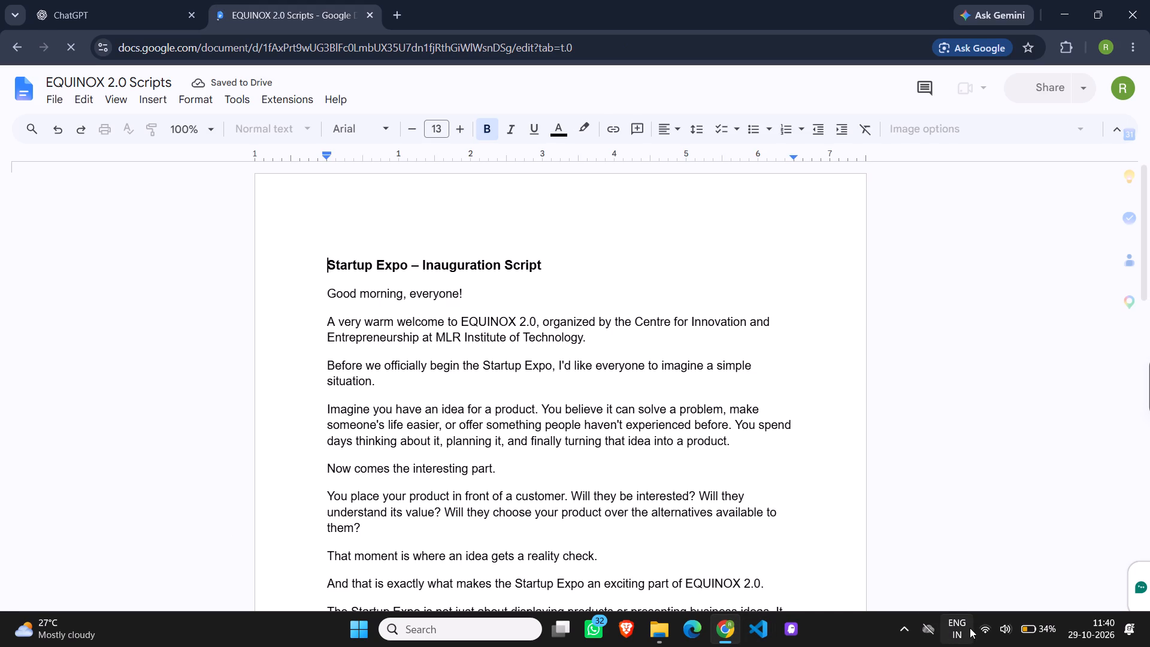
pyautogui.scroll(-4, 483, 241)
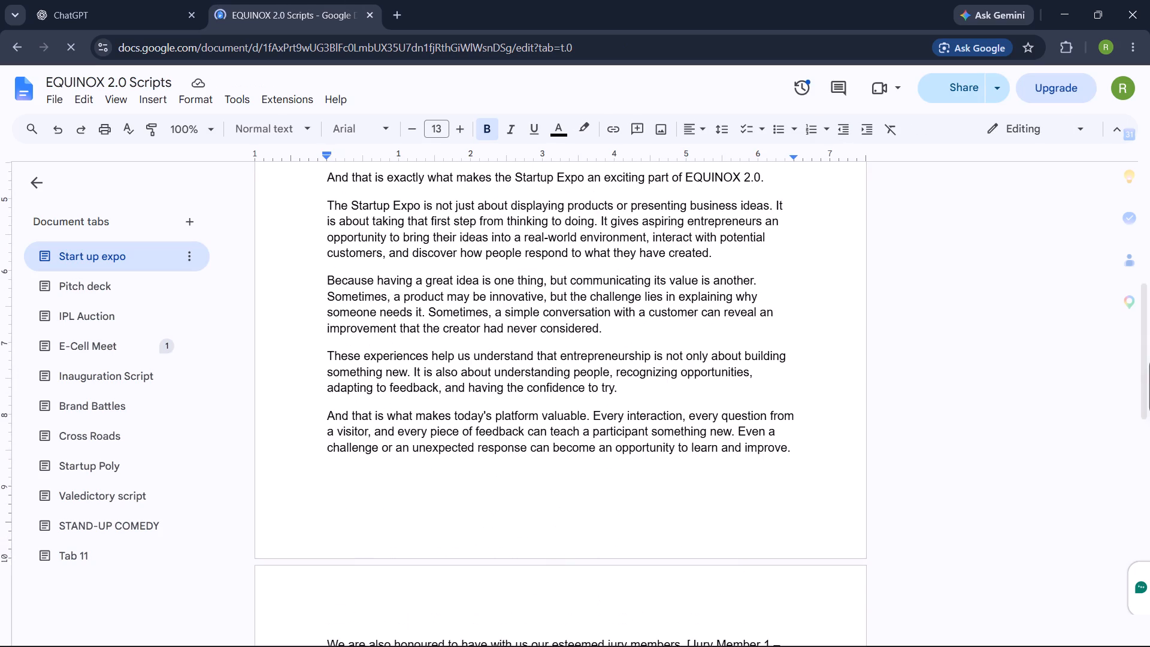
pyautogui.scroll(-4, 483, 241)
pyautogui.click(125, 381)
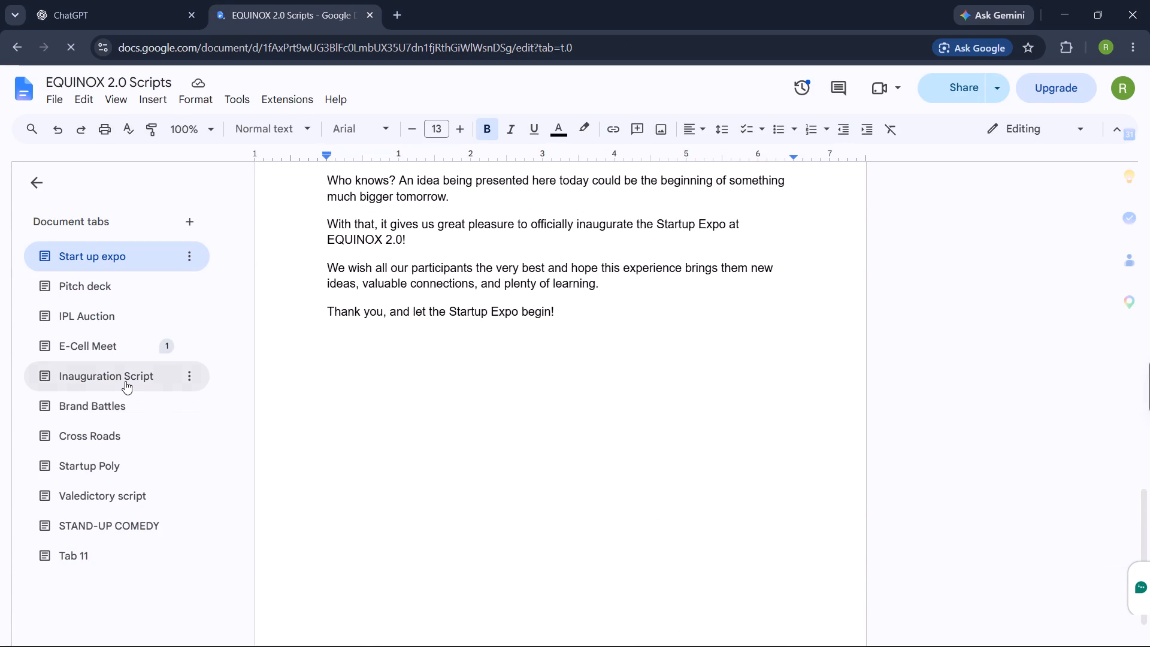
# Open the Inauguration Script document tab at its INVITING GUESTS section.
pyautogui.scroll(-1, 480, 473)
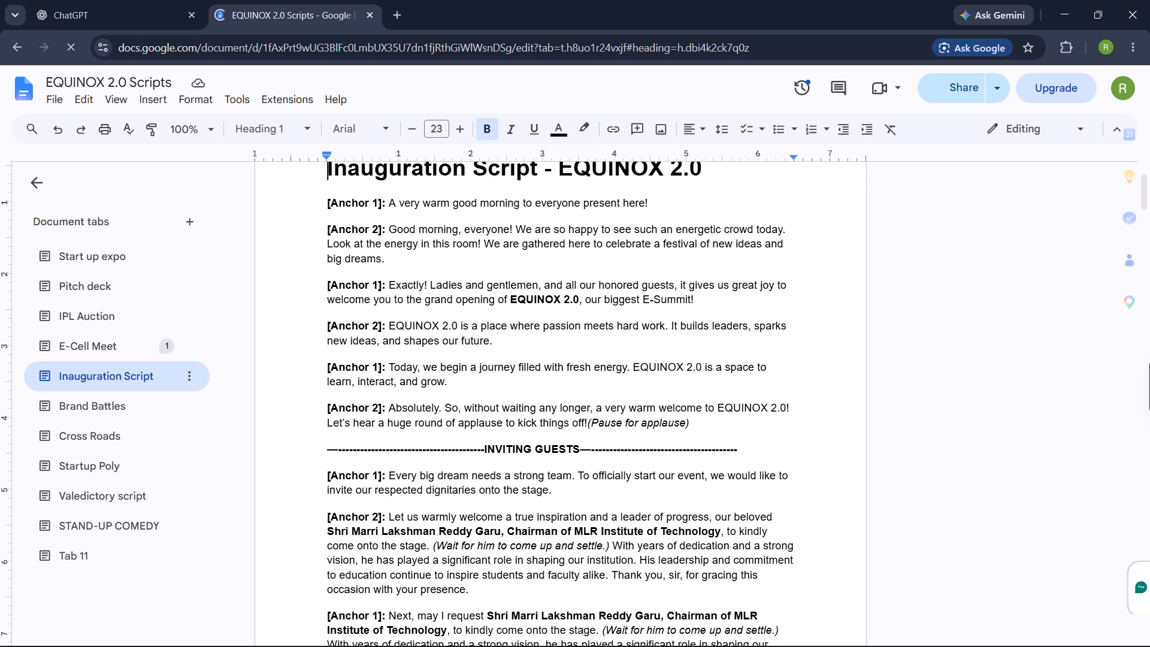
pyautogui.scroll(-2, 480, 473)
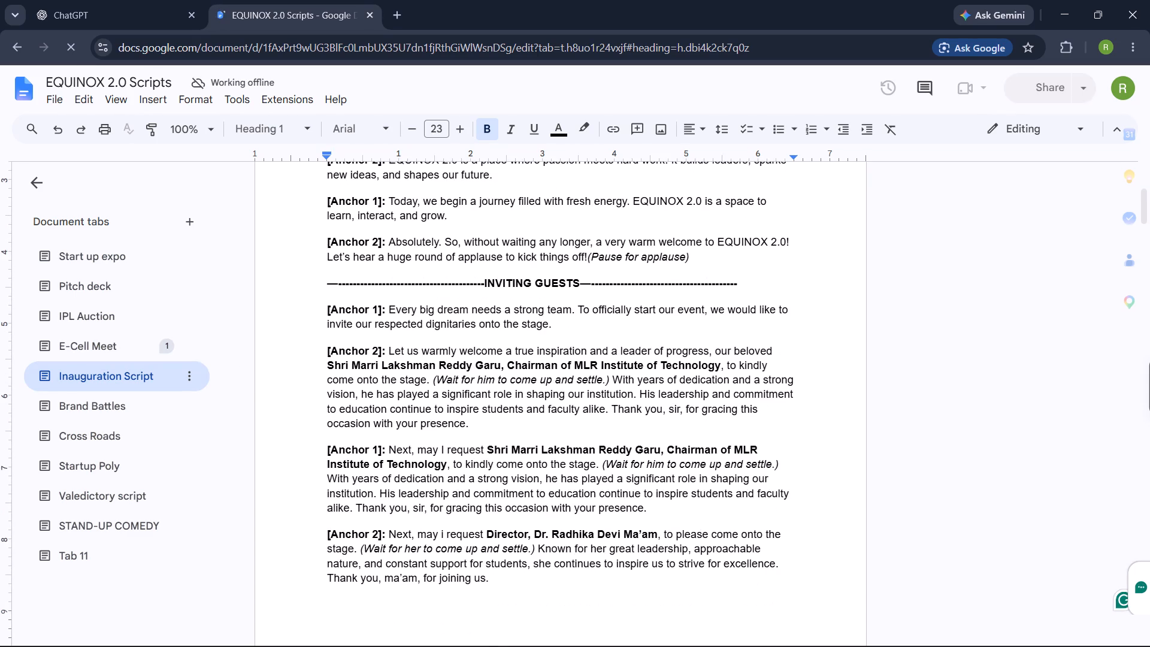
pyautogui.scroll(-1, 480, 473)
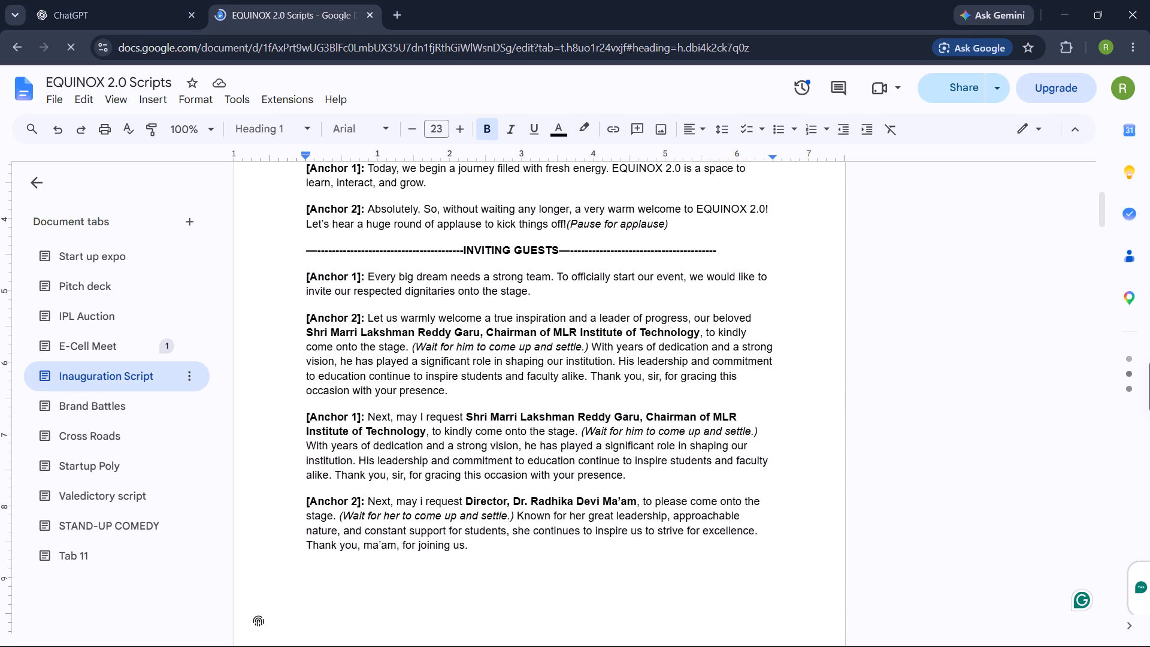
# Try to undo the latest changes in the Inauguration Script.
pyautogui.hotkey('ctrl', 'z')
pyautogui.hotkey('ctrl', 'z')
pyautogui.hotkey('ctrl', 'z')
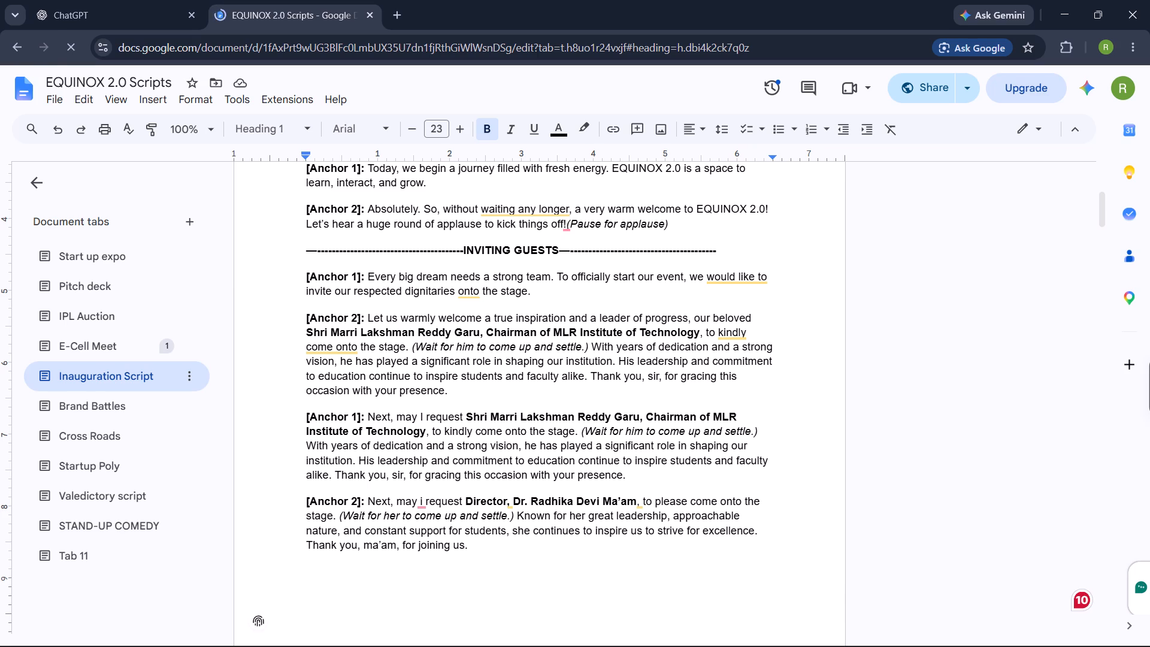
# In the Anchor 1 invitation that follows the chairman's, replace the guest's name "Lakshman" with "Shreya".
pyautogui.click(573, 418)
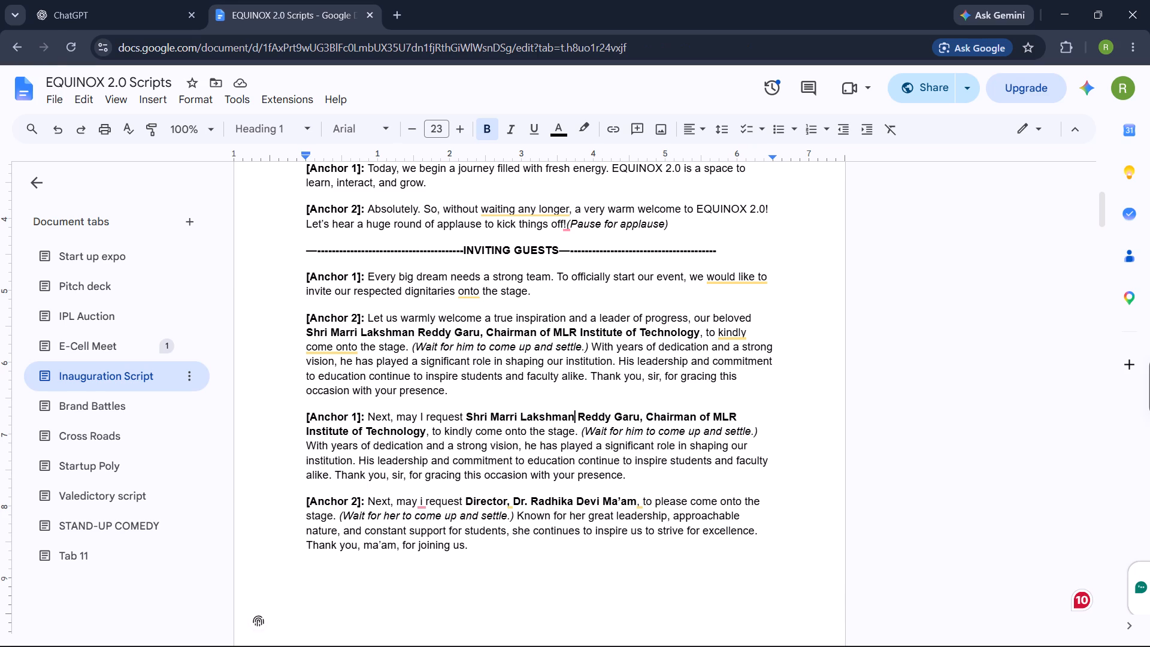
pyautogui.press('BackSpace')
pyautogui.press('BackSpace')
pyautogui.press('BackSpace')
pyautogui.press('BackSpace')
pyautogui.press('BackSpace')
pyautogui.press('BackSpace')
pyautogui.press('BackSpace')
pyautogui.press('BackSpace')
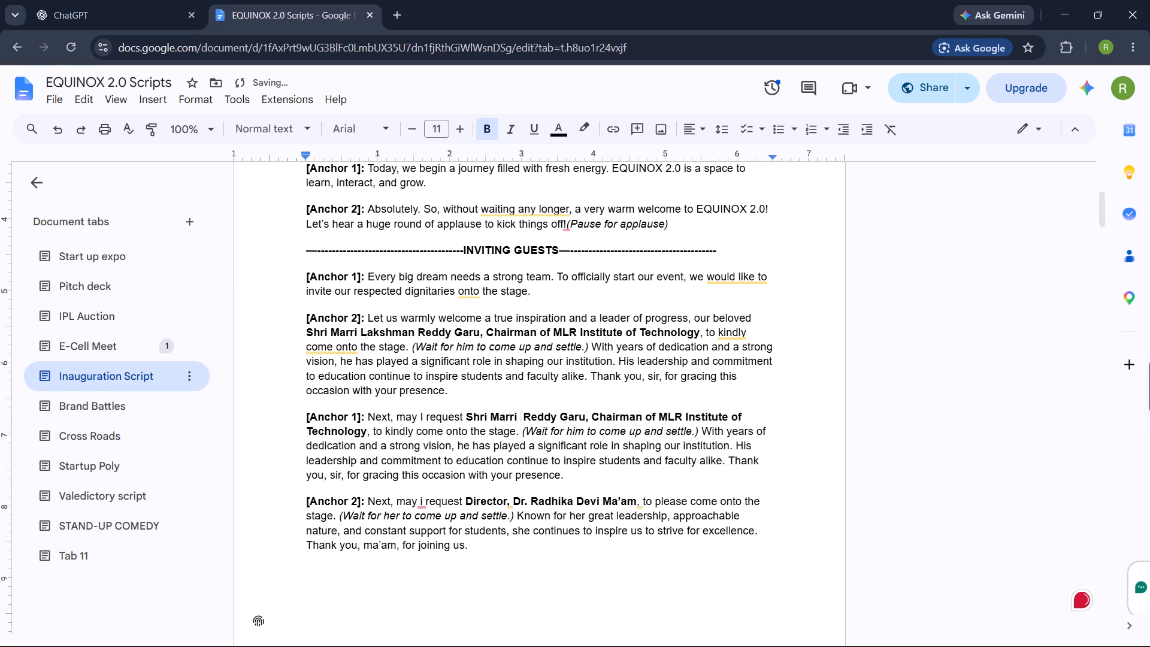
pyautogui.write('dHIR')
pyautogui.press('BackSpace')
pyautogui.press('BackSpace')
pyautogui.press('BackSpace')
pyautogui.press('BackSpace')
pyautogui.write('ds')
pyautogui.press('BackSpace')
pyautogui.press('BackSpace')
pyautogui.hotkey('shift', 's')
pyautogui.press('BackSpace')
pyautogui.press('s')
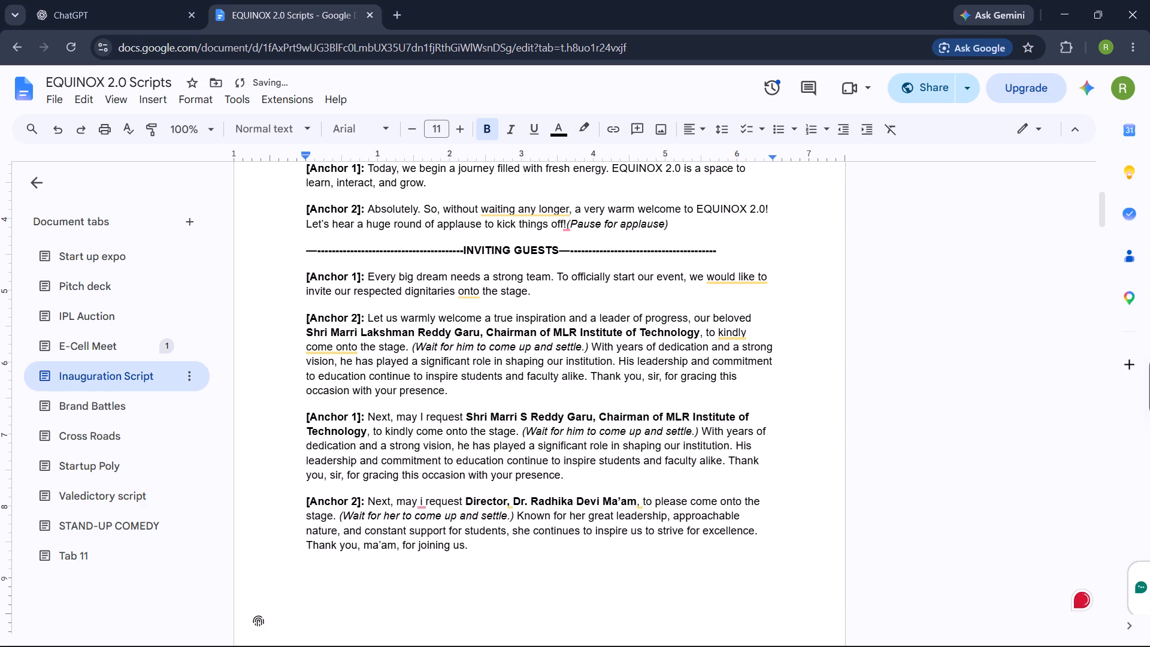
pyautogui.write('hreya')
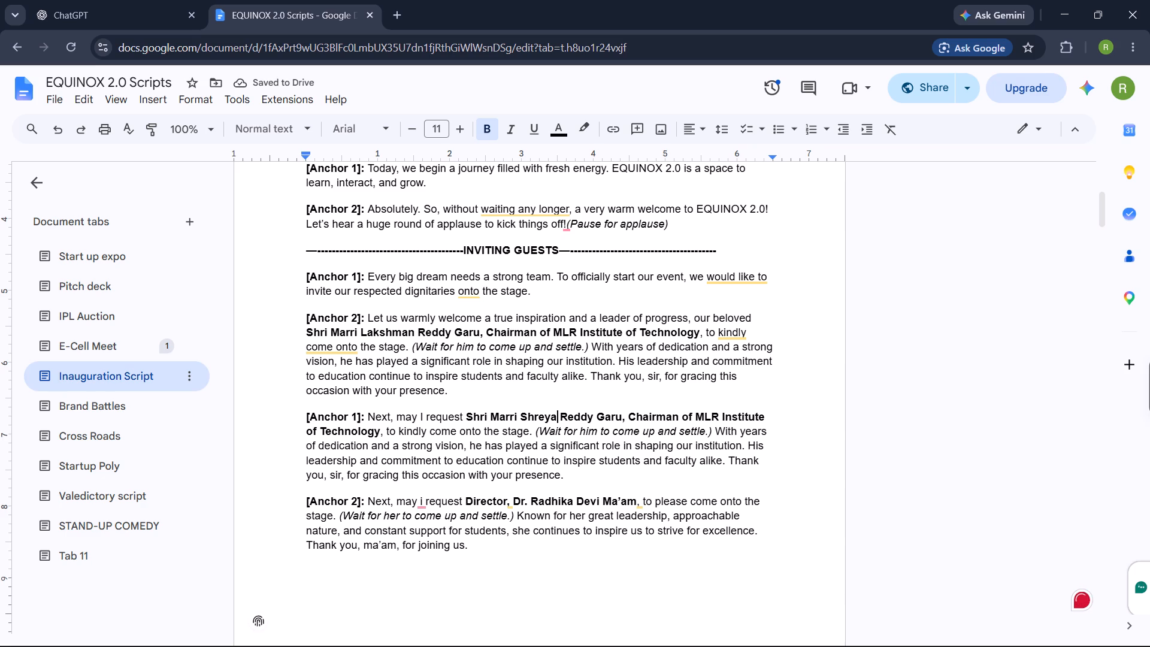
pyautogui.click(522, 419)
# Change the guest's title in that Anchor 1 invitation to "Secretary" of MLR Institute of Technology.
pyautogui.click(675, 413)
pyautogui.press('Right')
pyautogui.press('BackSpace')
pyautogui.press('BackSpace')
pyautogui.press('BackSpace')
pyautogui.press('BackSpace')
pyautogui.press('BackSpace')
pyautogui.press('BackSpace')
pyautogui.press('BackSpace')
pyautogui.press('BackSpace')
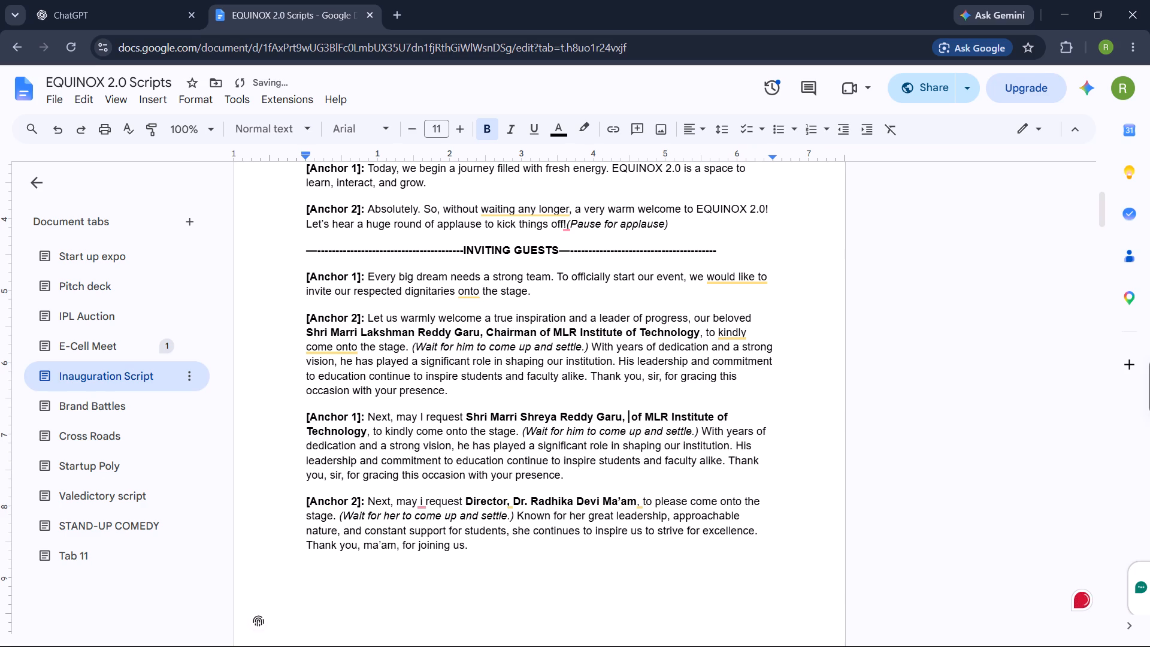
pyautogui.write('Sectr')
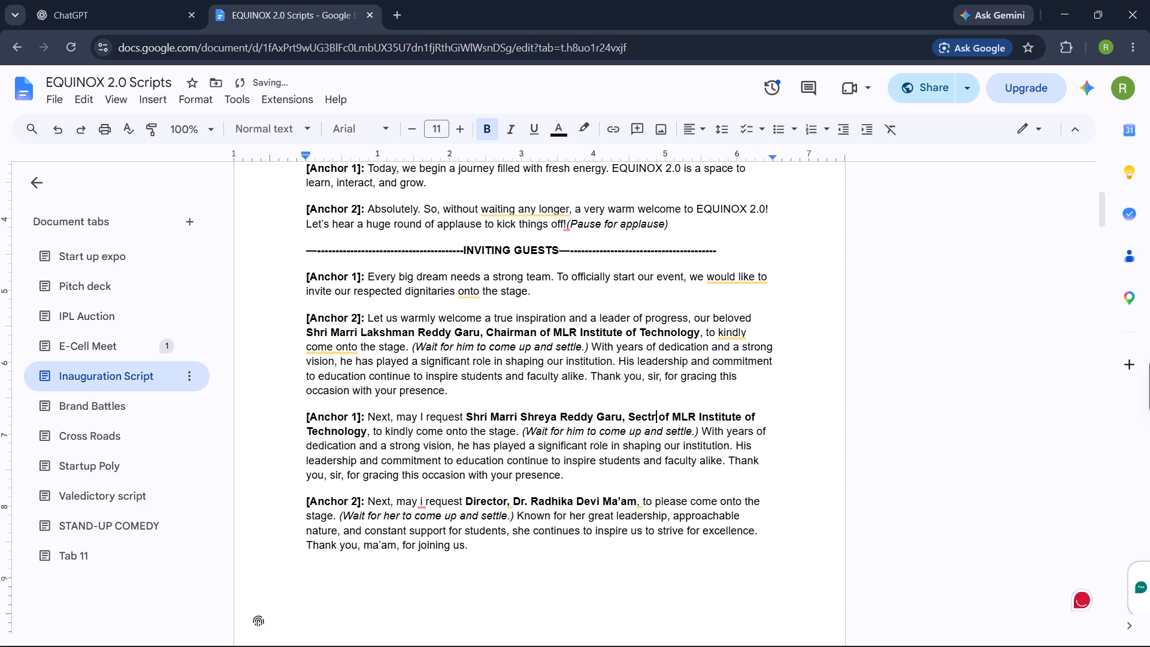
pyautogui.press('BackSpace')
pyautogui.press('BackSpace')
pyautogui.write('reta')
pyautogui.write('ry')
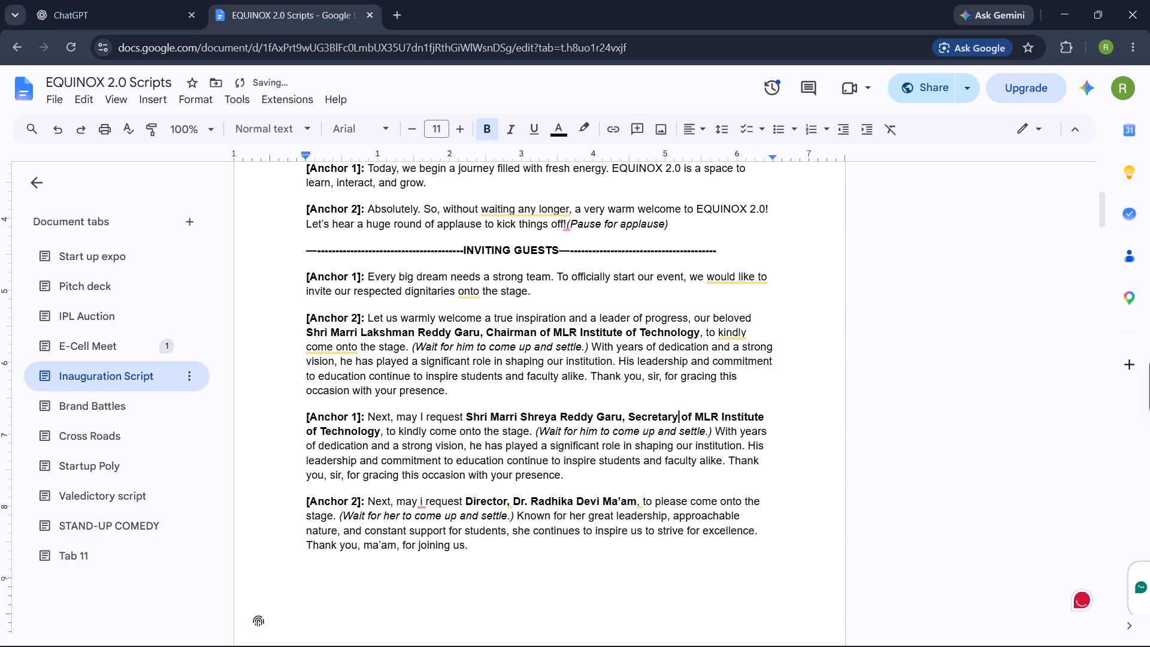
# Change the stage direction in the secretary's invitation to read "Wait for her to come up and settle.".
pyautogui.click(599, 433)
pyautogui.press('\\')
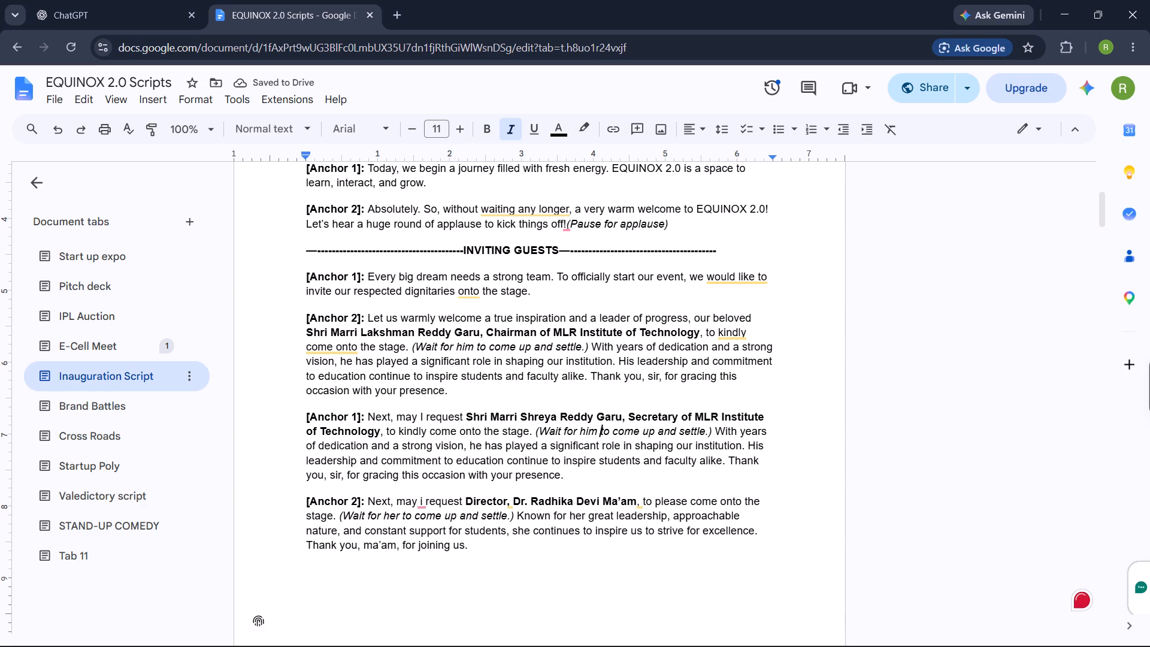
pyautogui.press('BackSpace')
pyautogui.press('BackSpace')
pyautogui.press('BackSpace')
pyautogui.press('BackSpace')
pyautogui.write('er')
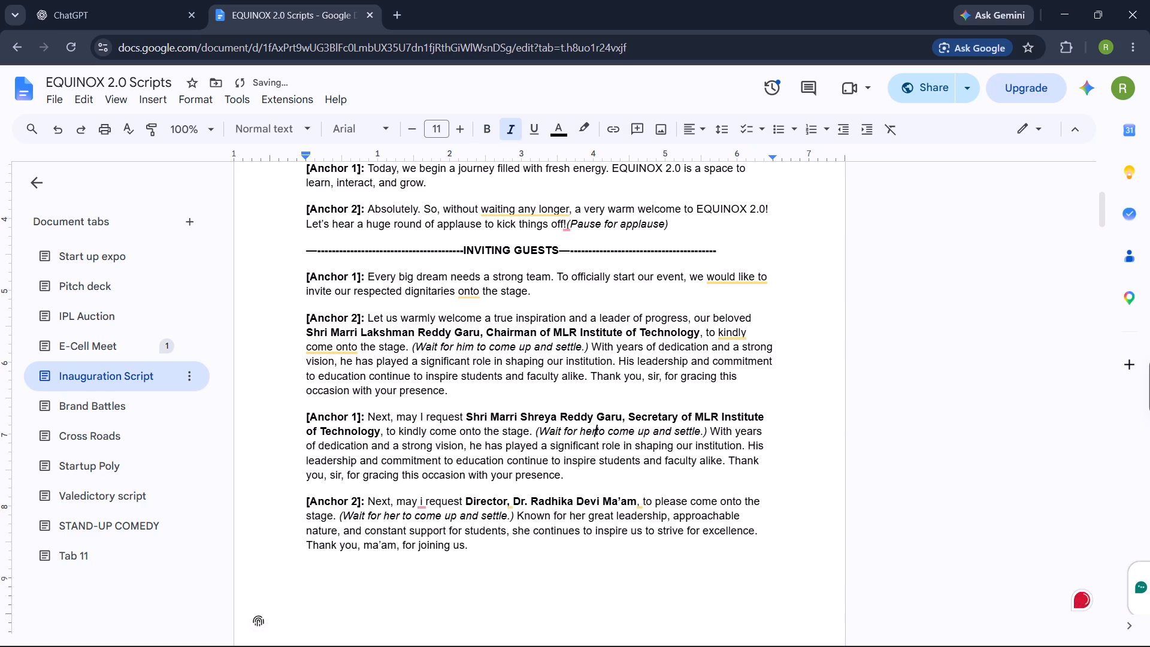
pyautogui.press('space')
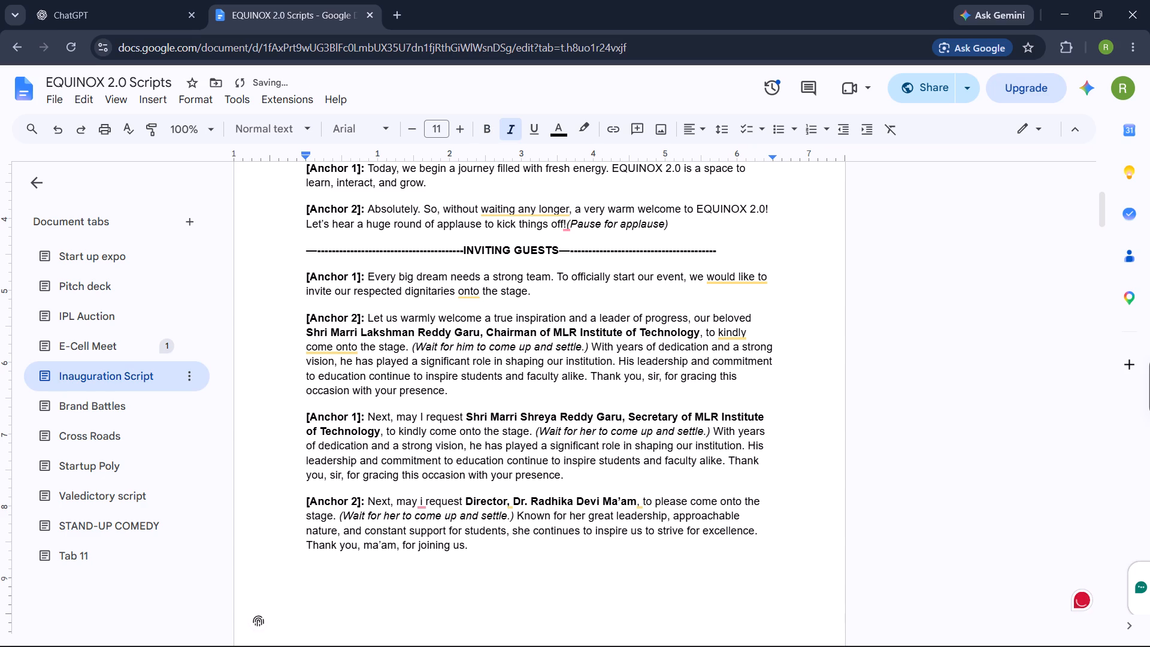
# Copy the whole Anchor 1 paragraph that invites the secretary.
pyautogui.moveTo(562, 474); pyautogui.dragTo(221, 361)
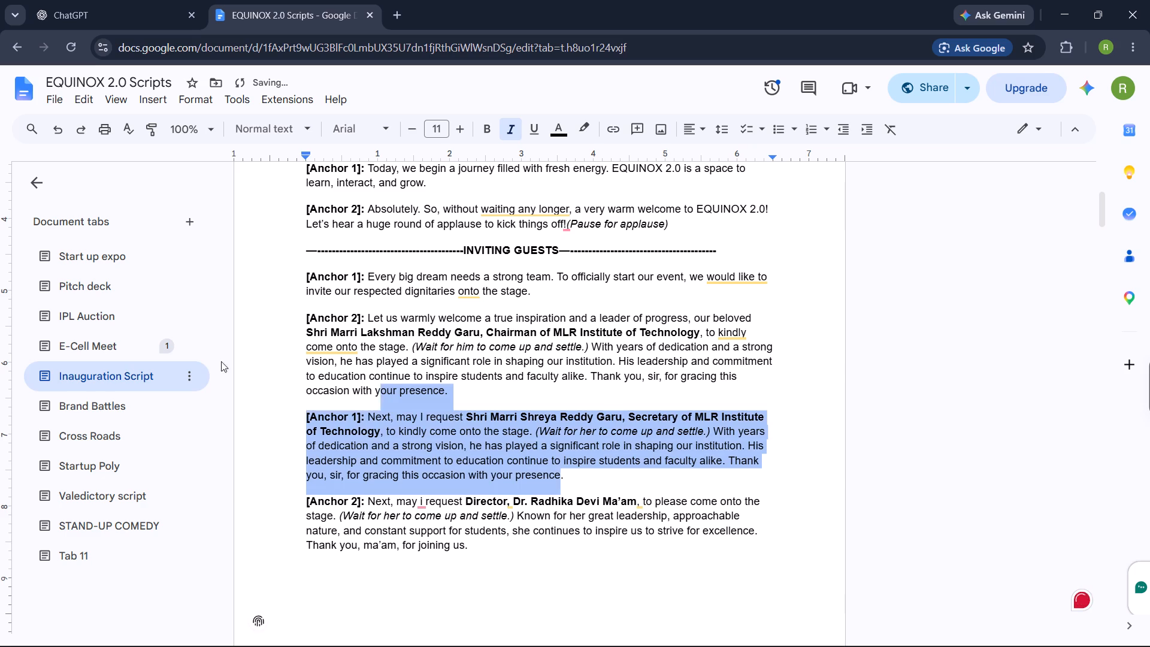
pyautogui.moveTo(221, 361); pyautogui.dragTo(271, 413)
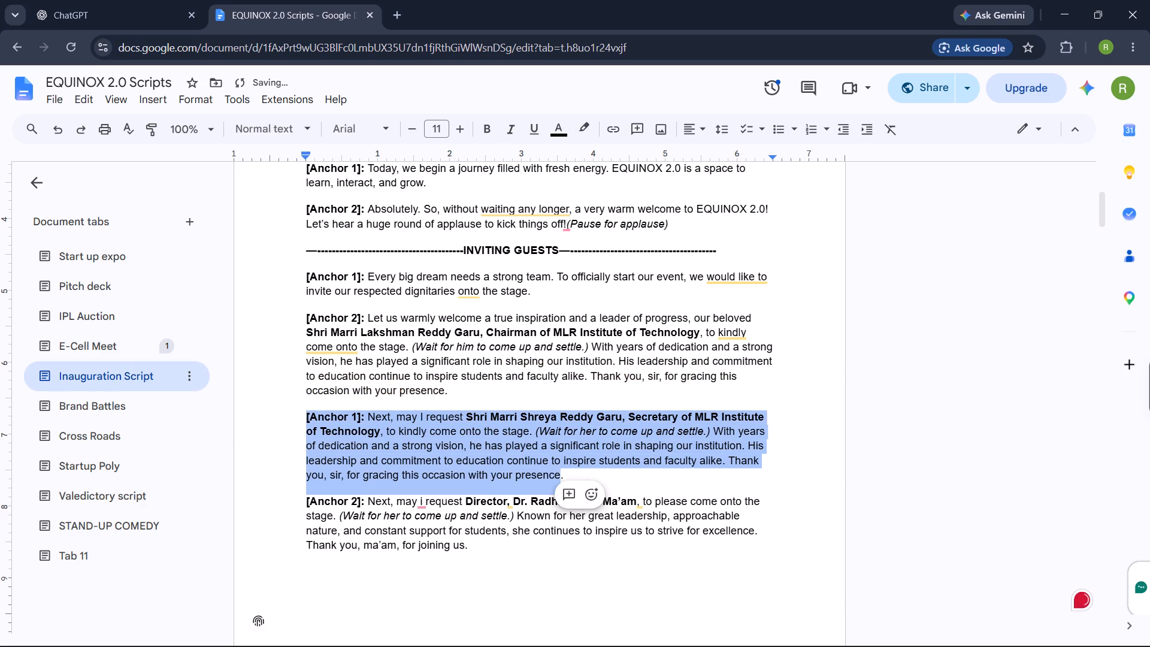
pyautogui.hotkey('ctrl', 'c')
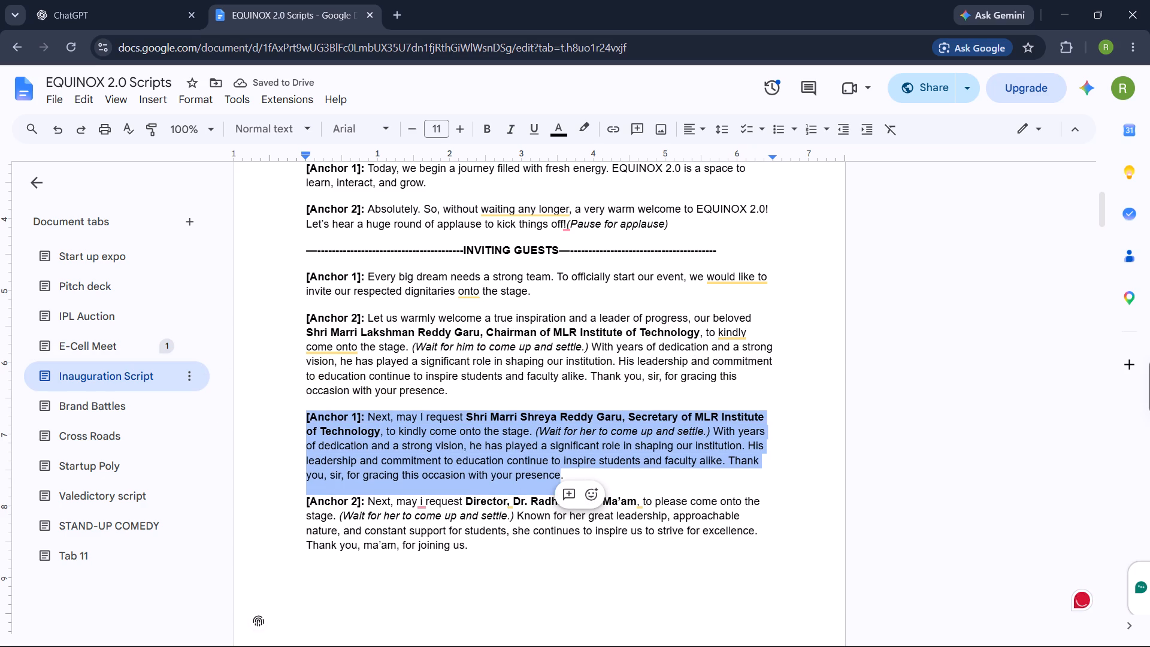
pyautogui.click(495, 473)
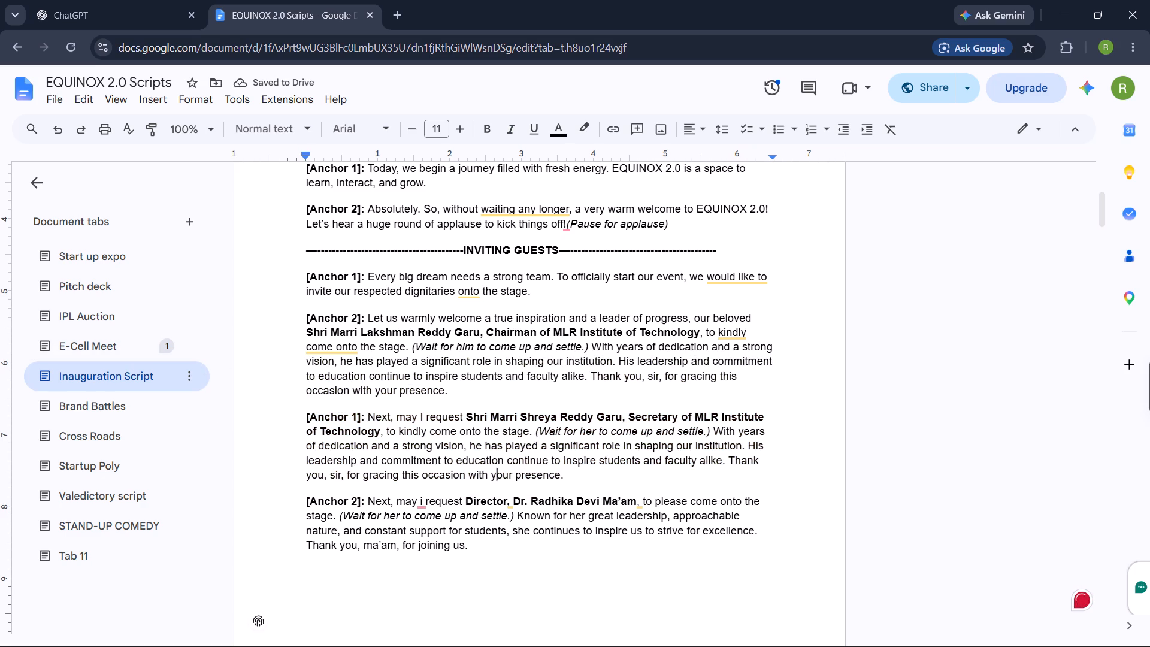
# Change the remaining pronouns in the secretary's paragraph to "she has played" and "Her leadership".
pyautogui.click(470, 446)
pyautogui.press('s')
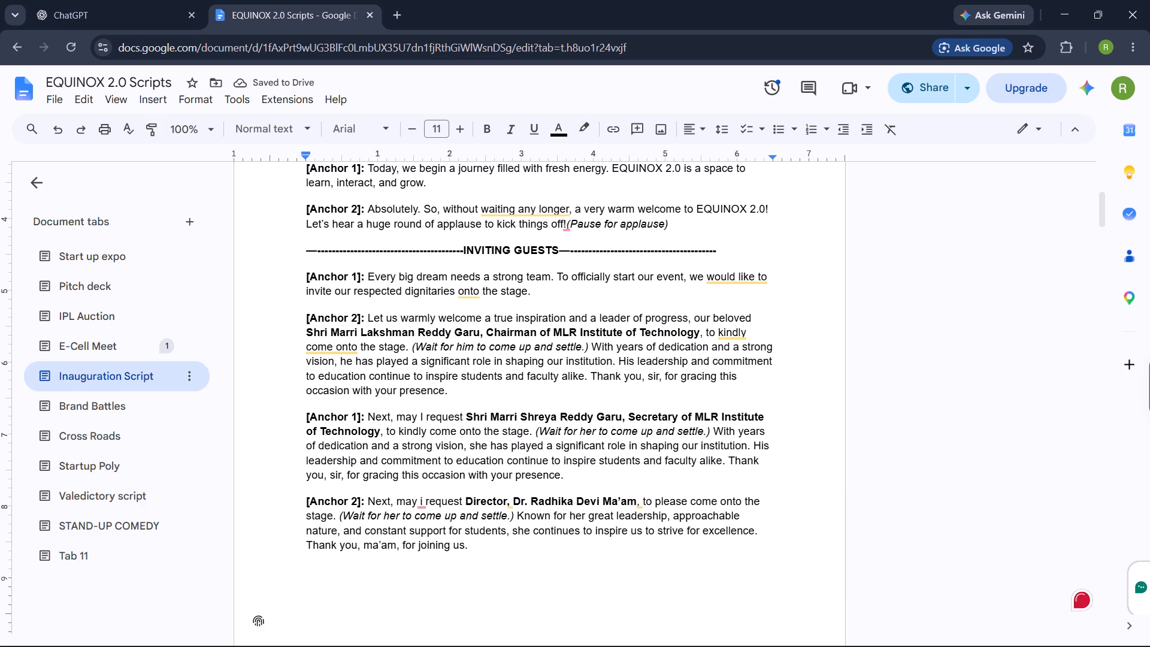
pyautogui.click(762, 442)
pyautogui.press('Left')
pyautogui.press('BackSpace')
pyautogui.press('Right')
pyautogui.press('BackSpace')
pyautogui.press('space')
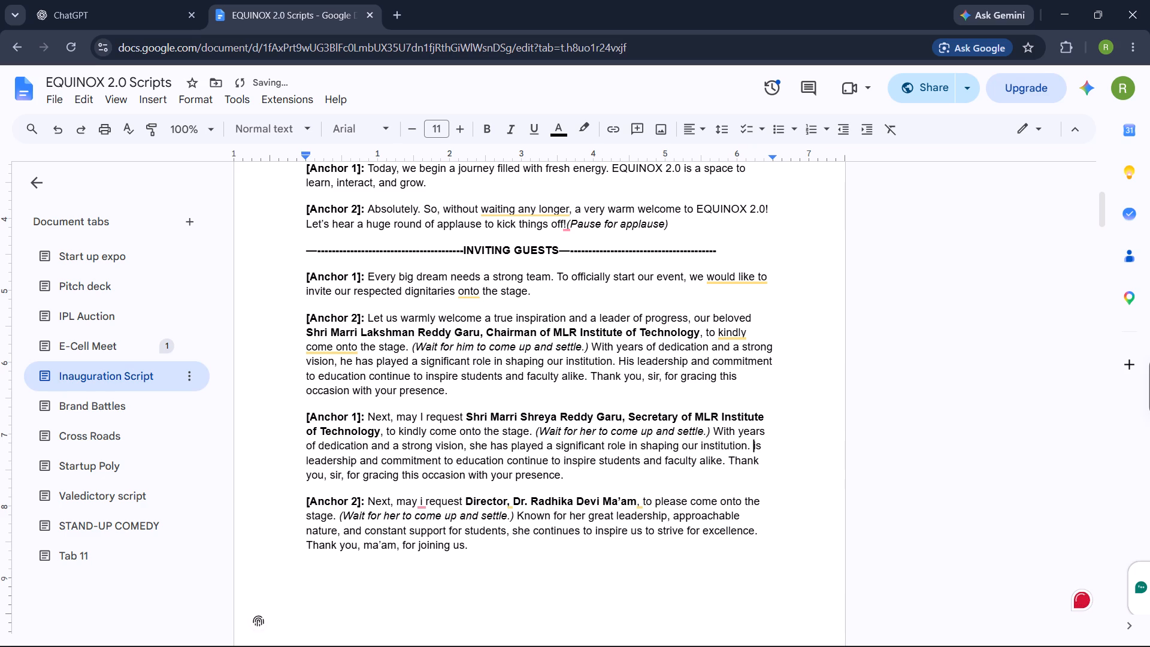
pyautogui.hotkey('shift', 'h')
pyautogui.press('Right')
pyautogui.press('Right')
pyautogui.press('BackSpace')
pyautogui.press('BackSpace')
pyautogui.write('er')
# Insert an empty paragraph after the Anchor 1 invitation of the secretary, before Anchor 2's invitation of the Director.
pyautogui.scroll(-2, 541, 461)
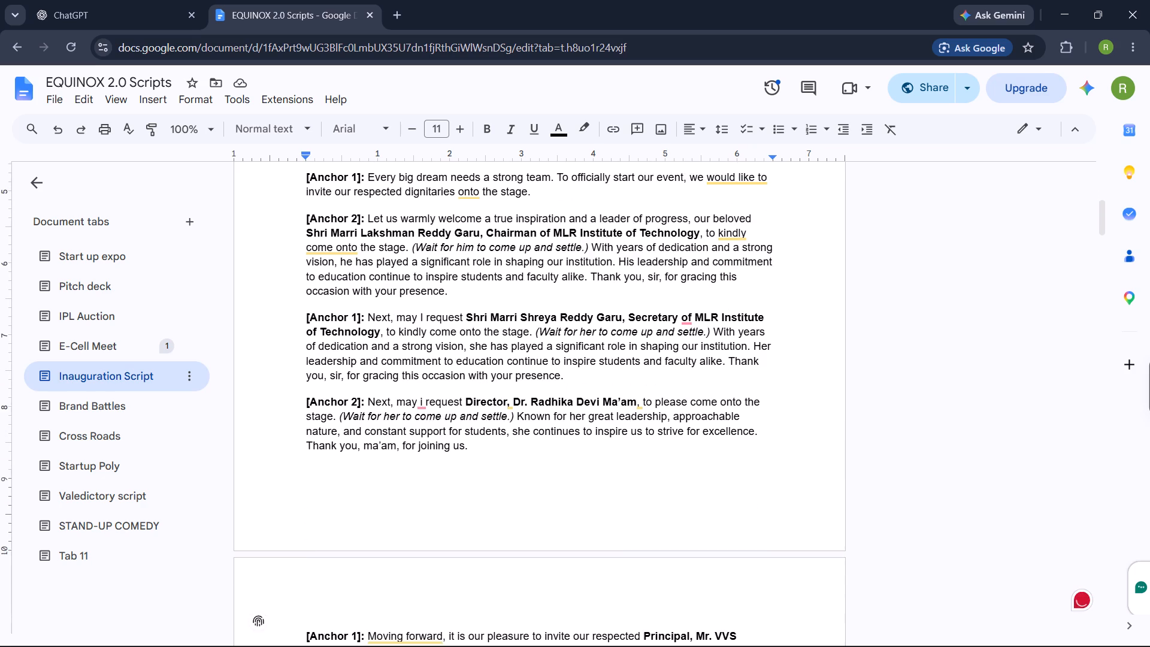
pyautogui.scroll(-3, 541, 461)
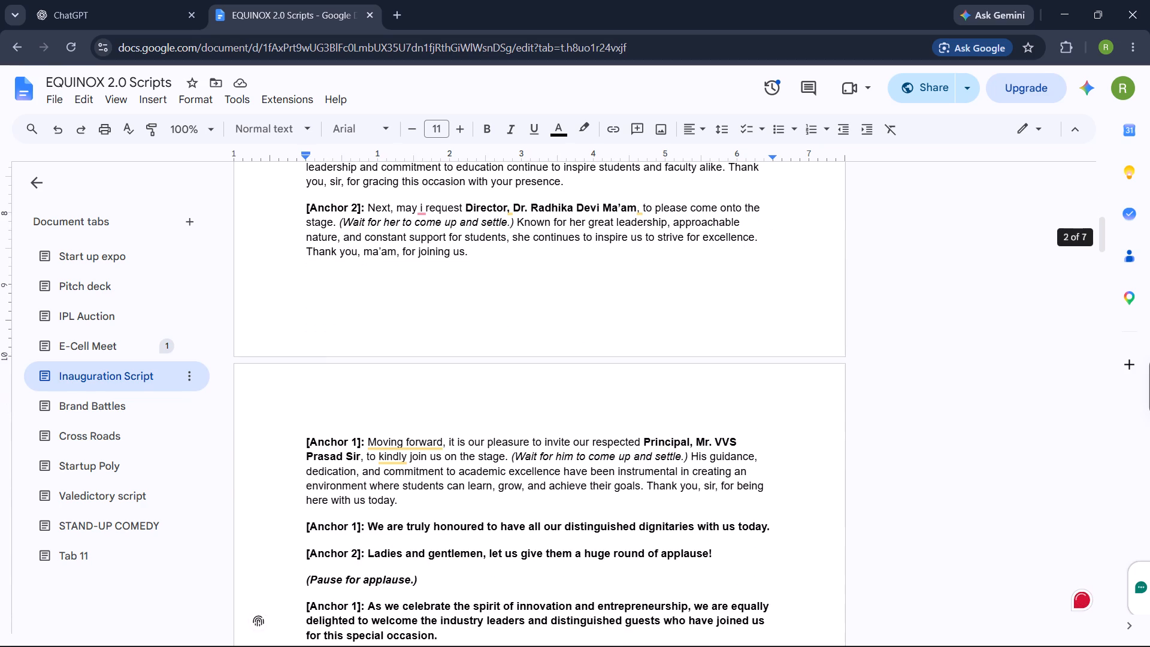
pyautogui.scroll(2, 541, 461)
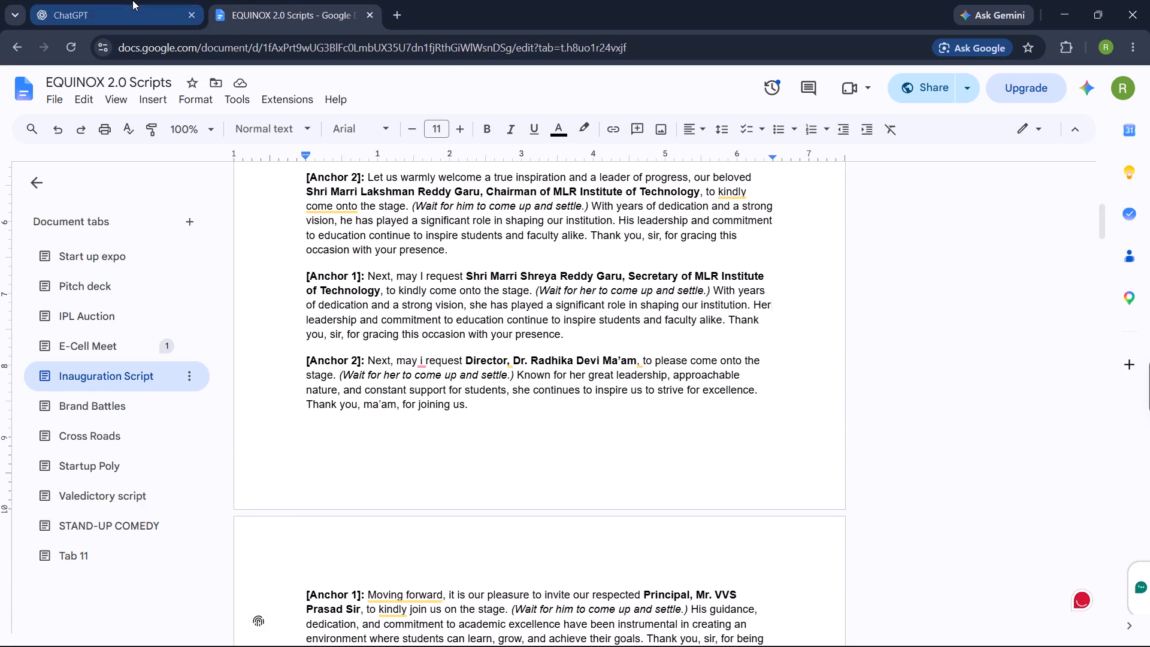
pyautogui.click(570, 339)
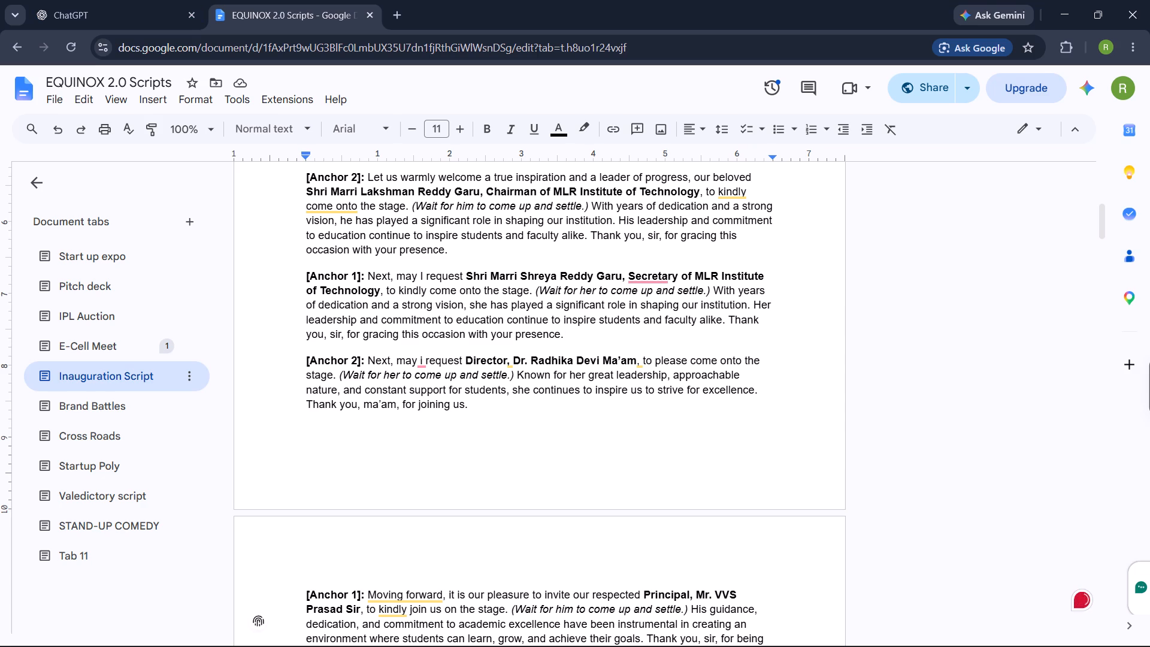
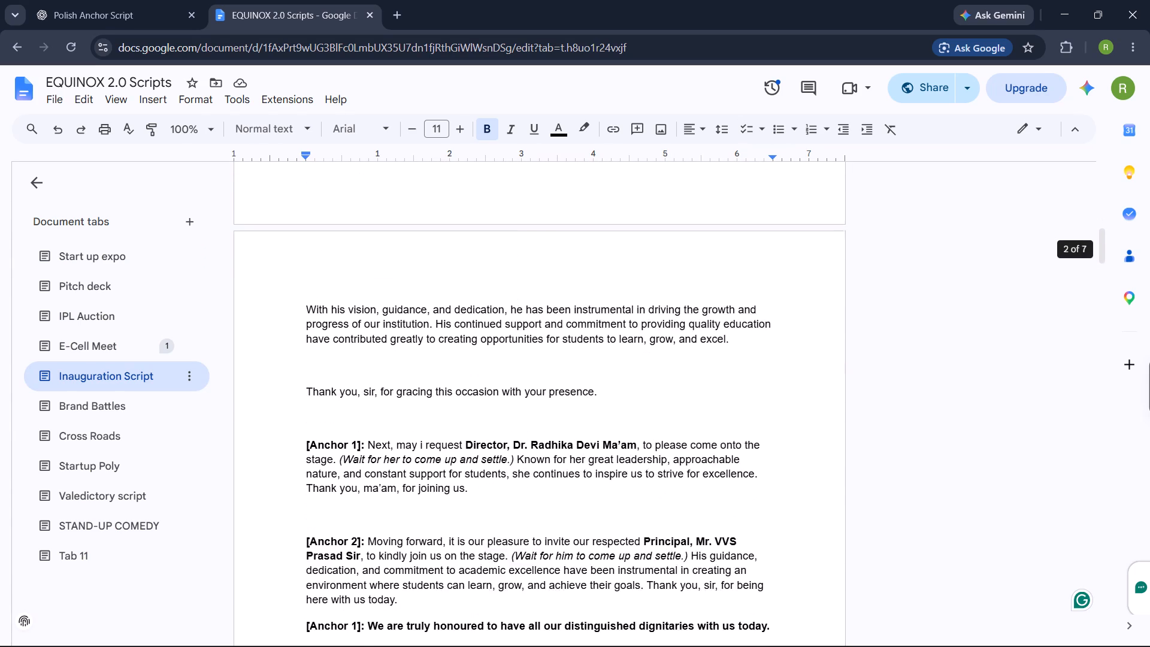
pyautogui.scroll(-4, 459, 364)
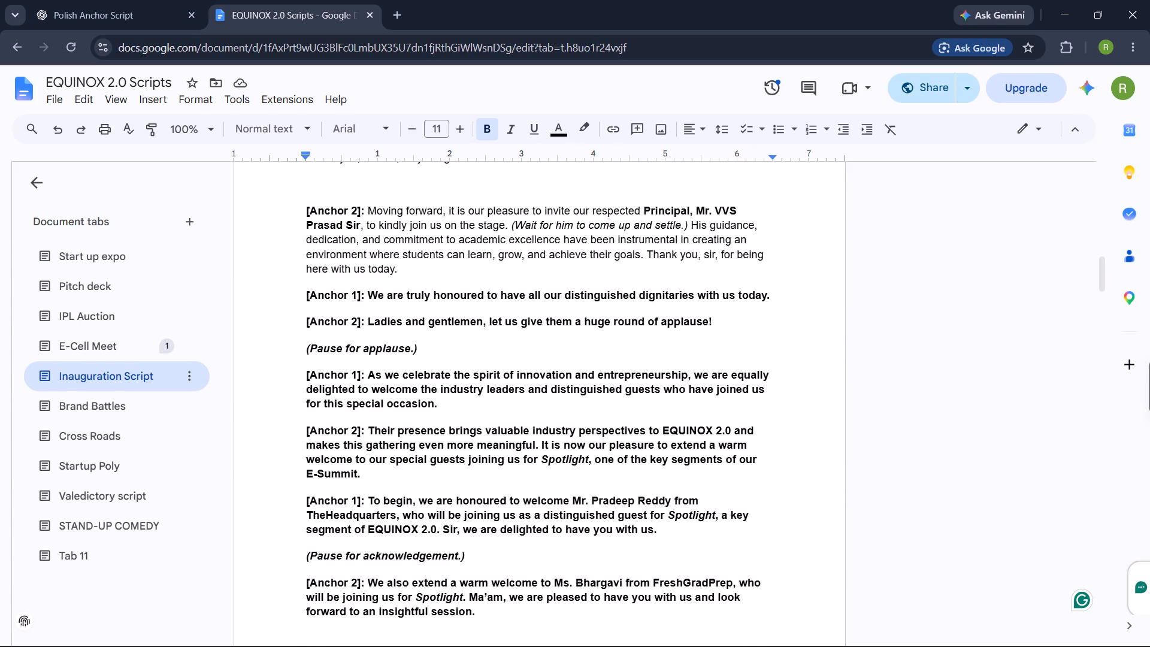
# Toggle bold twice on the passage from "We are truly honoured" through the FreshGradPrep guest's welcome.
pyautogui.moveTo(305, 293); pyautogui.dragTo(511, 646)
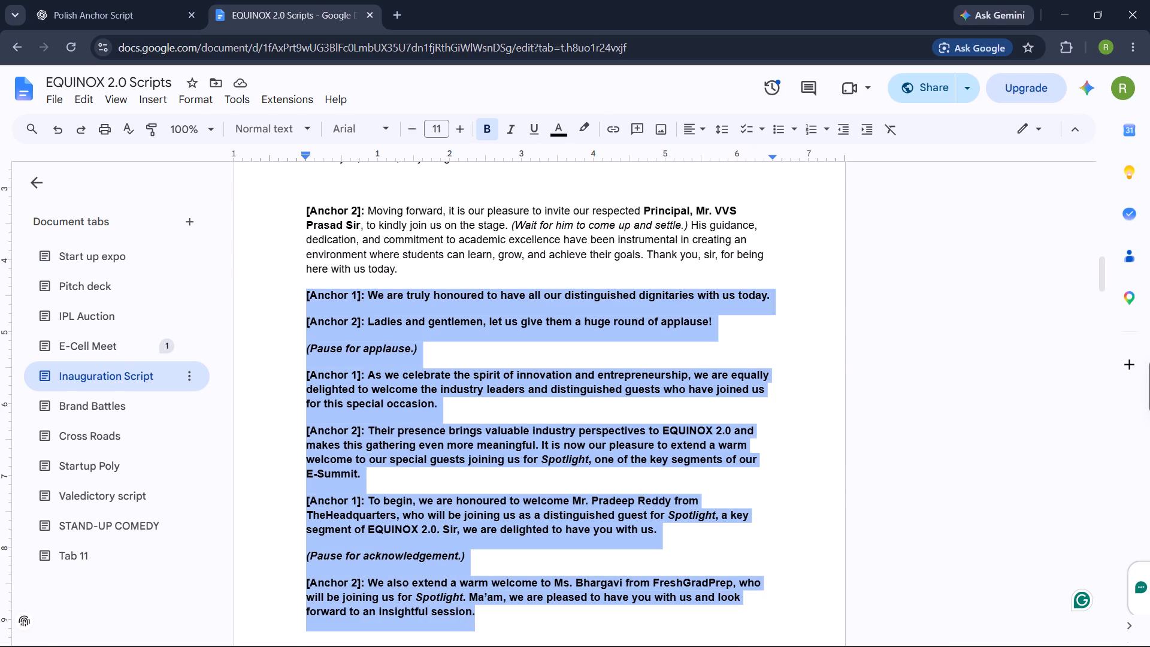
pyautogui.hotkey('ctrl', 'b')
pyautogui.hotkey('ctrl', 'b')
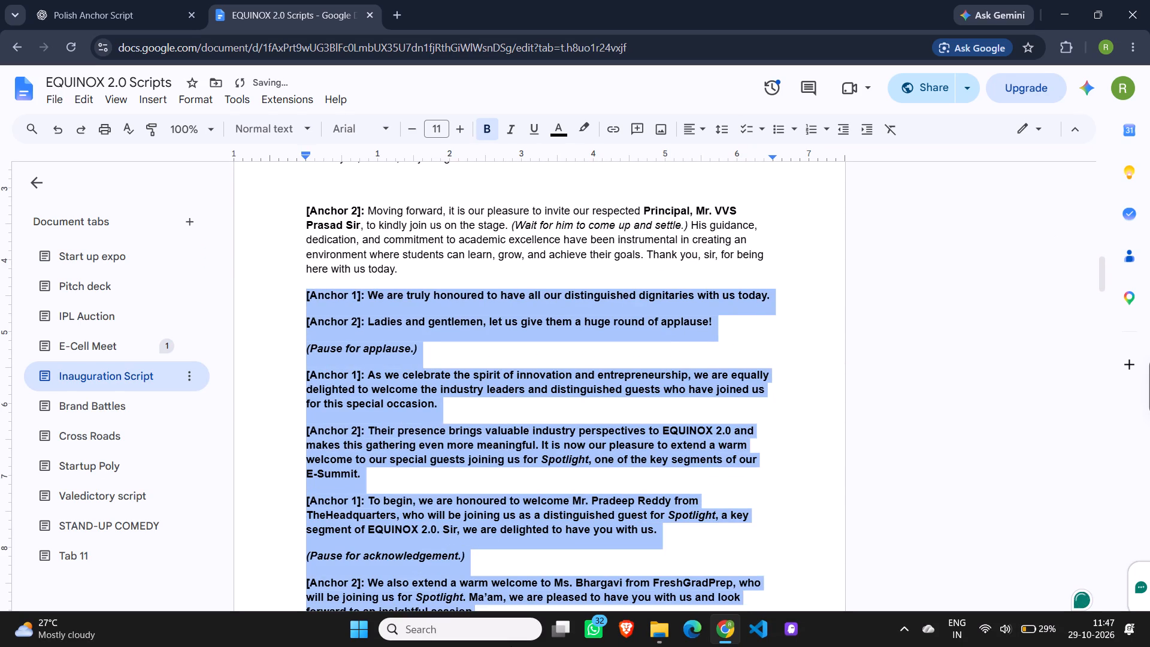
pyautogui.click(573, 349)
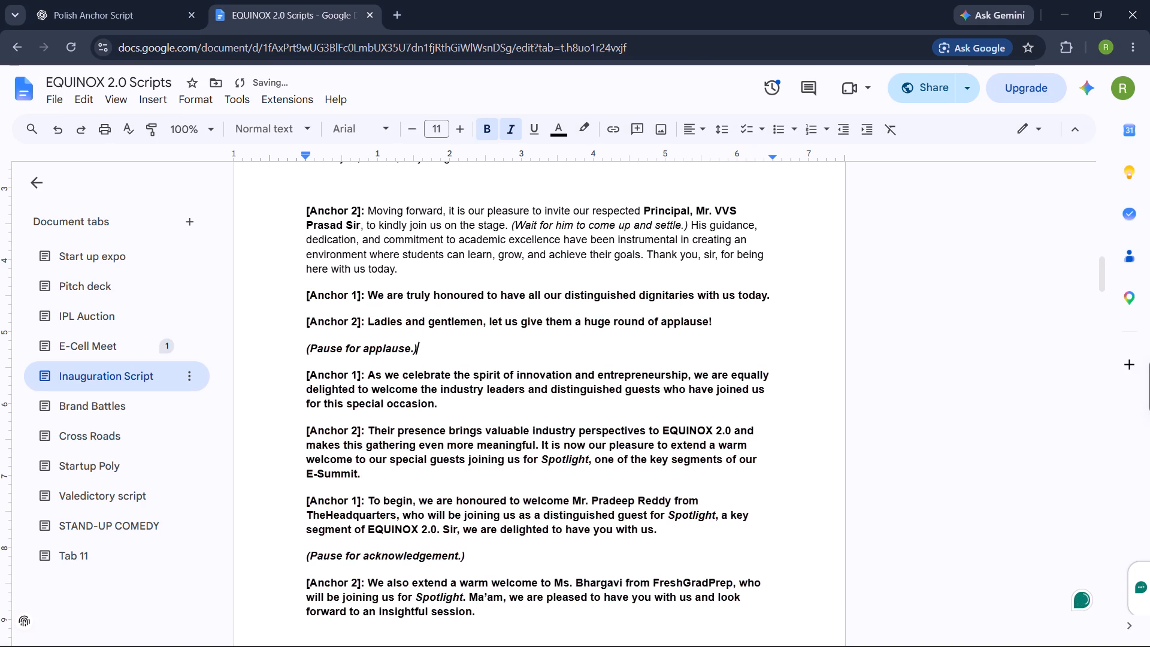
# Remove bold from Anchor 1's "We are truly honoured" line and from Anchor 2's applause request with its pause cue, excluding the speaker labels.
pyautogui.moveTo(371, 295); pyautogui.dragTo(776, 298)
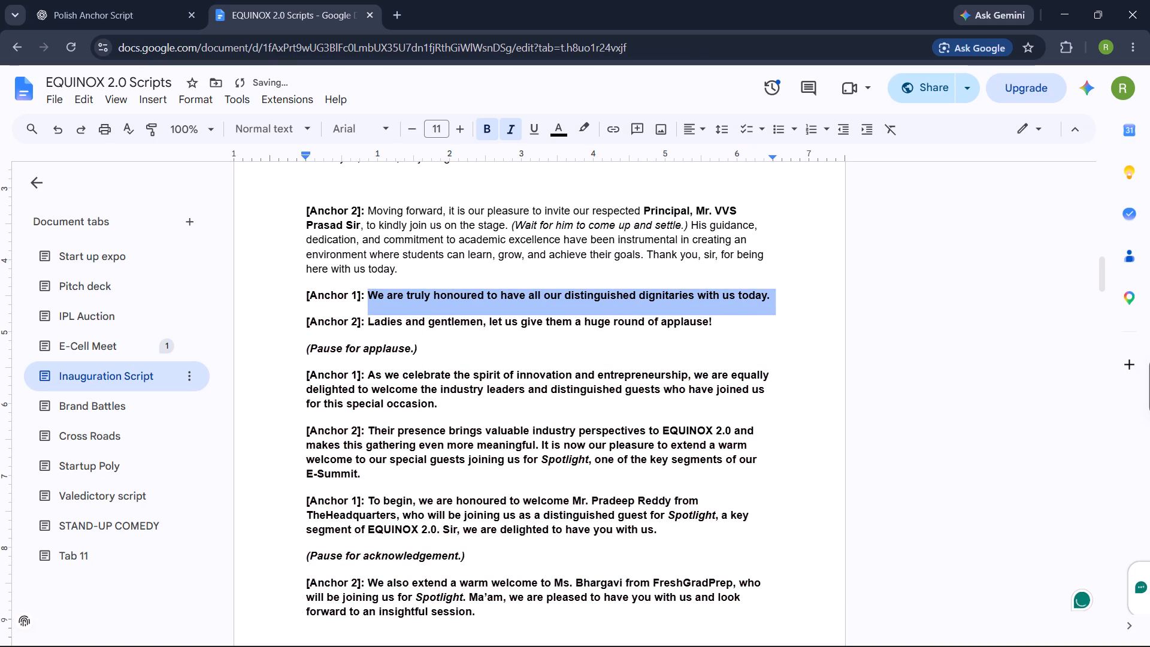
pyautogui.moveTo(776, 298); pyautogui.dragTo(775, 298)
pyautogui.hotkey('ctrl', 'b')
pyautogui.scroll(2, 363, 344)
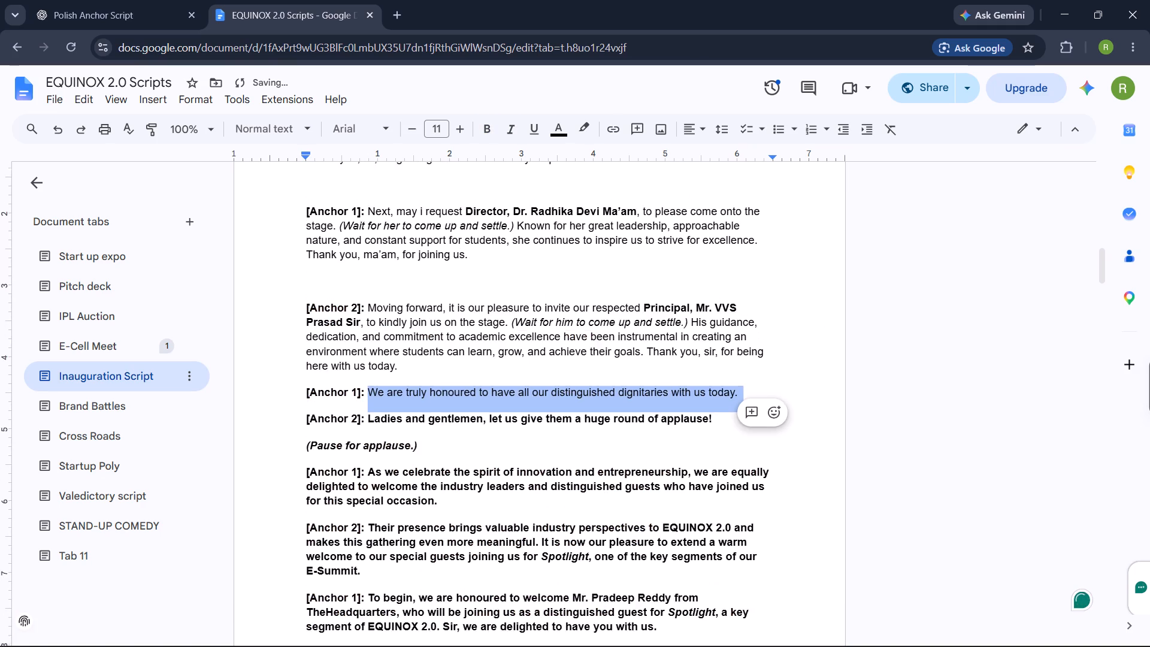
pyautogui.scroll(3, 363, 344)
pyautogui.scroll(-3, 363, 344)
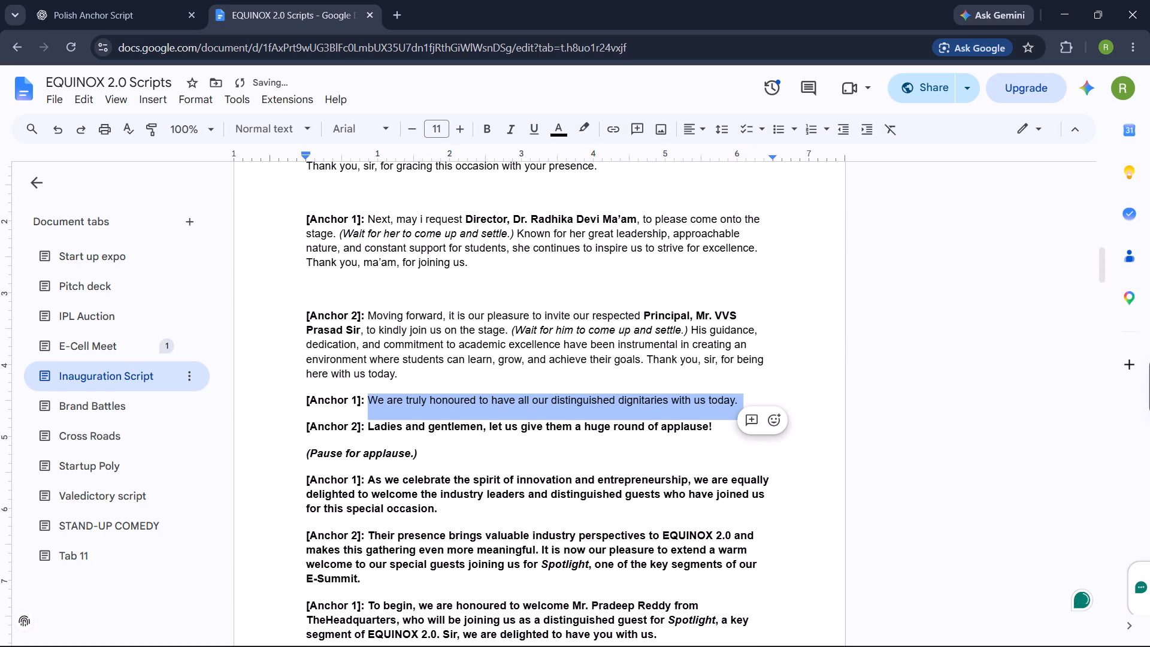
pyautogui.moveTo(368, 424); pyautogui.dragTo(417, 449)
pyautogui.hotkey('ctrl', 'v')
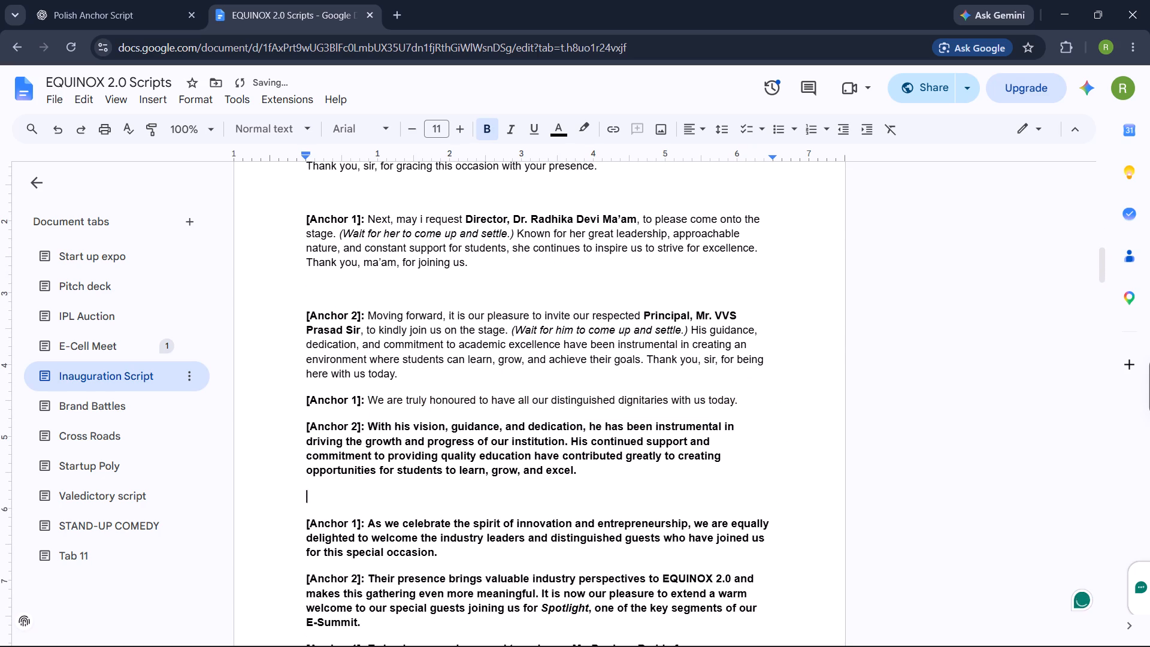
pyautogui.hotkey('ctrl', 'z')
pyautogui.hotkey('ctrl', 'b')
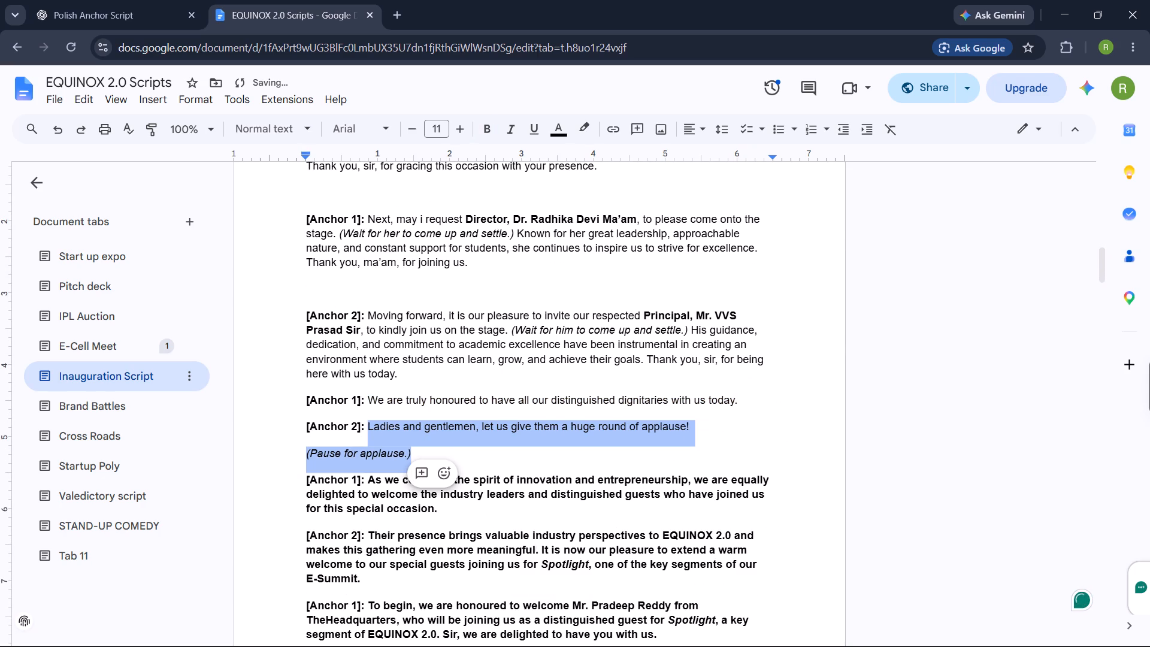
# Remove bold from the spoken text of the "As we celebrate the spirit of innovation" and "Their presence brings valuable industry perspectives" paragraphs.
pyautogui.moveTo(369, 478); pyautogui.dragTo(436, 509)
pyautogui.hotkey('ctrl', 'b')
pyautogui.scroll(-1, 436, 509)
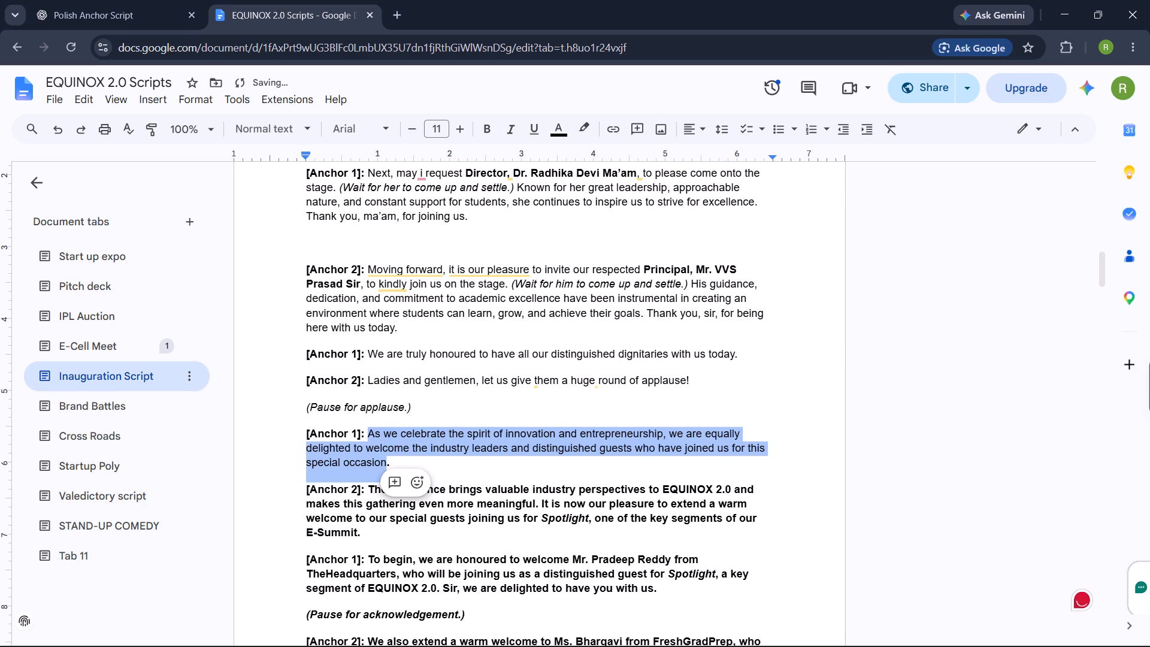
pyautogui.moveTo(371, 485); pyautogui.dragTo(376, 531)
pyautogui.hotkey('ctrl', 'b')
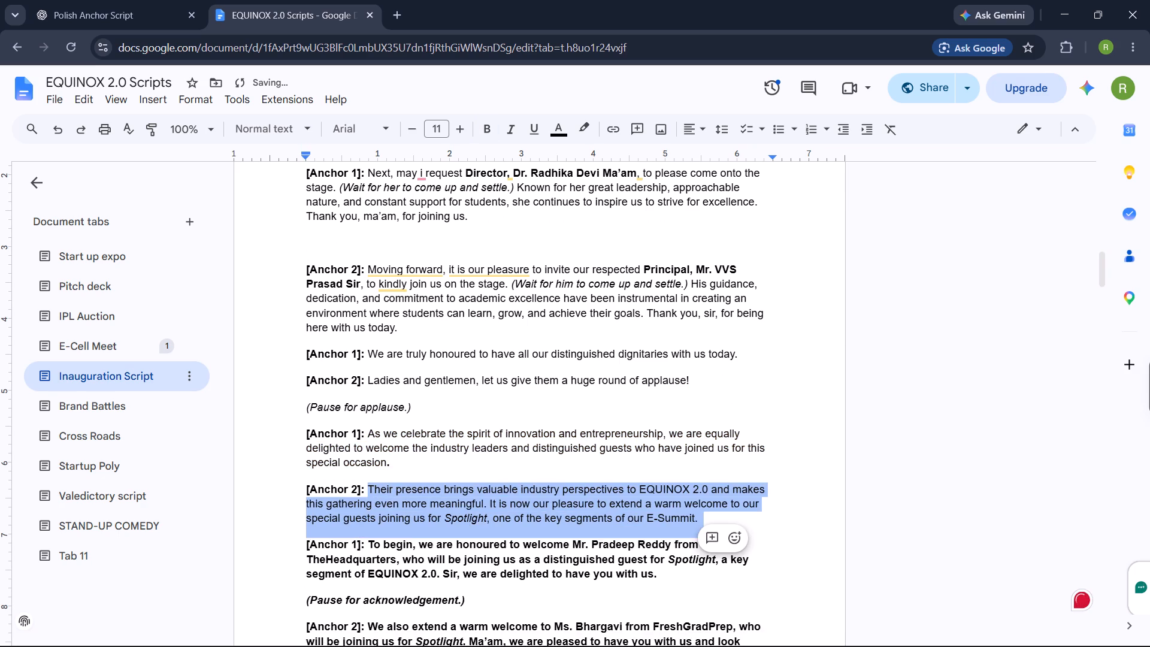
# Remove bold from the spoken text welcoming the two Spotlight guests from TheHeadquarters and FreshGradPrep, excluding the speaker labels and the pause cue.
pyautogui.scroll(-1, 376, 531)
pyautogui.moveTo(371, 474); pyautogui.dragTo(474, 510)
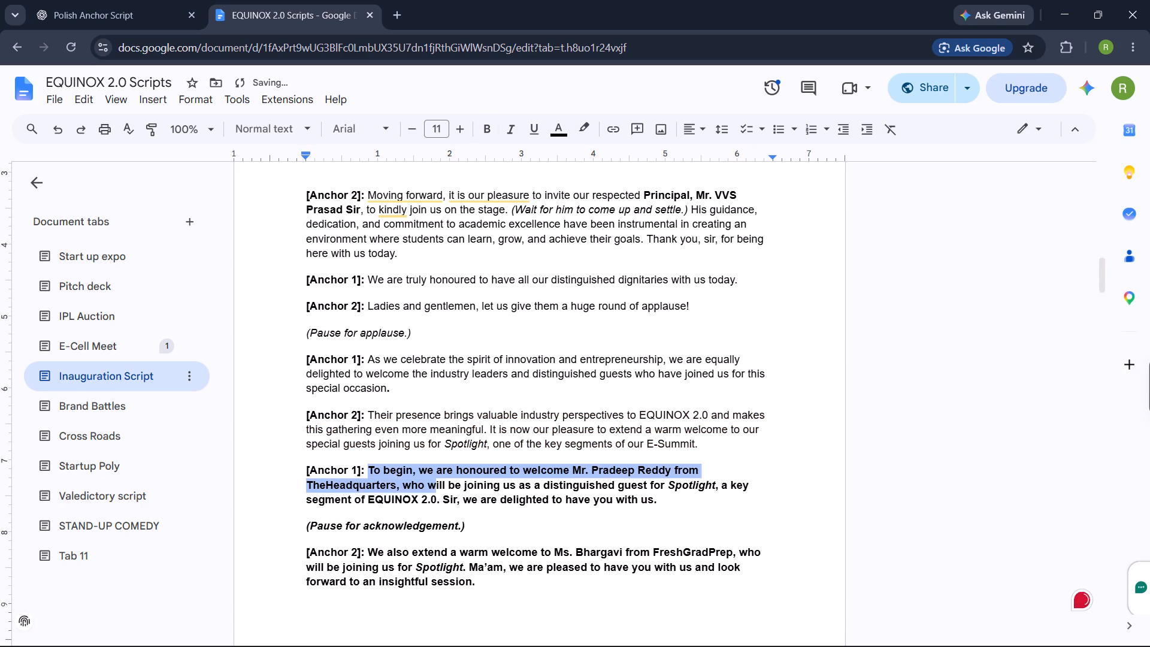
pyautogui.moveTo(474, 510); pyautogui.dragTo(682, 506)
pyautogui.hotkey('ctrl', 'b')
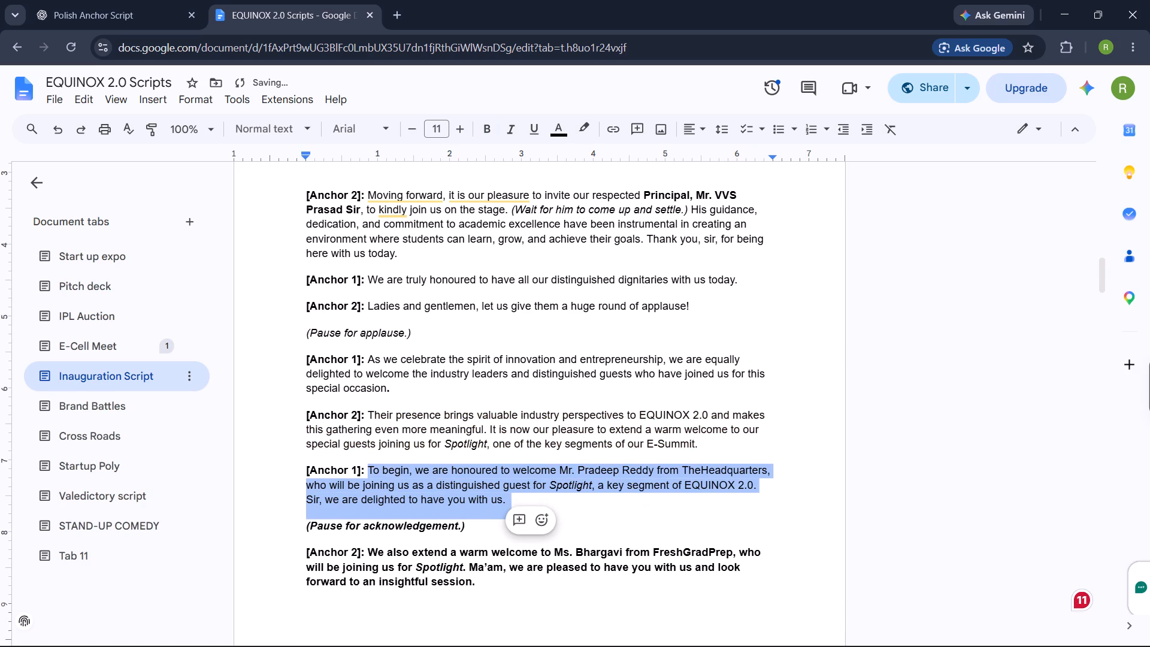
pyautogui.moveTo(370, 551); pyautogui.dragTo(505, 584)
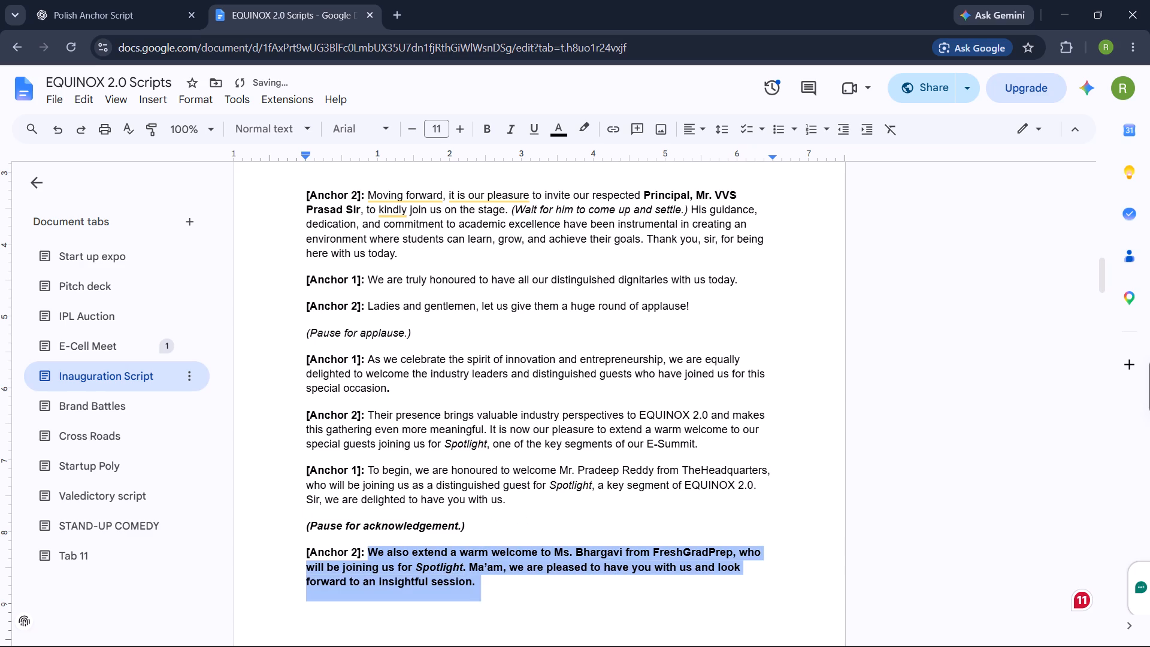
pyautogui.moveTo(505, 584); pyautogui.dragTo(506, 586)
pyautogui.hotkey('ctrl', 'b')
# Clear the formatting of Anchor 1's whole paragraph welcoming the Soaroan guest, including its label, and of the pause cue below it.
pyautogui.scroll(-1, 509, 567)
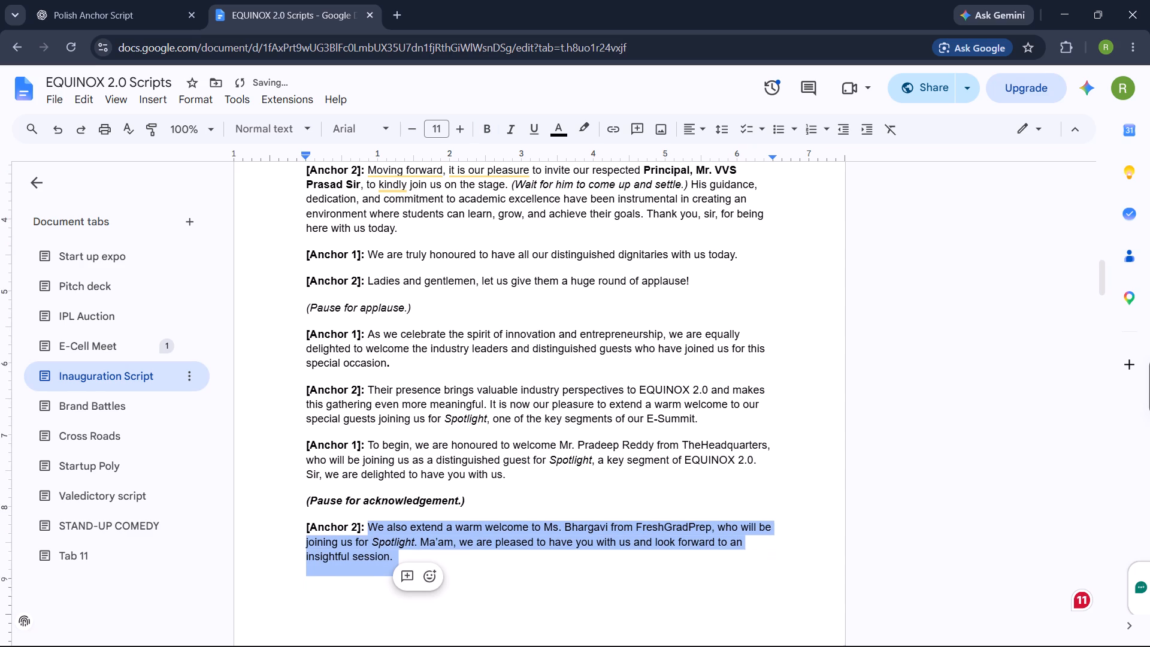
pyautogui.scroll(-3, 509, 567)
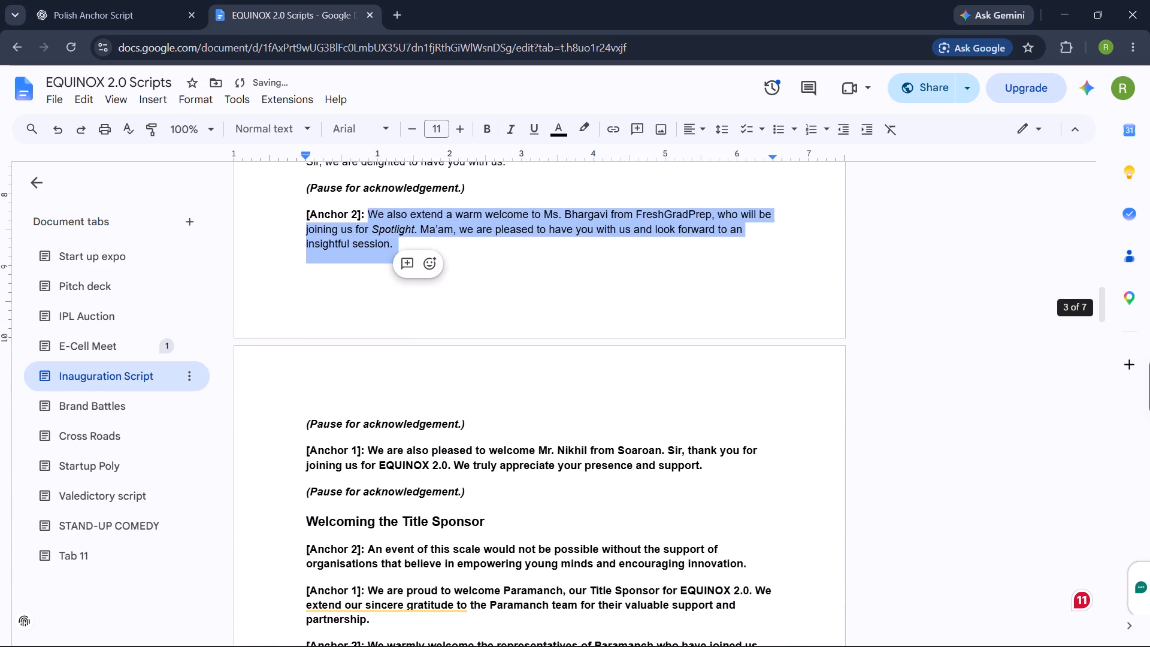
pyautogui.moveTo(302, 452); pyautogui.dragTo(720, 491)
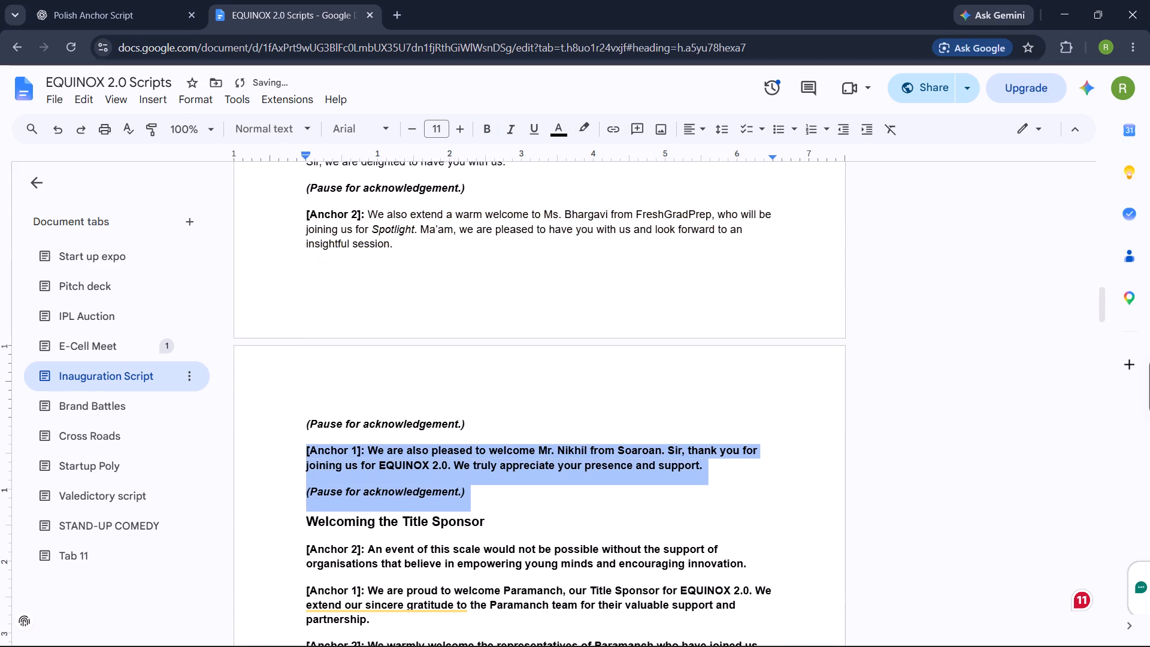
pyautogui.moveTo(720, 491); pyautogui.dragTo(719, 487)
pyautogui.hotkey('ctrl', 'space')
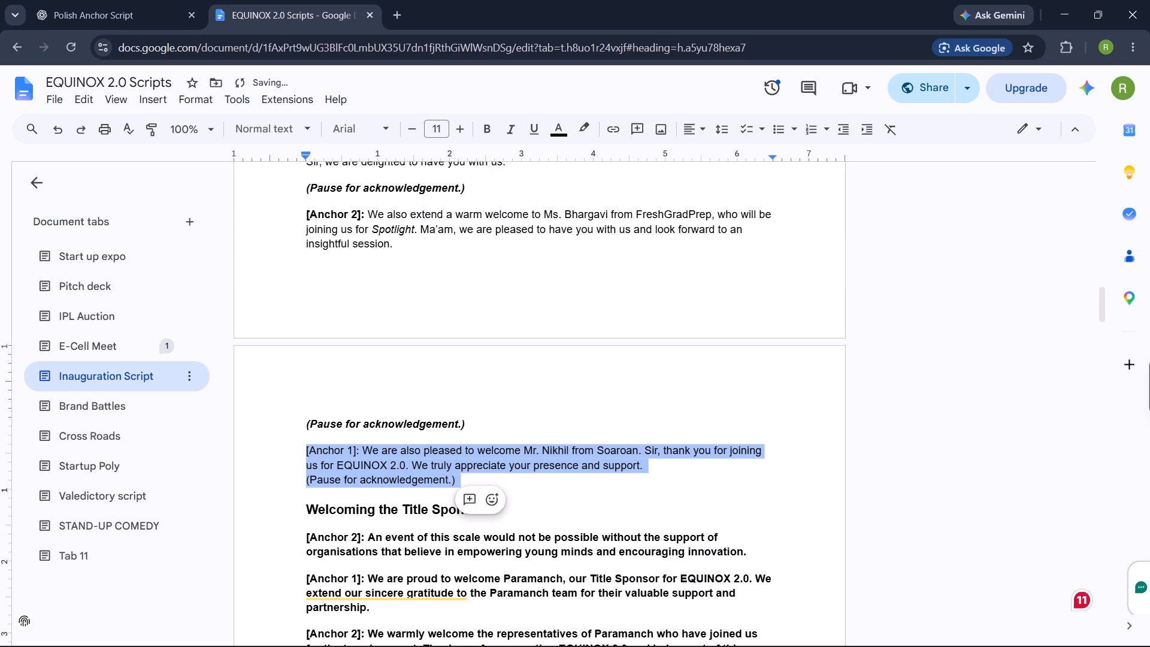
pyautogui.click(652, 514)
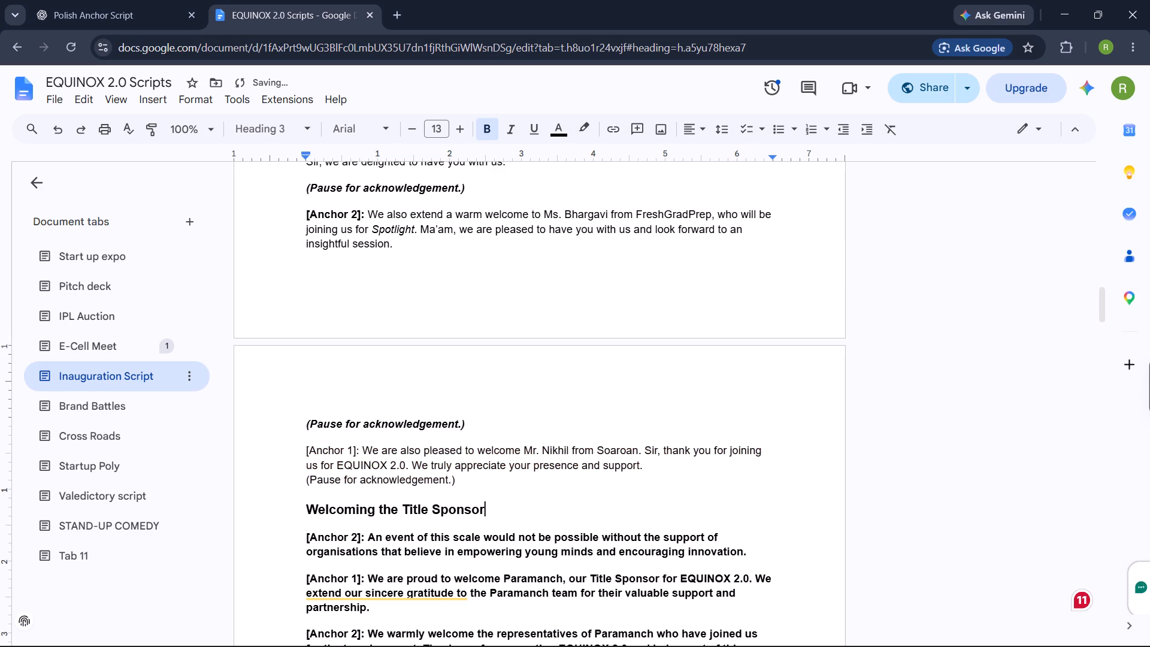
# Remove bold from the spoken text of the first three anchor paragraphs under Welcoming the Title Sponsor, through "exciting journey".
pyautogui.moveTo(370, 538); pyautogui.dragTo(724, 391)
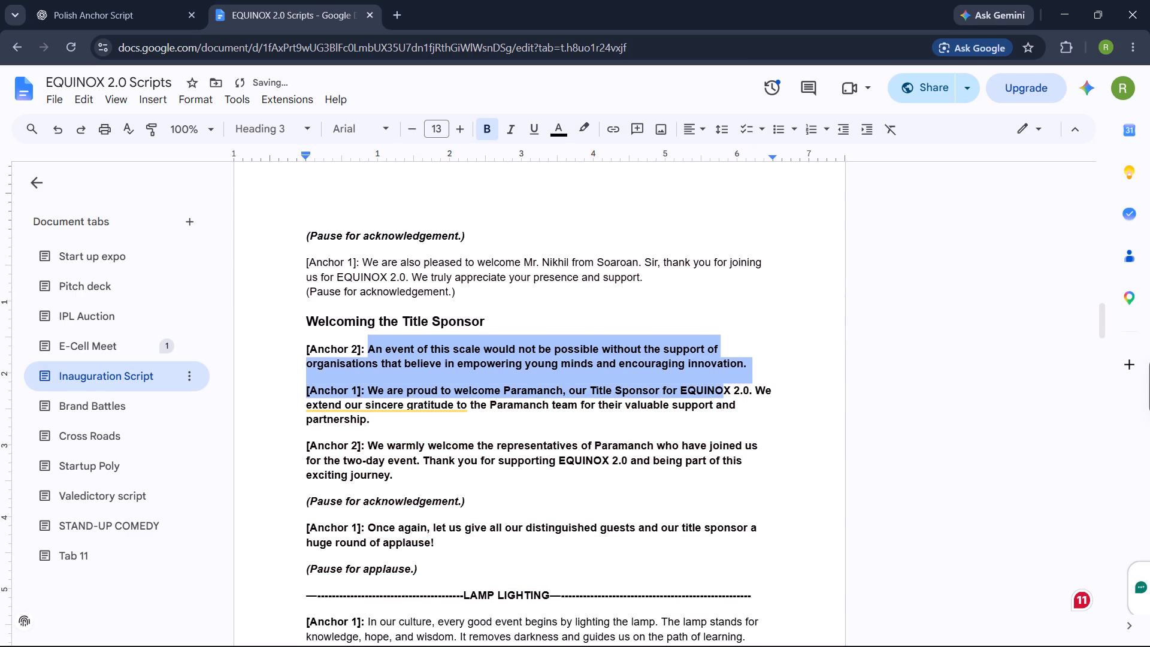
pyautogui.moveTo(724, 391); pyautogui.dragTo(749, 362)
pyautogui.hotkey('ctrl', 'b')
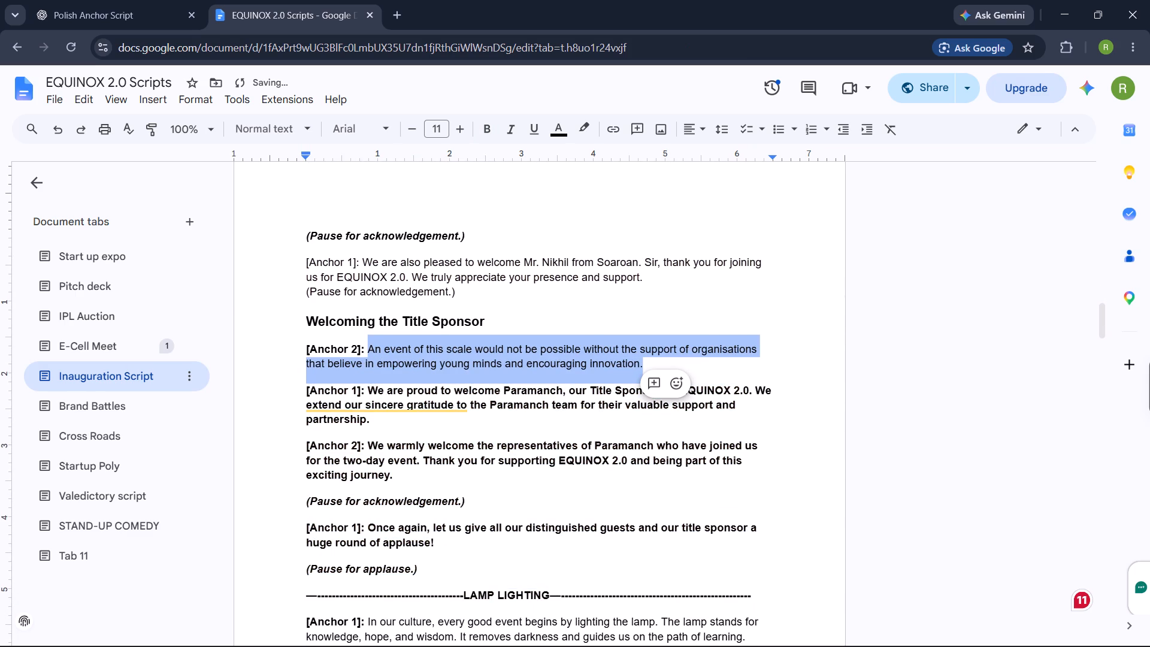
pyautogui.moveTo(368, 389); pyautogui.dragTo(379, 424)
pyautogui.hotkey('ctrl', 'b')
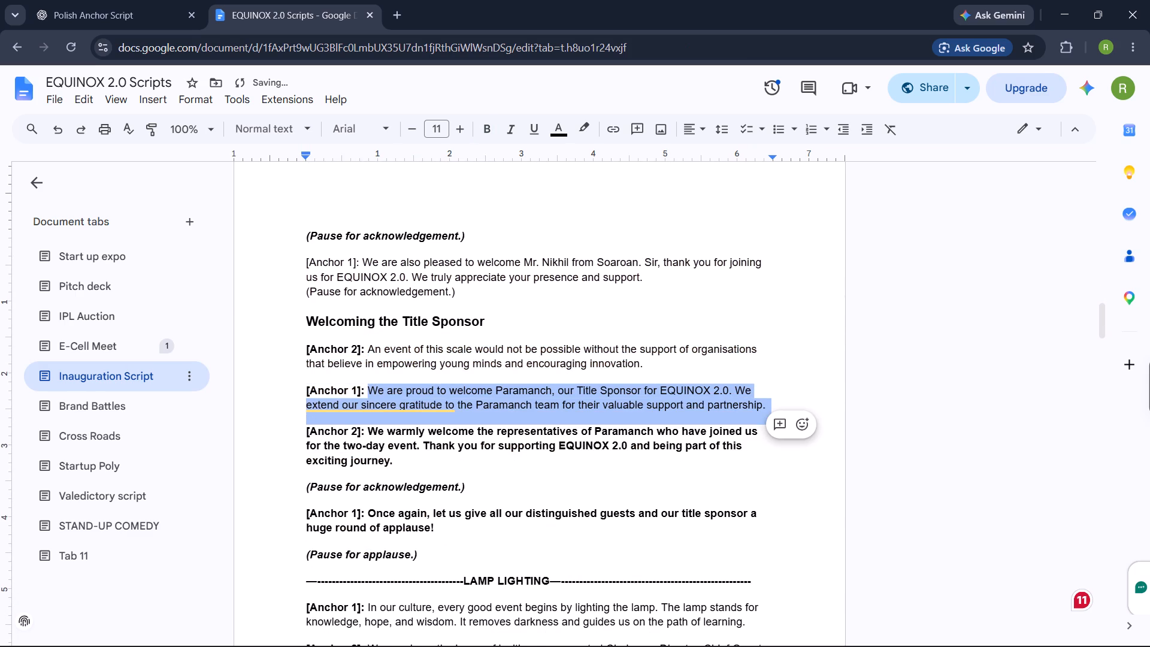
pyautogui.moveTo(370, 431); pyautogui.dragTo(396, 460)
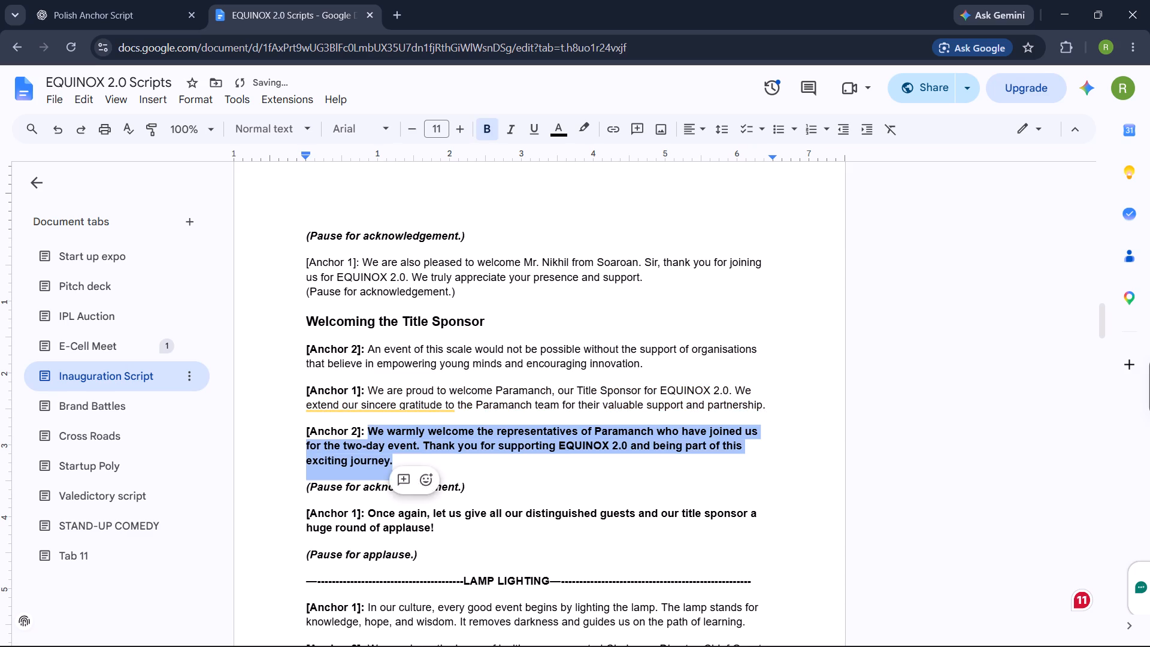
# Remove bold from the spoken text of the "We warmly welcome" and "Once again" lines under Welcoming the Title Sponsor, keeping the anchor labels bold.
pyautogui.hotkey('ctrl', 'b')
pyautogui.moveTo(368, 498); pyautogui.dragTo(442, 515)
pyautogui.hotkey('ctrl', 'b')
pyautogui.click(465, 522)
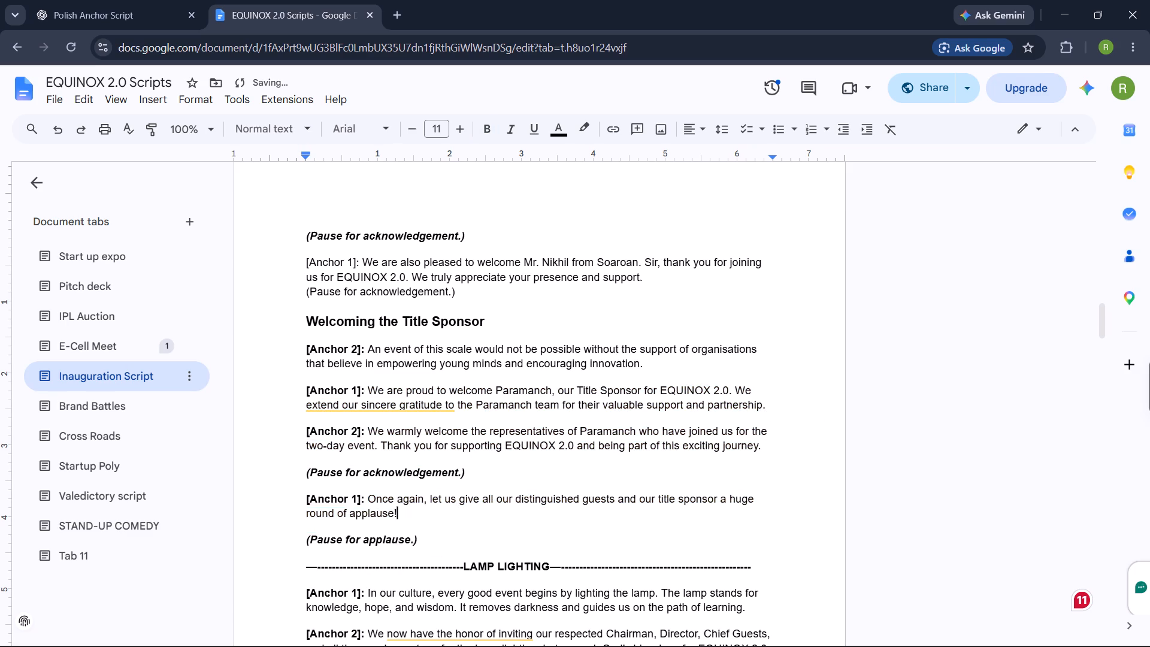
pyautogui.scroll(-4, 465, 522)
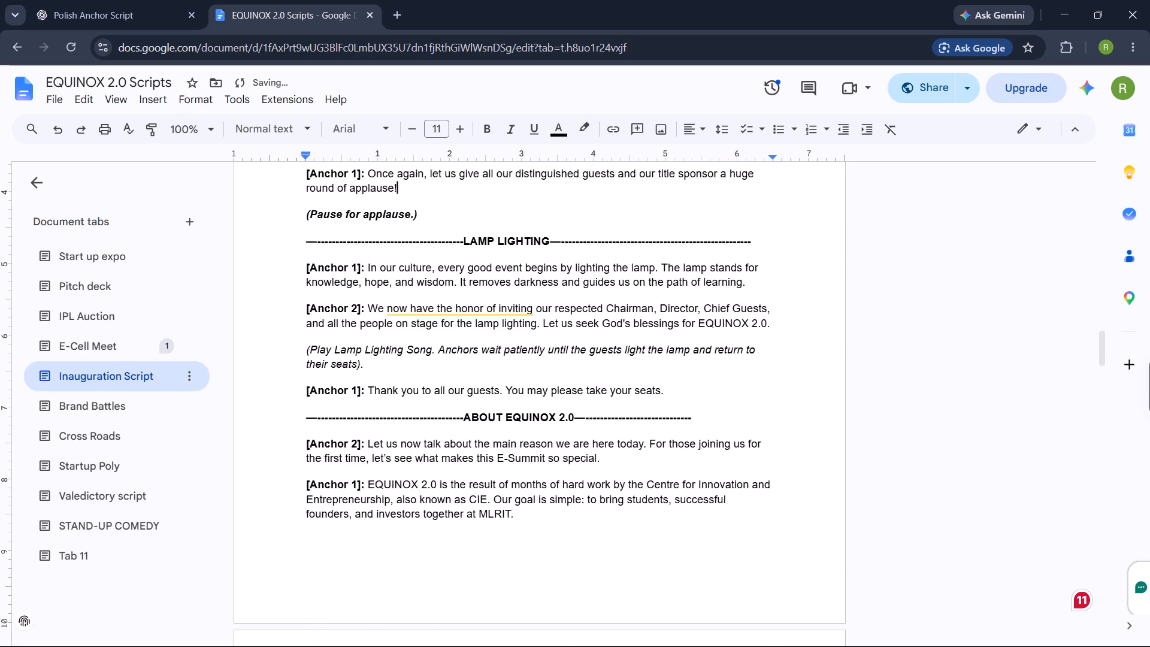
pyautogui.scroll(-3, 465, 522)
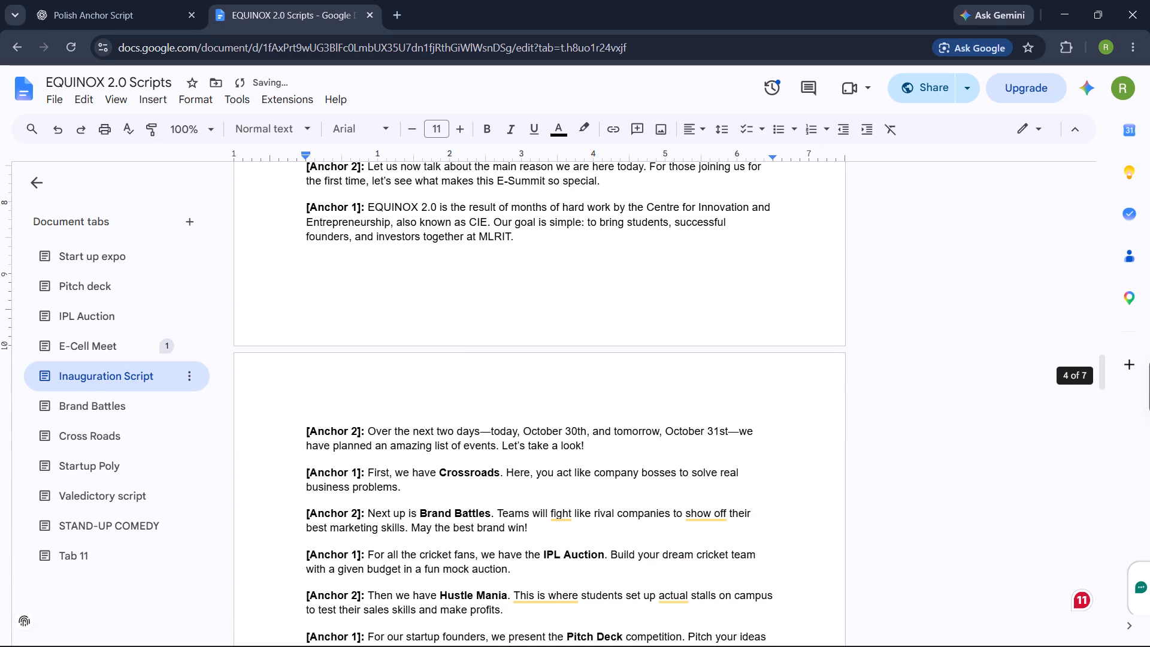
pyautogui.scroll(-3, 465, 522)
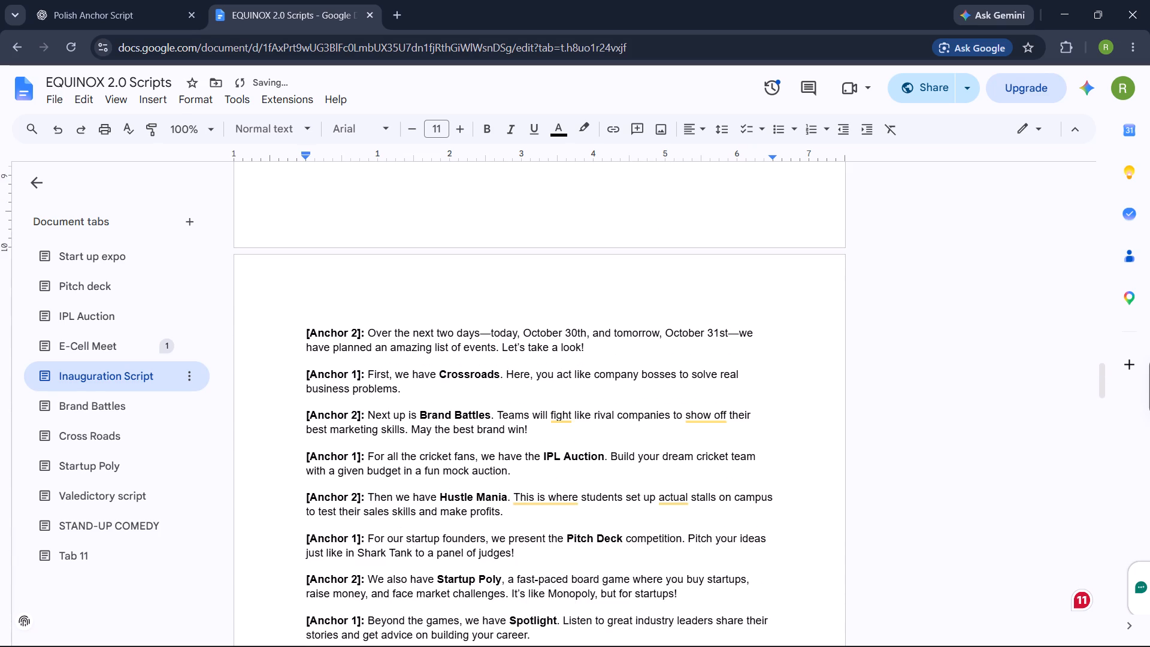
pyautogui.scroll(-1, 465, 522)
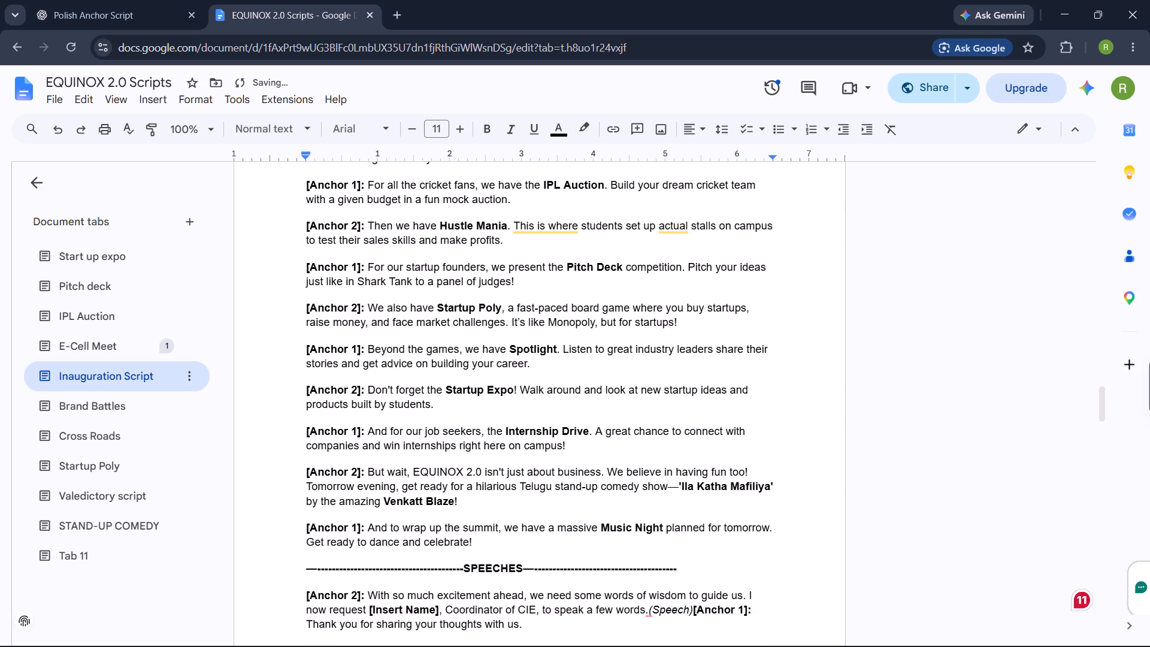
pyautogui.scroll(-2, 465, 522)
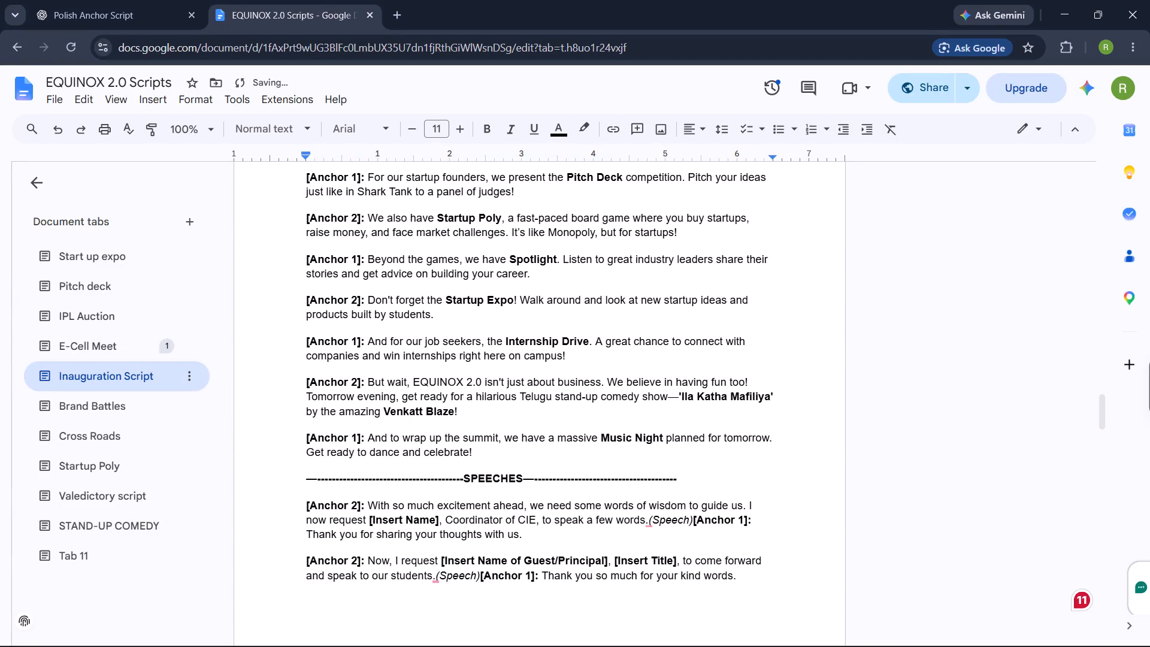
pyautogui.click(630, 437)
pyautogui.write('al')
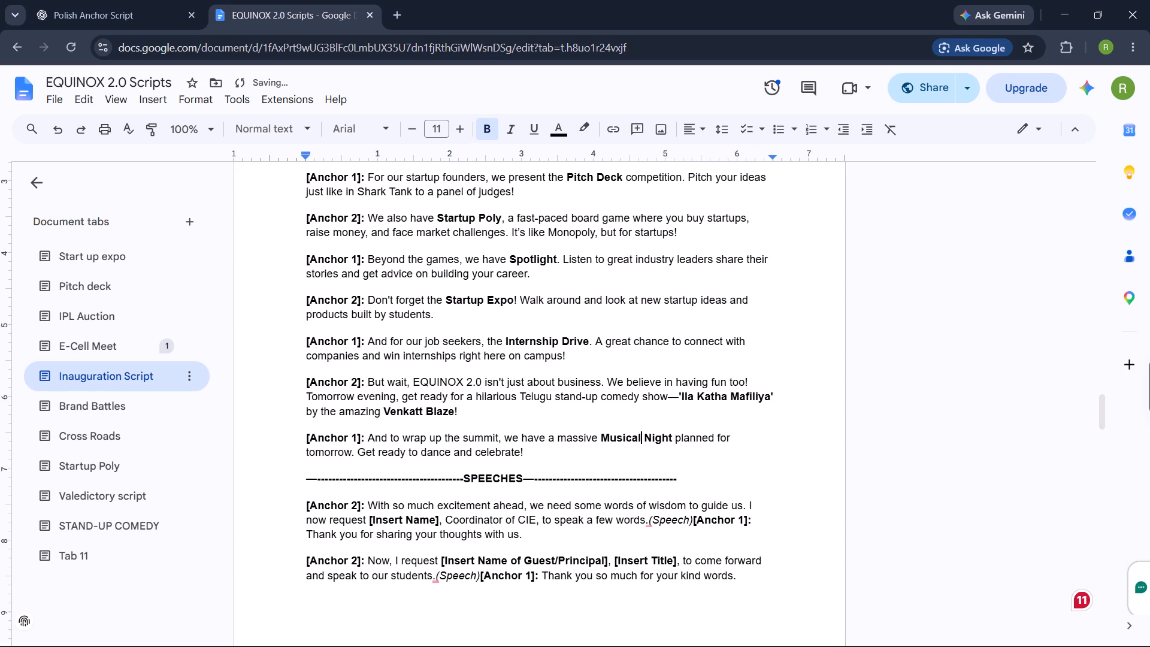
pyautogui.click(672, 437)
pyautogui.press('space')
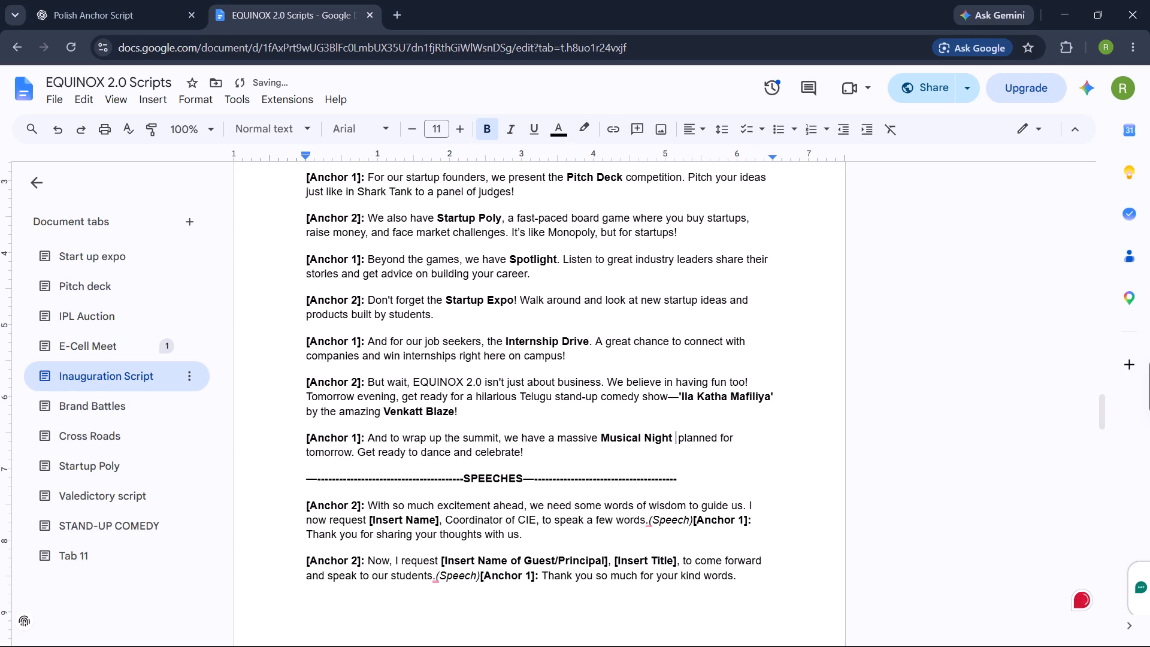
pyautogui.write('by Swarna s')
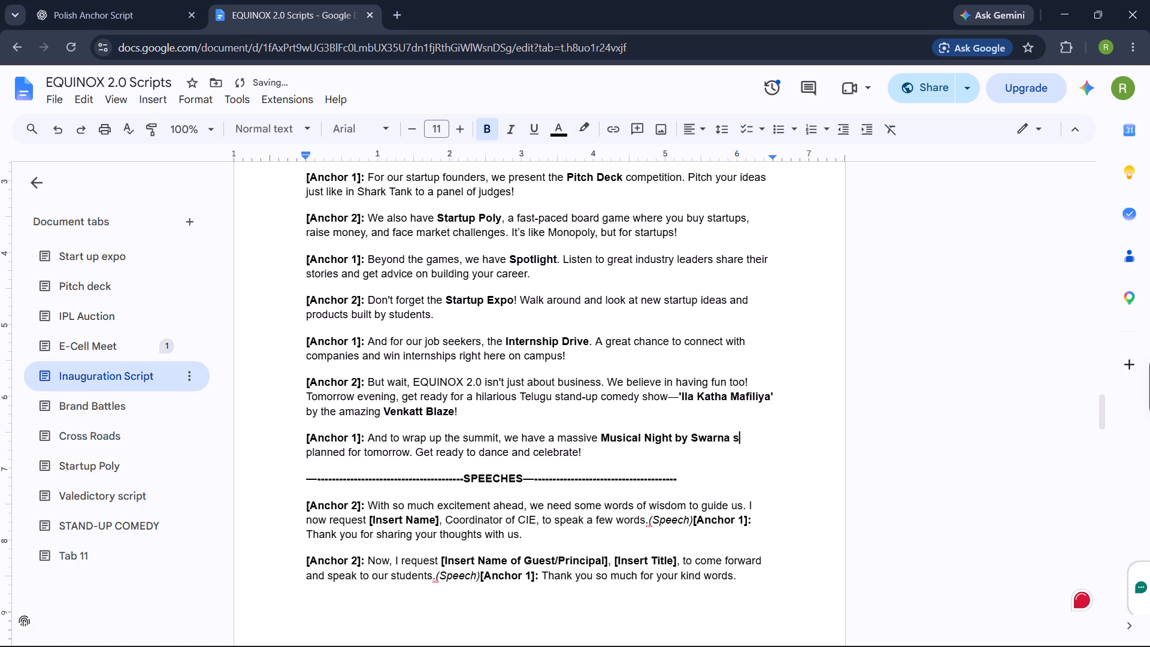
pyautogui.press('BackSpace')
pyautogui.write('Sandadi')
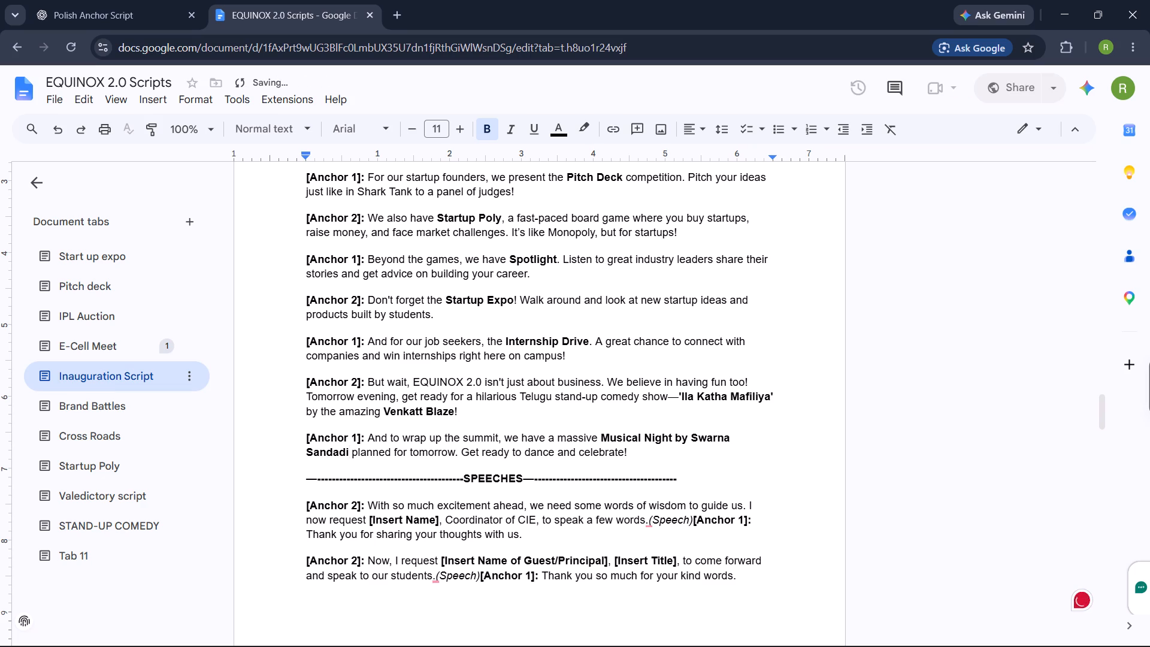
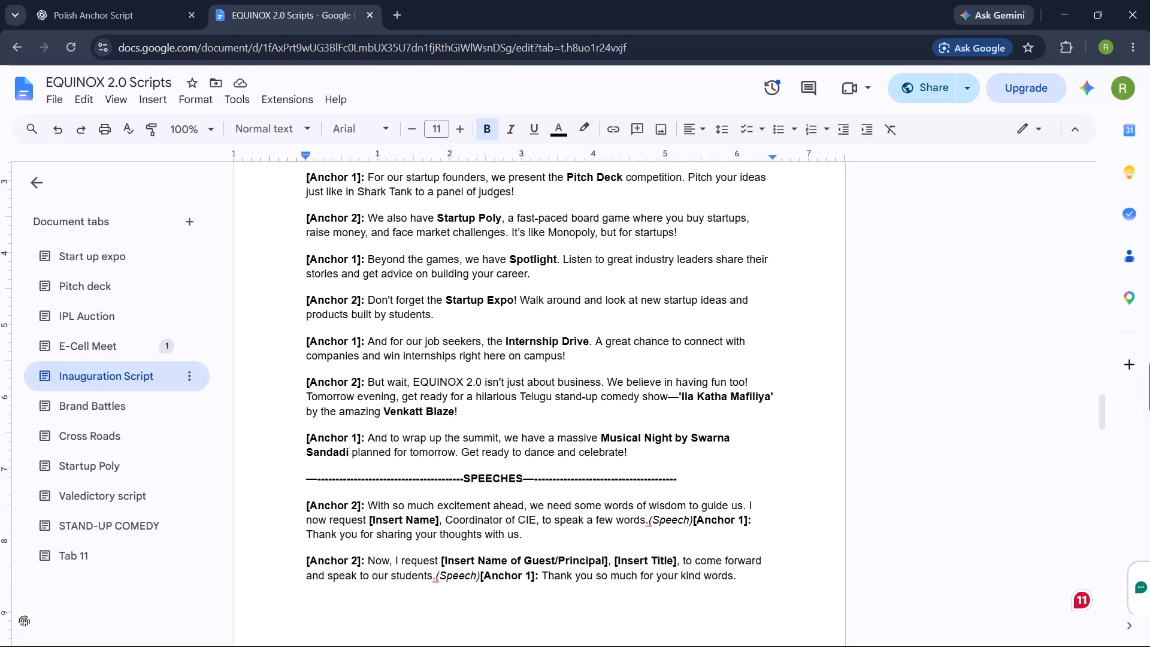
# Respell the performer's surname as "Sandhadi" and add a comma after it in Anchor 1's Musical Night line.
pyautogui.click(334, 452)
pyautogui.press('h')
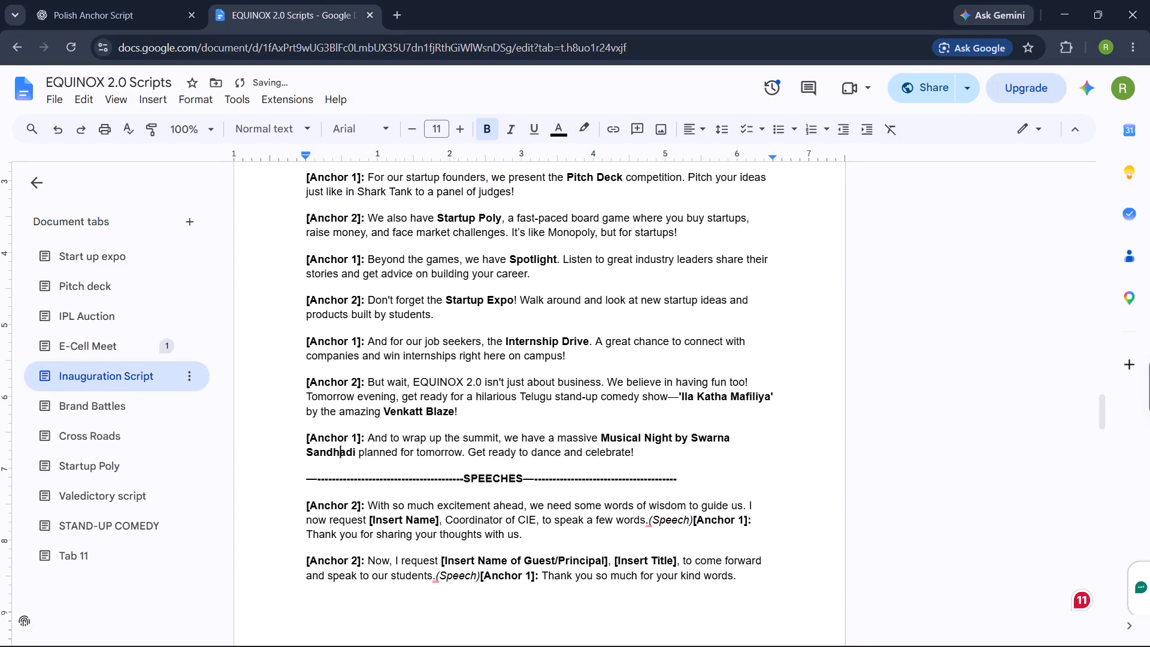
pyautogui.click(356, 448)
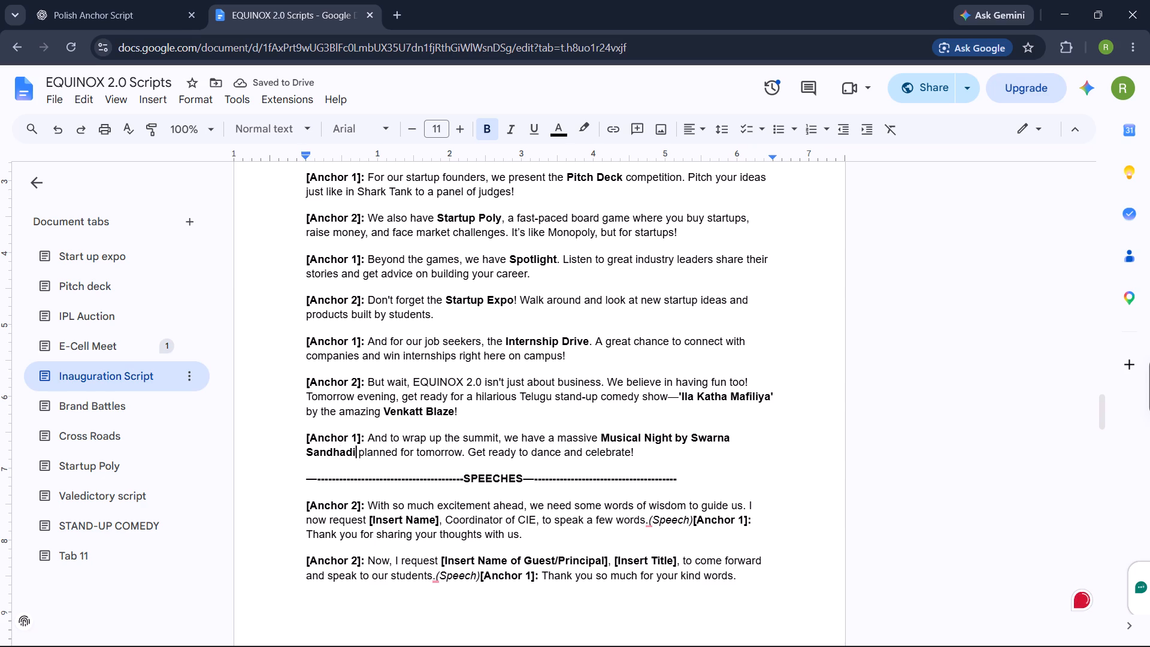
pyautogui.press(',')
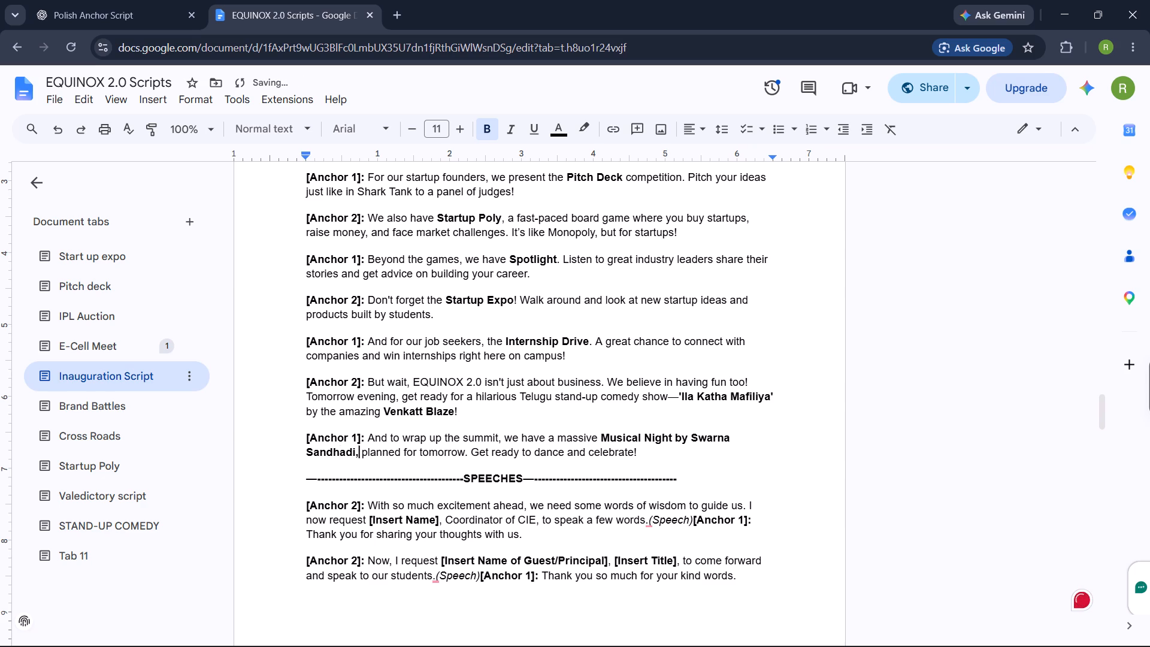
# In the Speeches section, move Anchor 1's thank-you replies after the Director's and Chairman's speeches onto their own paragraphs.
pyautogui.scroll(-1, 551, 470)
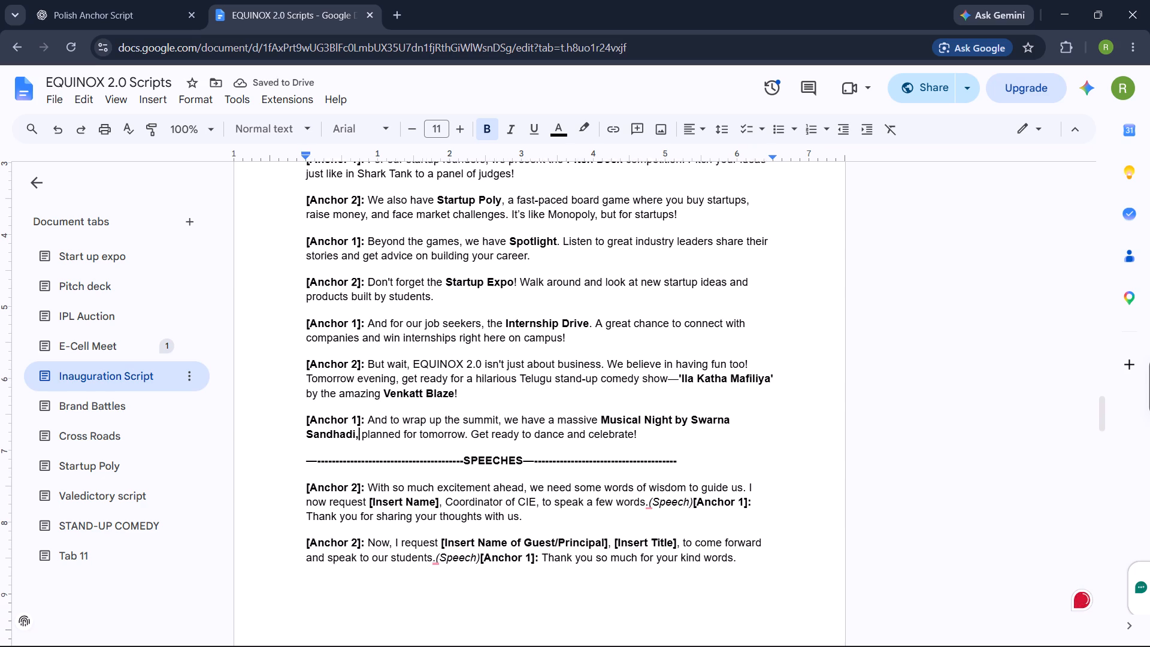
pyautogui.scroll(-2, 551, 470)
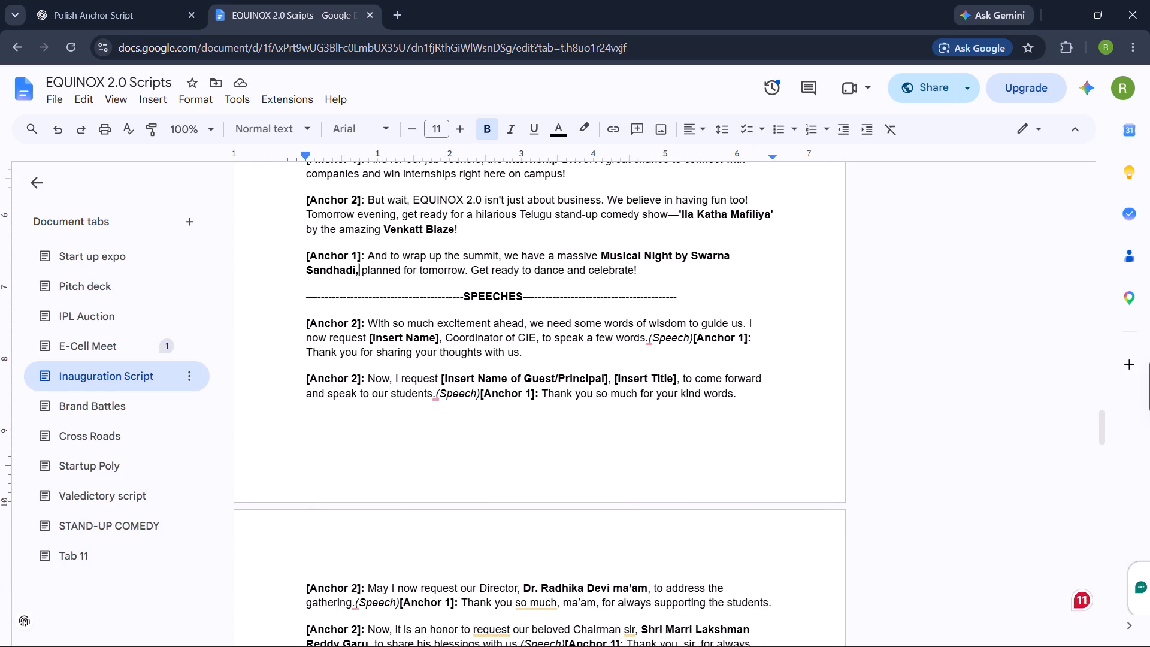
pyautogui.scroll(-1, 551, 470)
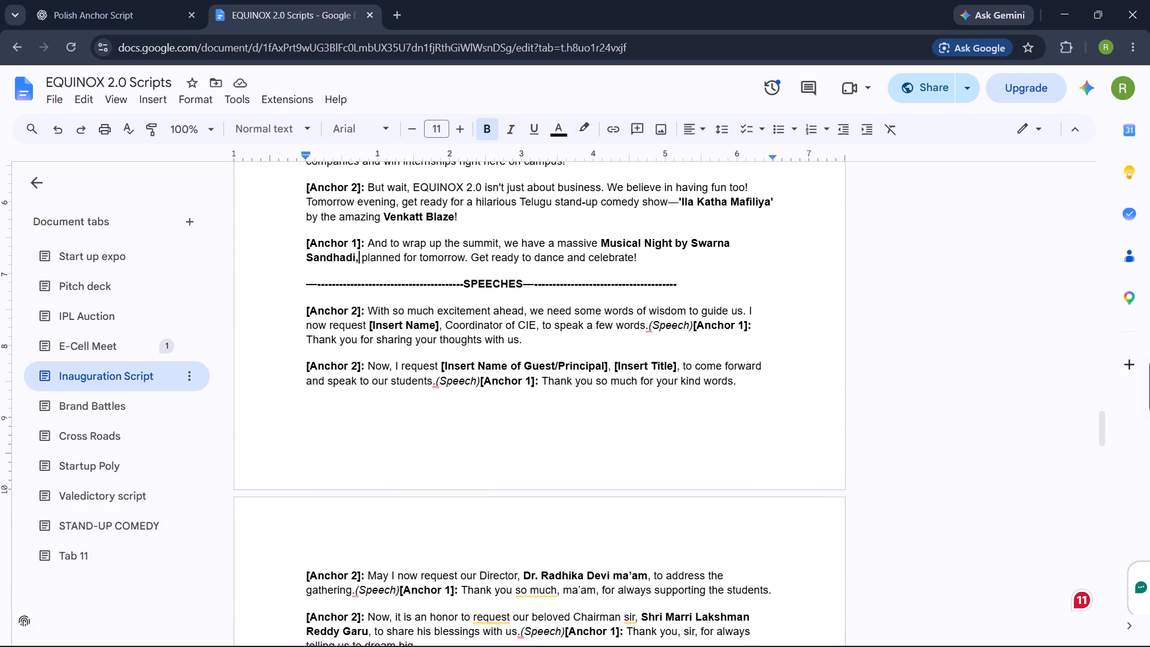
pyautogui.scroll(-1, 551, 470)
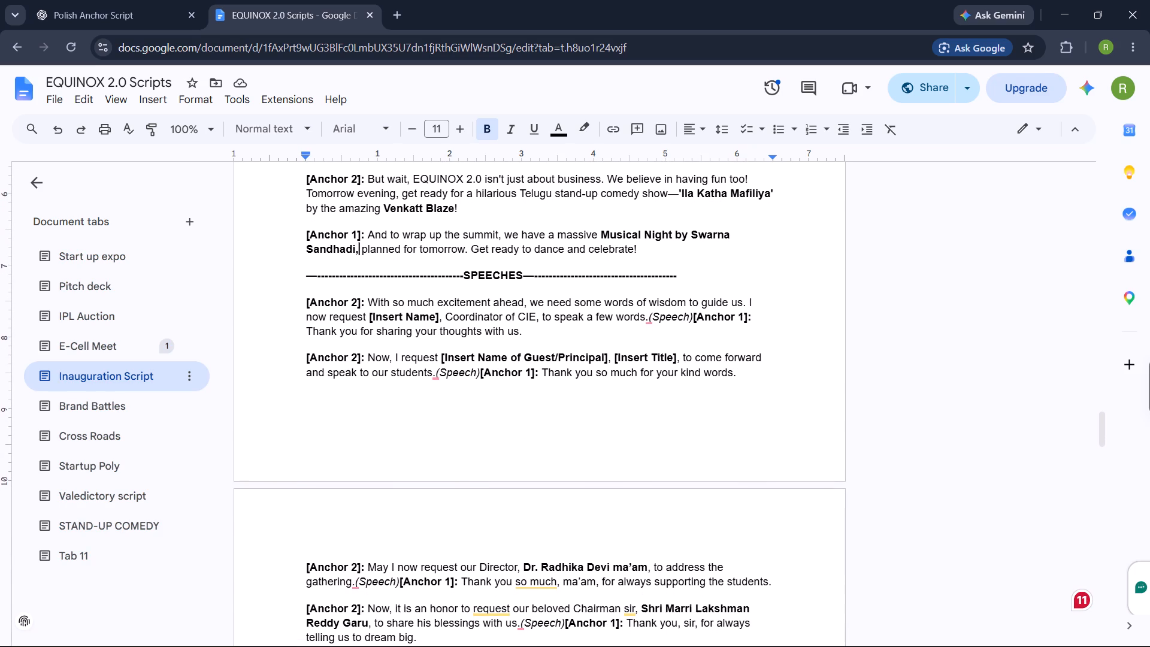
pyautogui.scroll(-1, 551, 470)
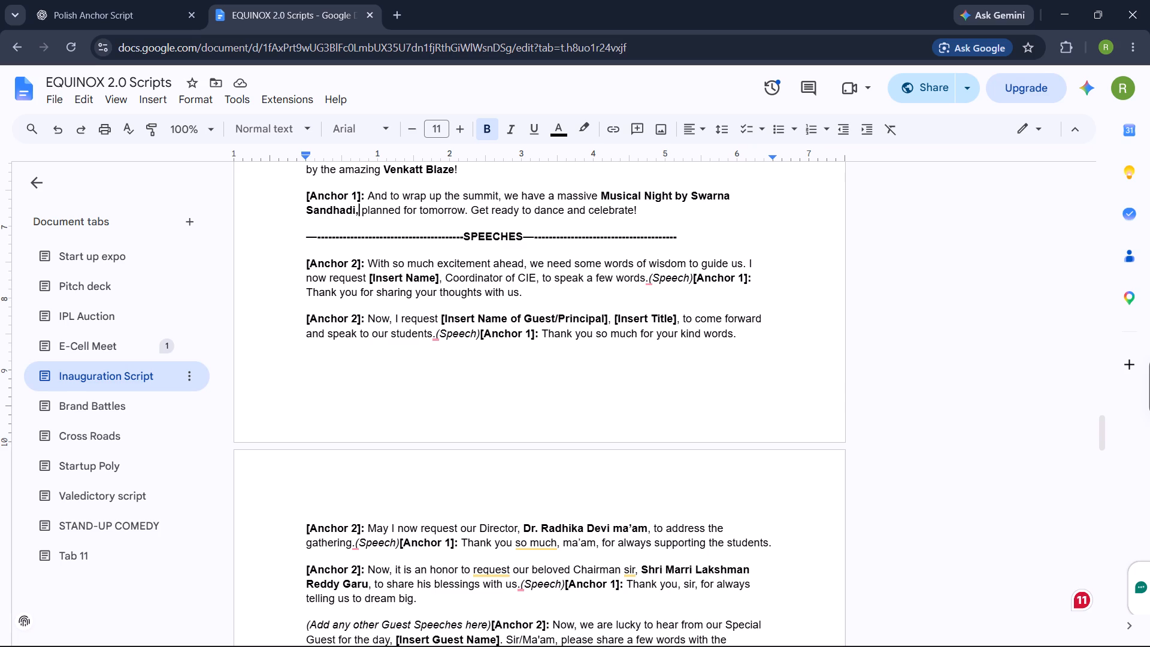
pyautogui.scroll(-1, 446, 371)
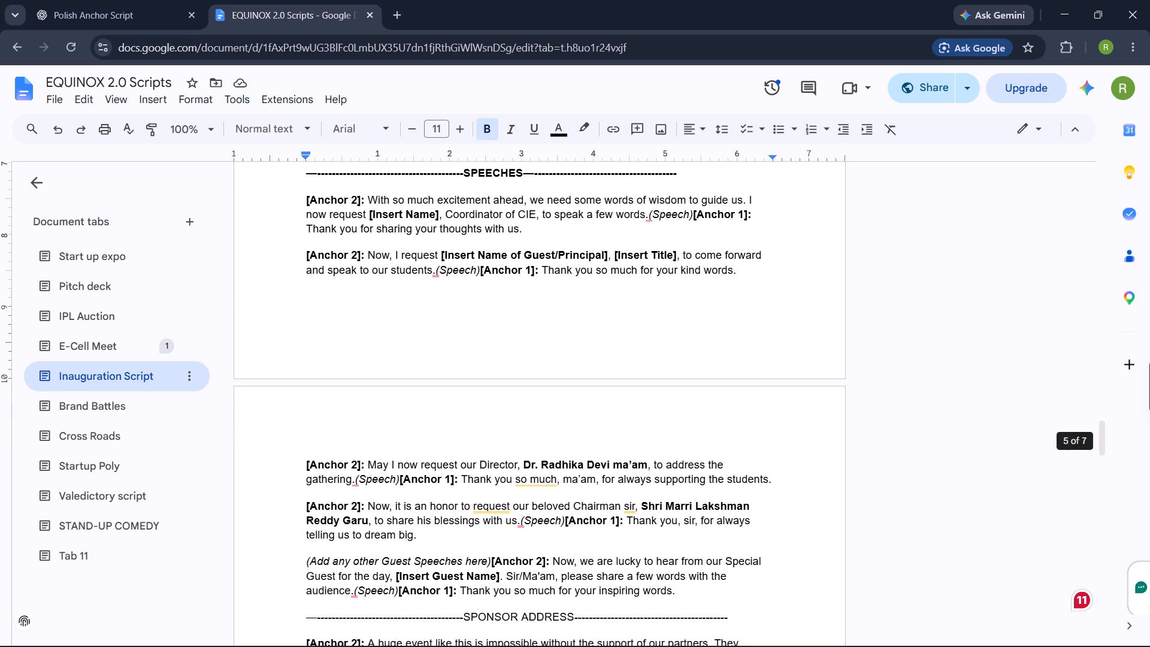
pyautogui.scroll(-1, 446, 371)
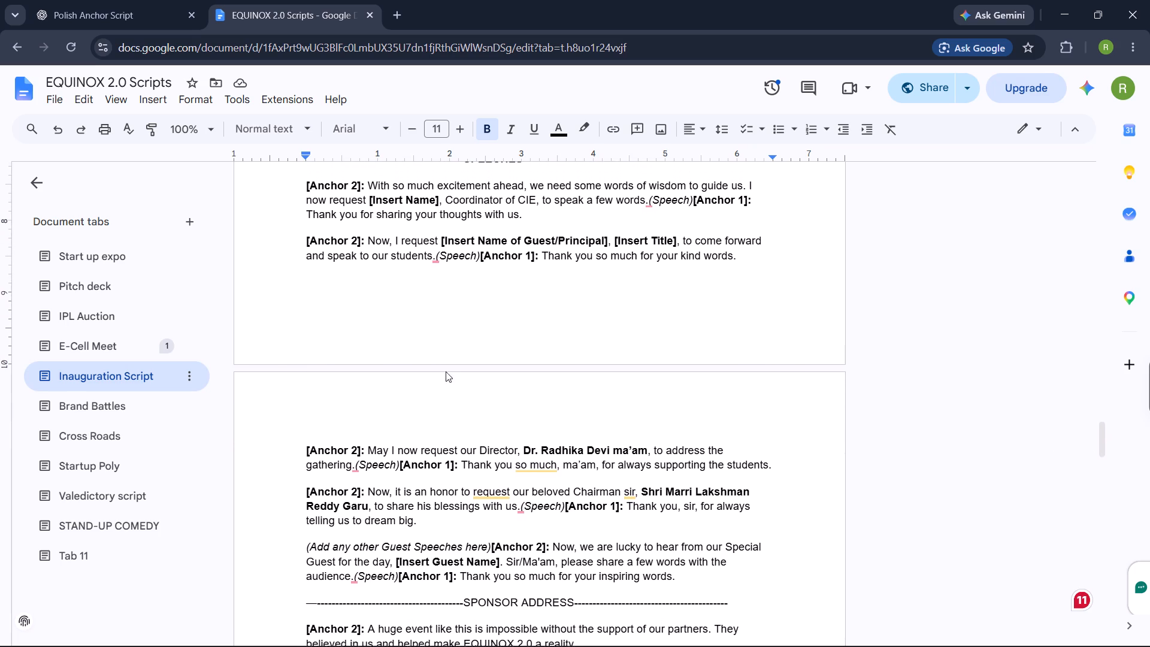
pyautogui.scroll(-2, 446, 371)
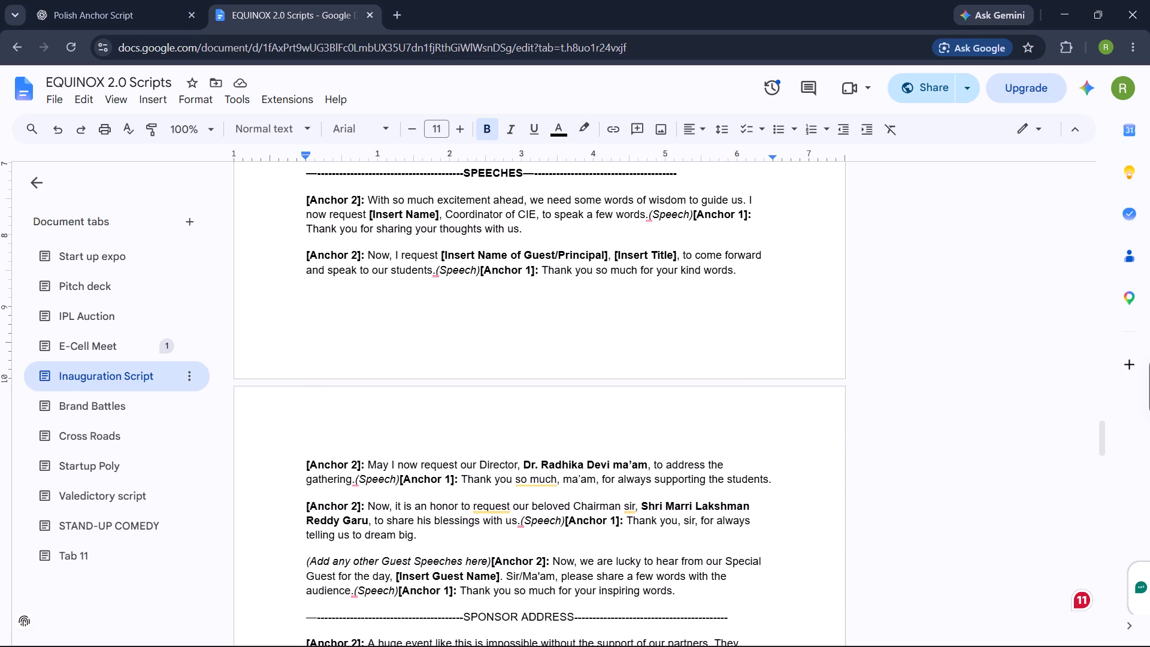
pyautogui.scroll(-2, 446, 371)
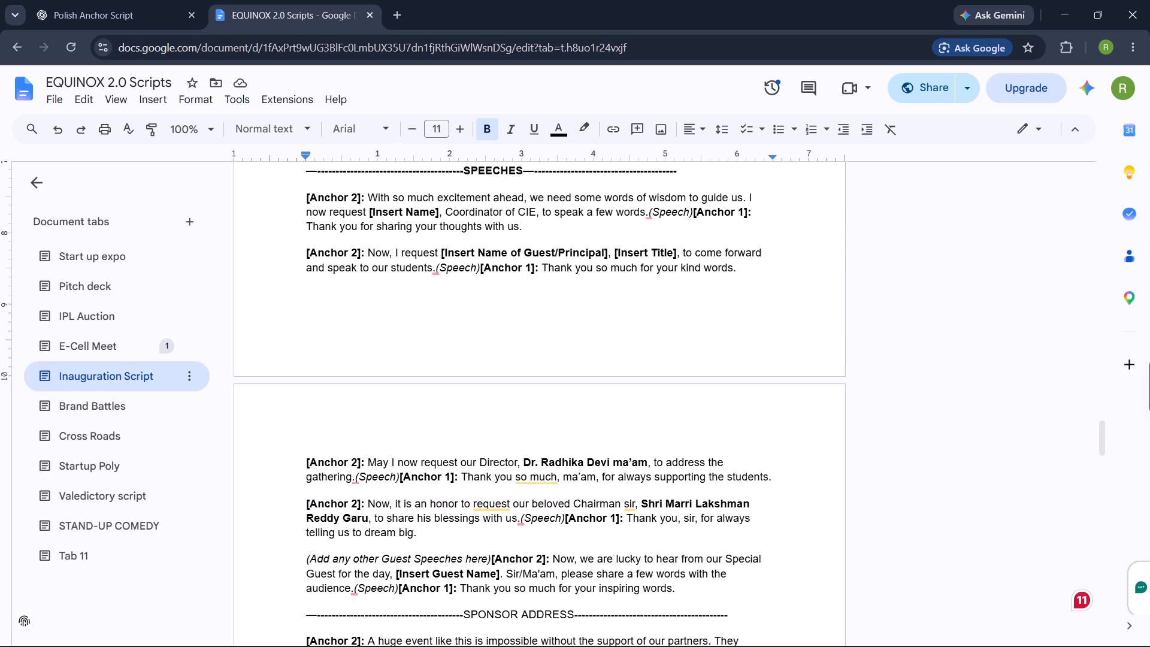
pyautogui.click(398, 473)
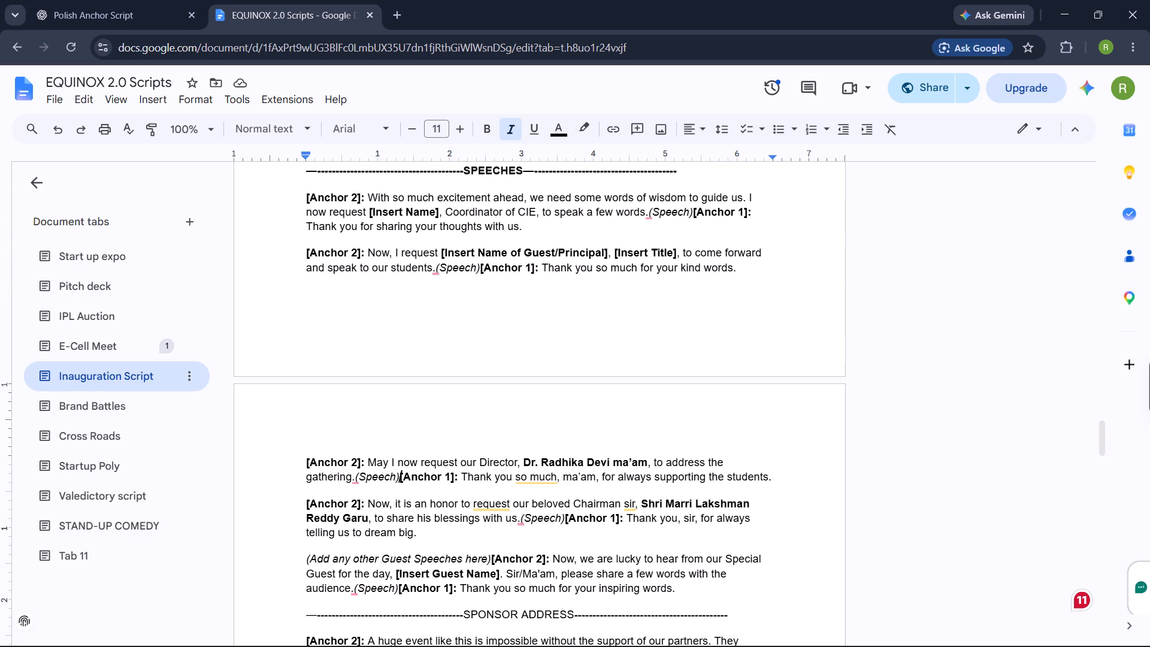
pyautogui.press('Return')
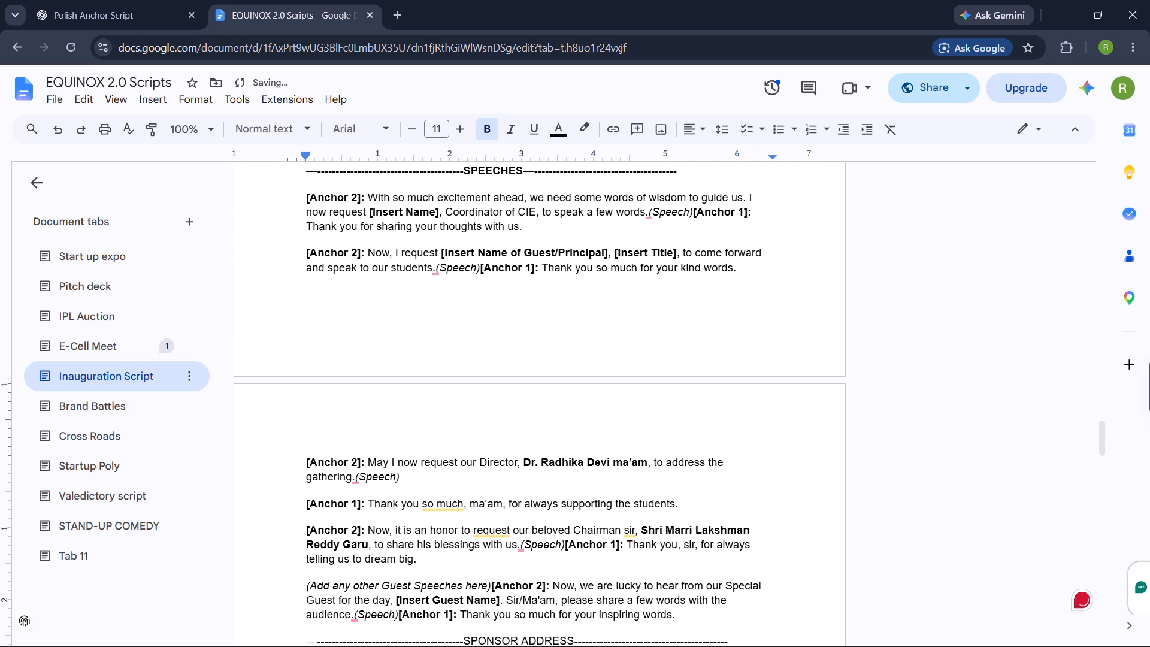
pyautogui.click(565, 546)
pyautogui.press('Return')
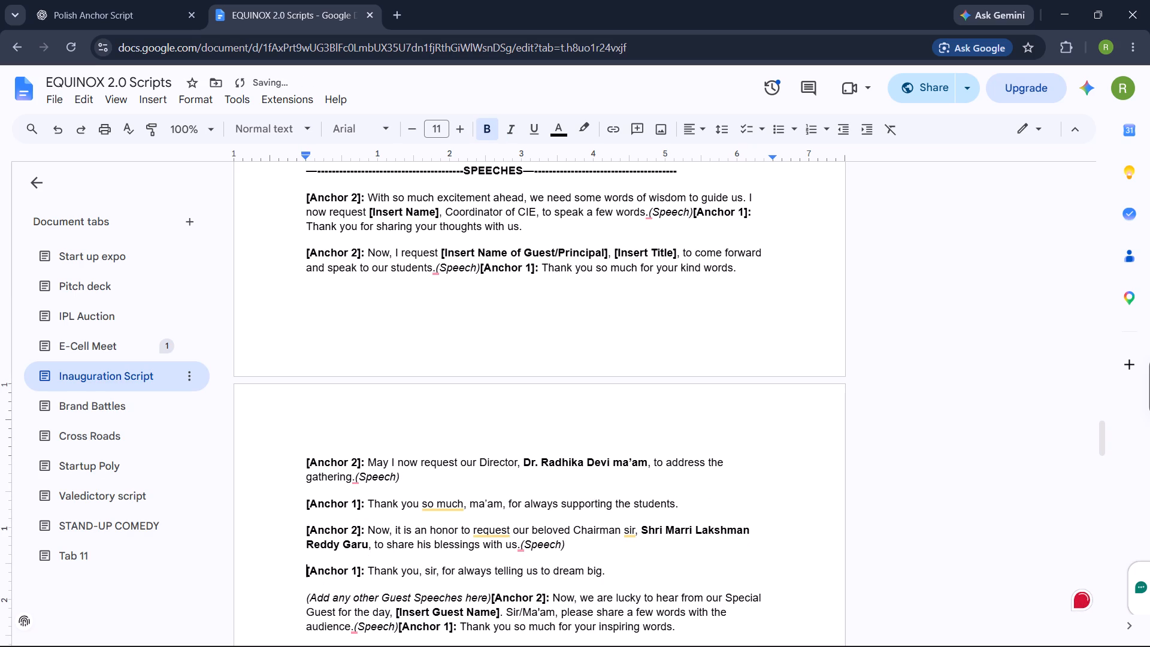
# Split the Special Guest passage so that Anchor 2's introduction and Anchor 1's thank-you each start a new paragraph.
pyautogui.click(492, 597)
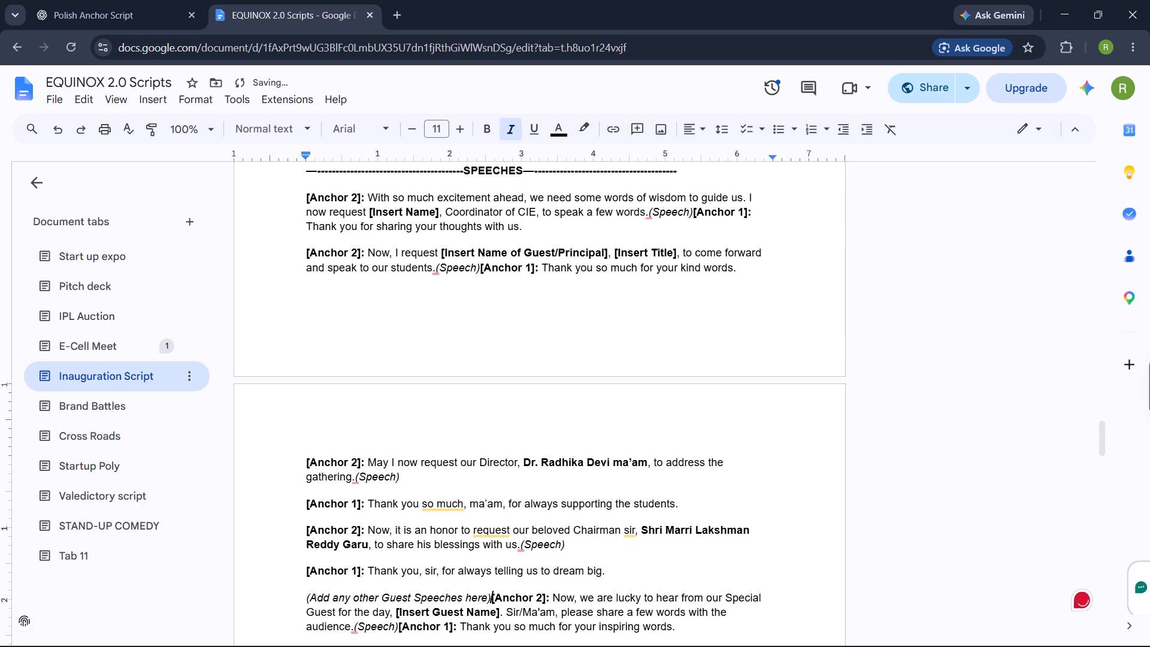
pyautogui.press('Return')
pyautogui.scroll(-1, 492, 597)
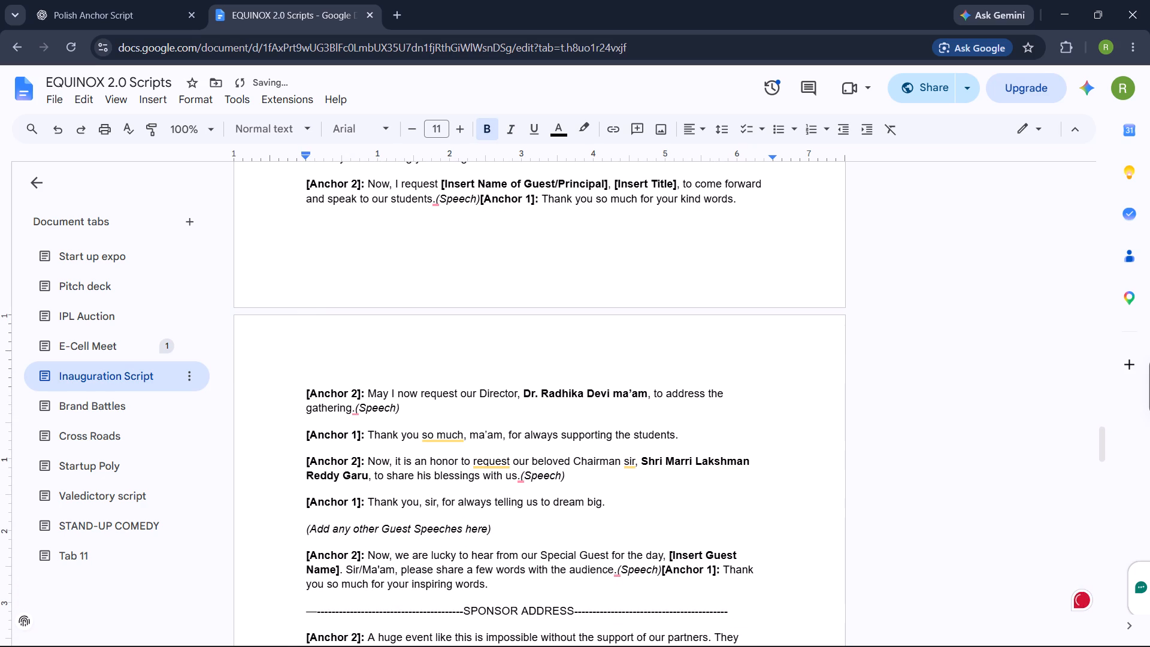
pyautogui.click(661, 571)
pyautogui.press('Return')
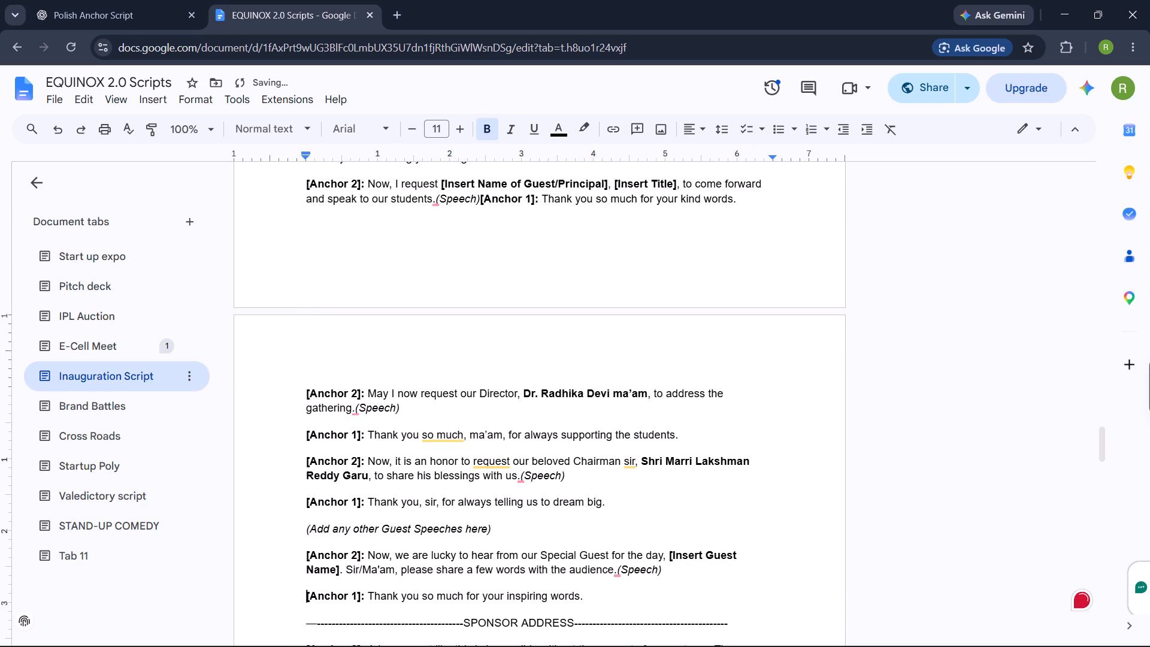
# Start a new paragraph for Anchor 1's thank-you after the CIE Coordinator's speech under Speeches.
pyautogui.scroll(1, 625, 548)
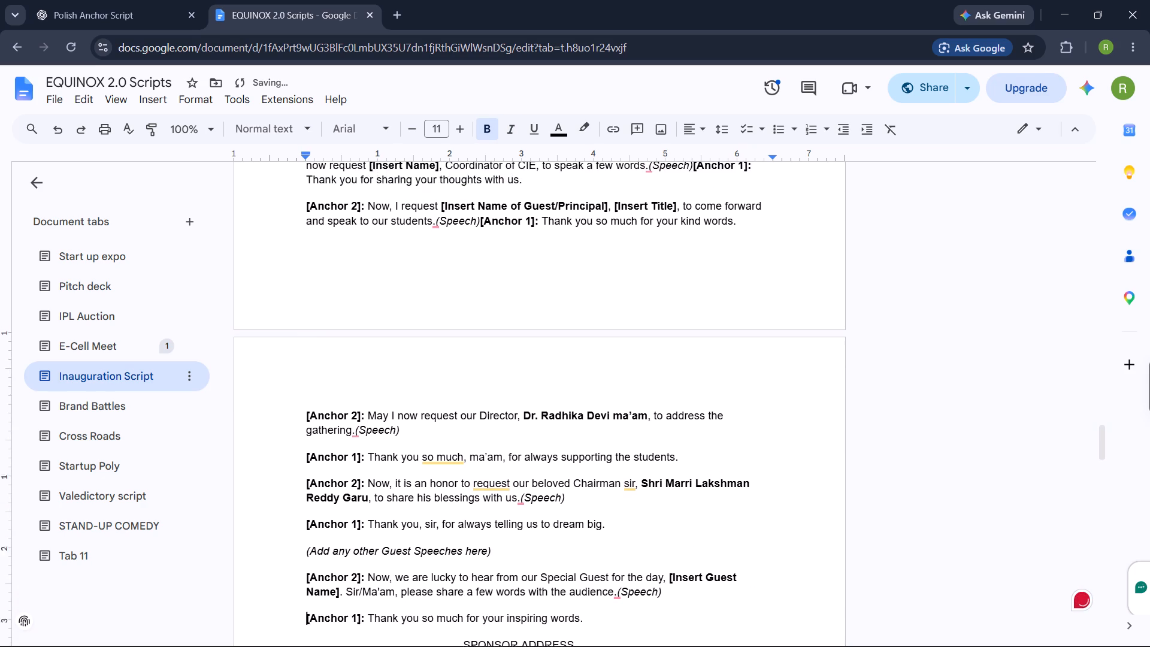
pyautogui.scroll(2, 625, 548)
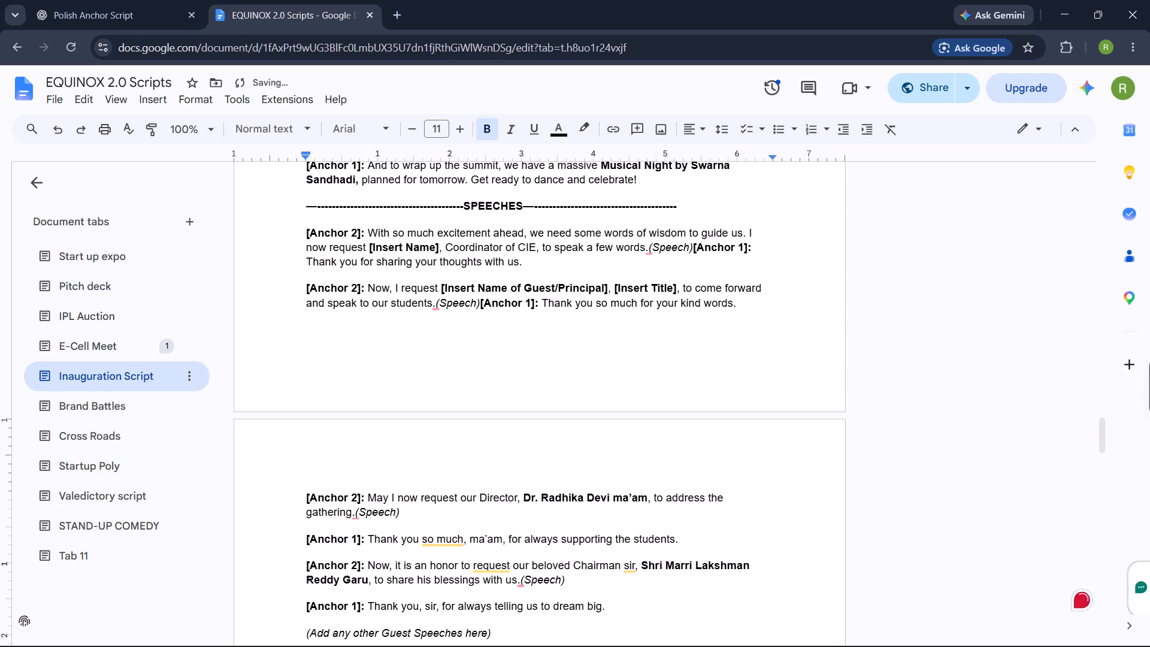
pyautogui.click(694, 248)
pyautogui.press('Return')
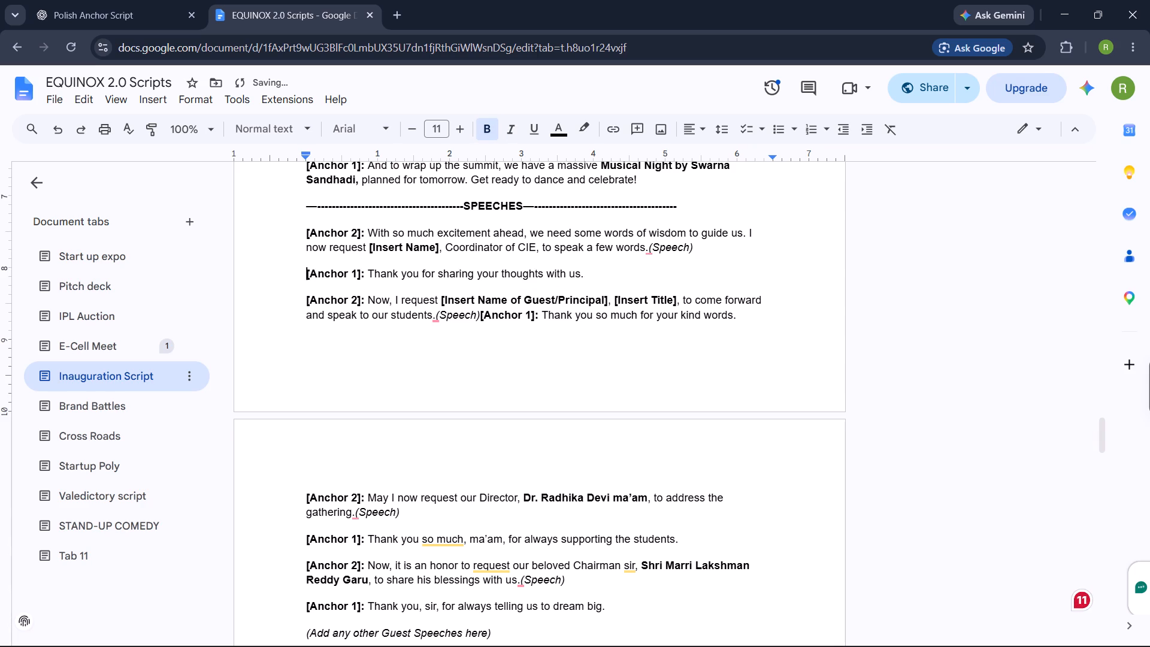
# Review the Inauguration Script's speeches, opening lines, guest invitations and event line-up.
pyautogui.scroll(-1, 491, 494)
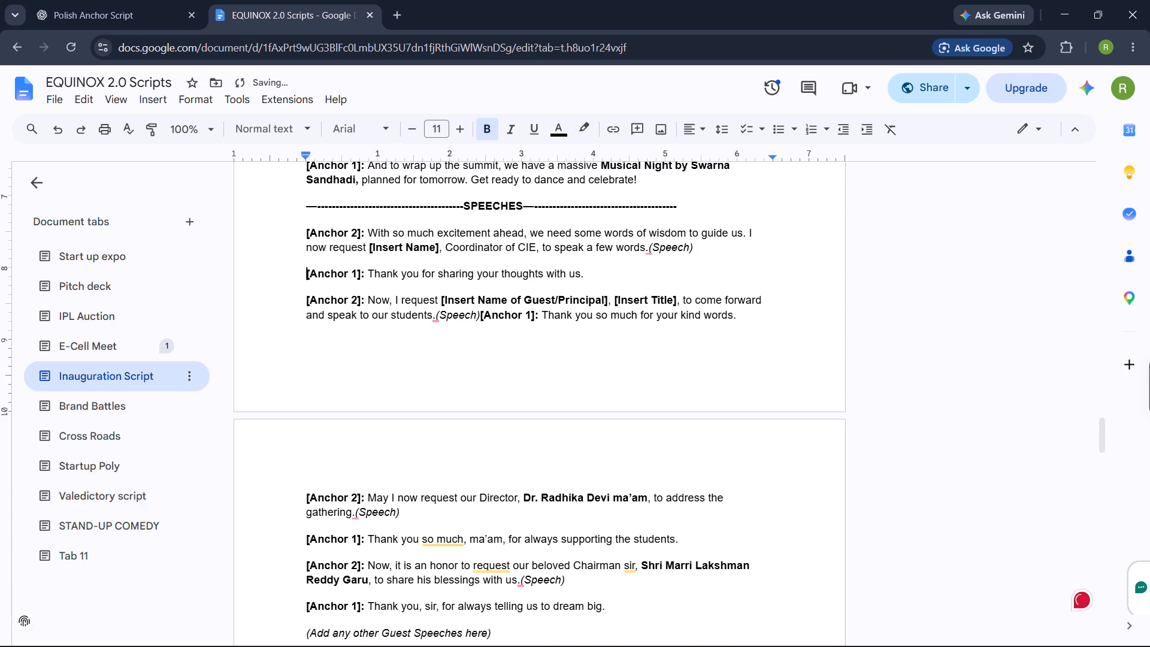
pyautogui.scroll(-1, 491, 494)
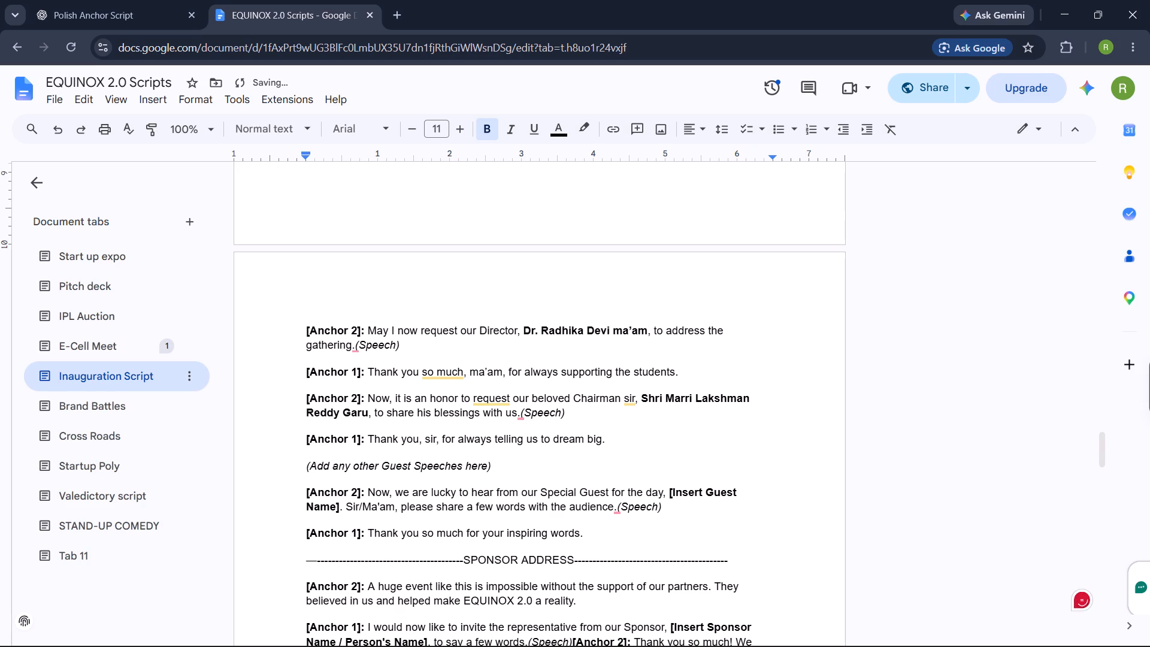
pyautogui.scroll(1, 495, 395)
pyautogui.scroll(1, 556, 276)
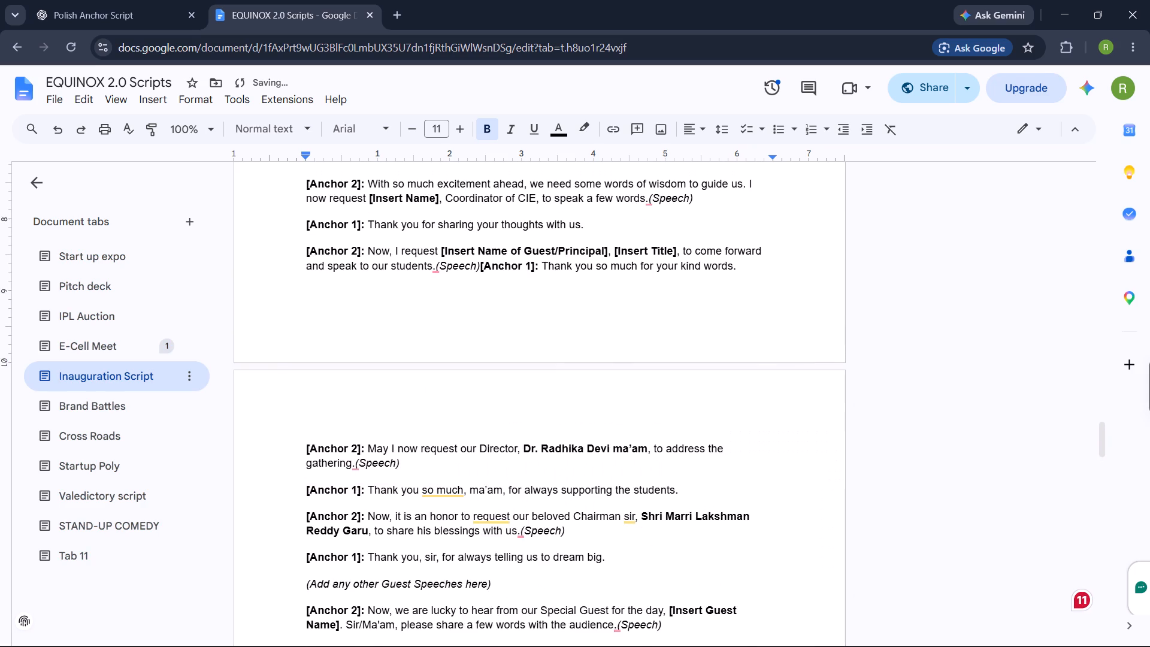
pyautogui.scroll(1, 556, 276)
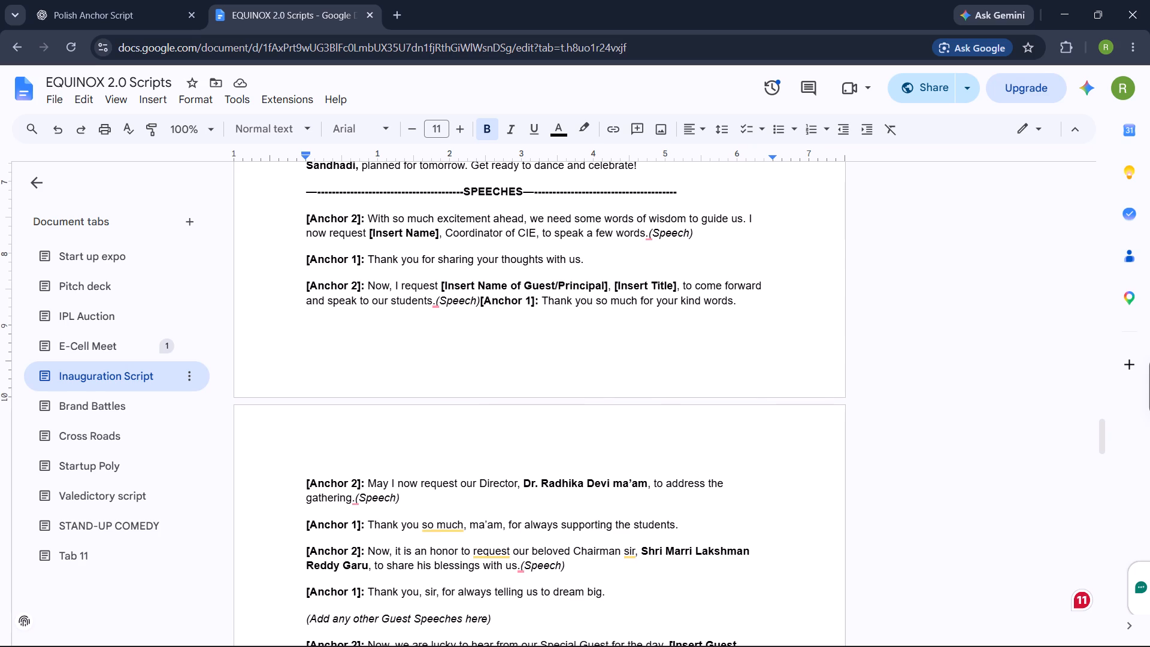
pyautogui.scroll(7, 468, 253)
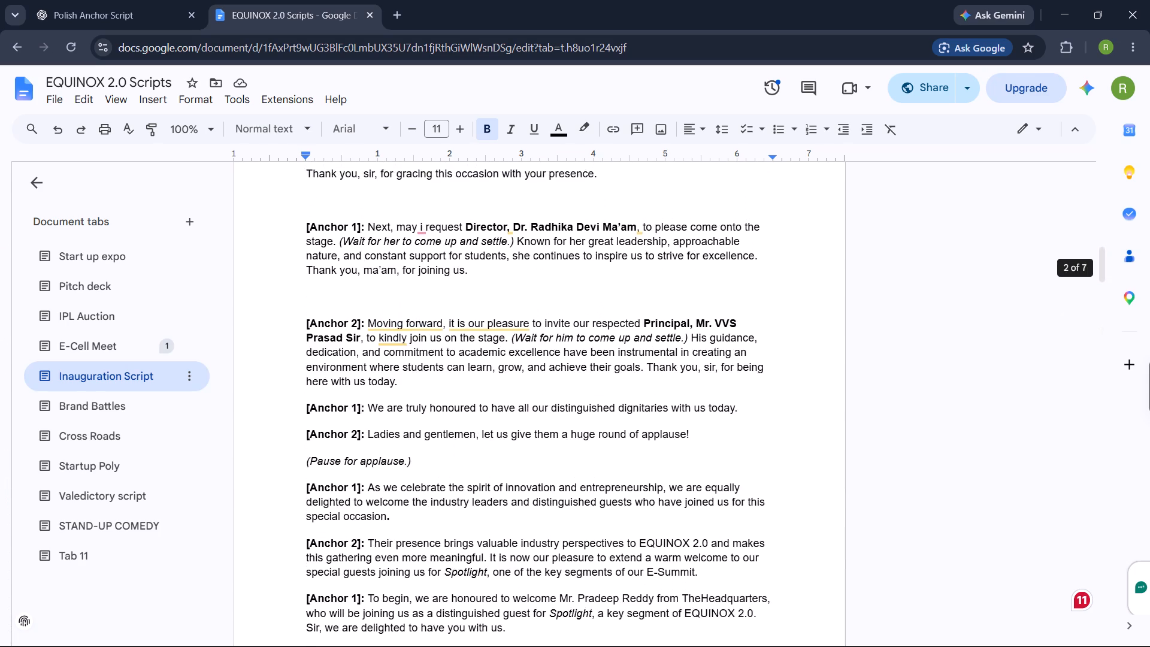
pyautogui.scroll(2, 468, 253)
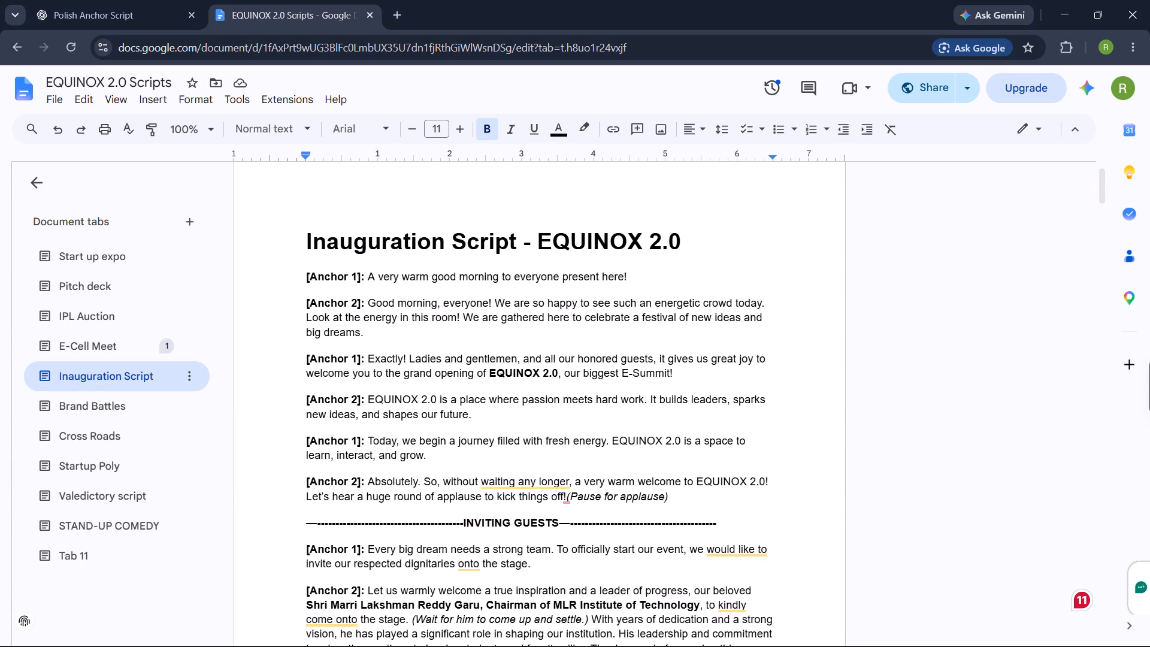
pyautogui.scroll(-2, 468, 253)
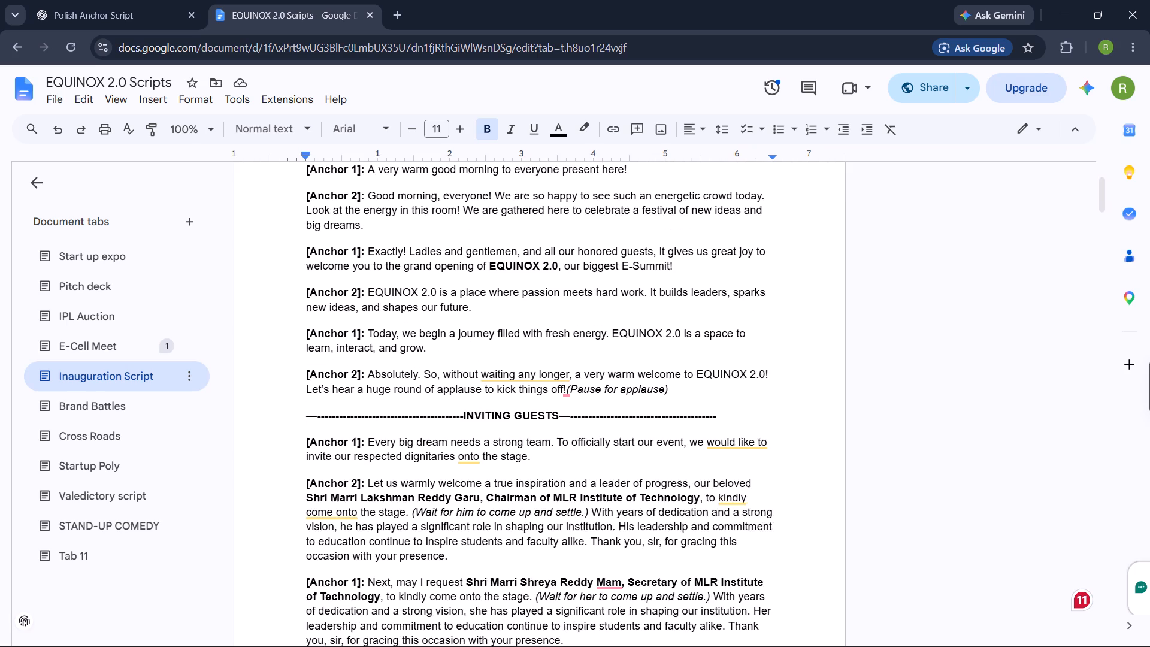
pyautogui.scroll(-2, 468, 253)
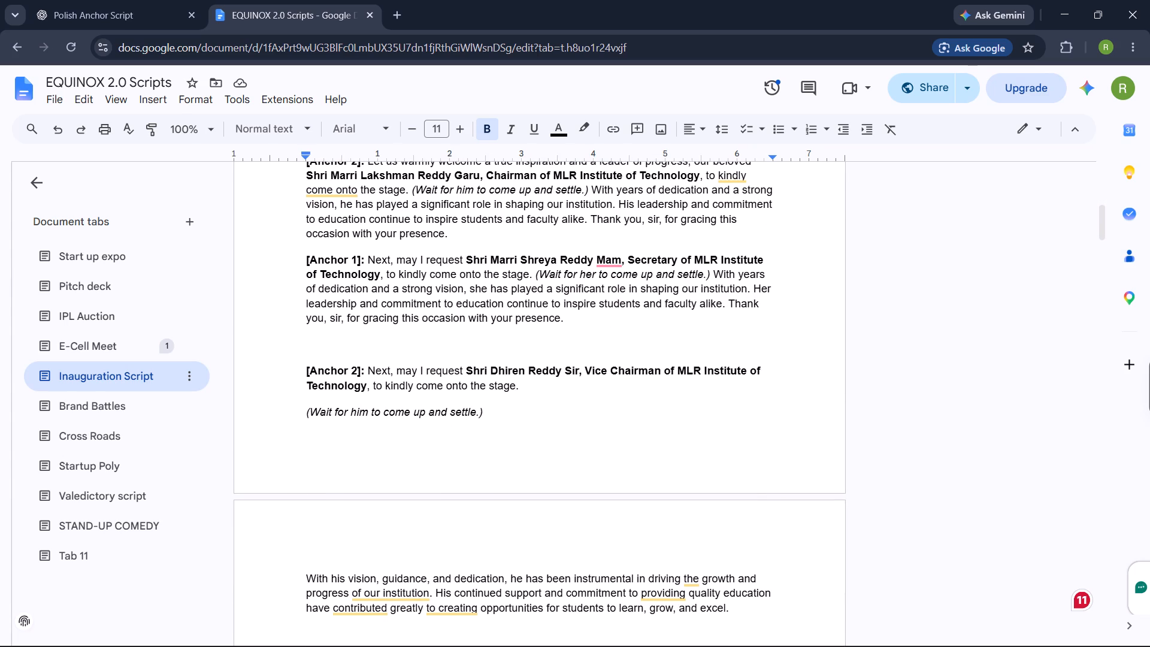
pyautogui.scroll(1, 468, 253)
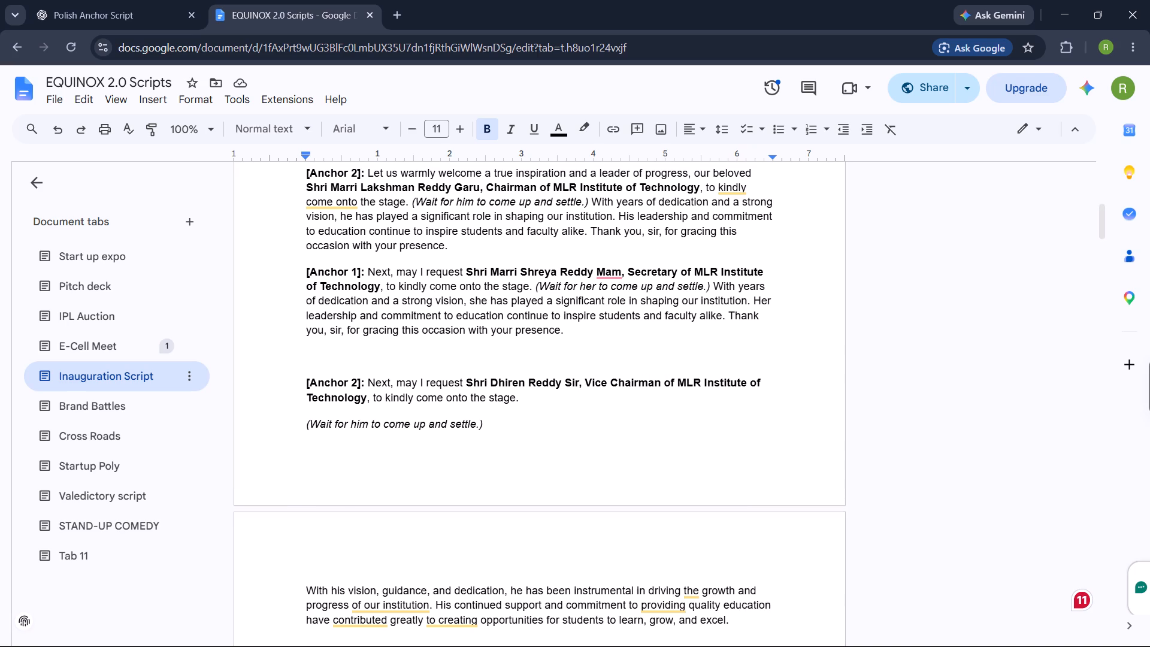
pyautogui.scroll(1, 468, 253)
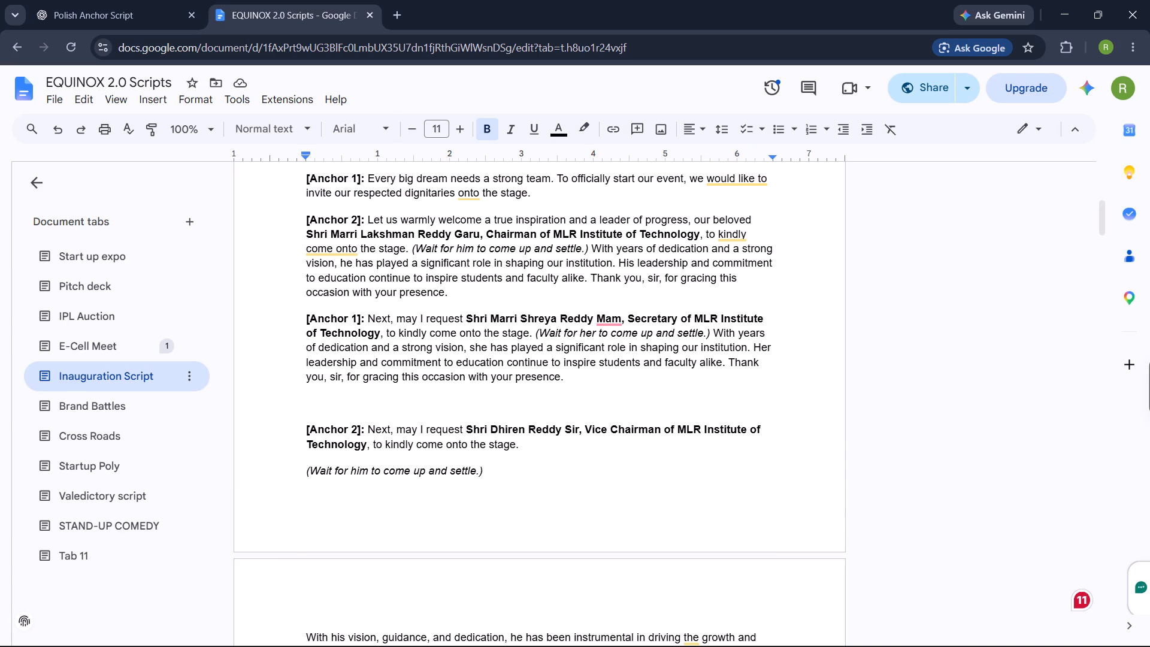
pyautogui.scroll(-2, 468, 253)
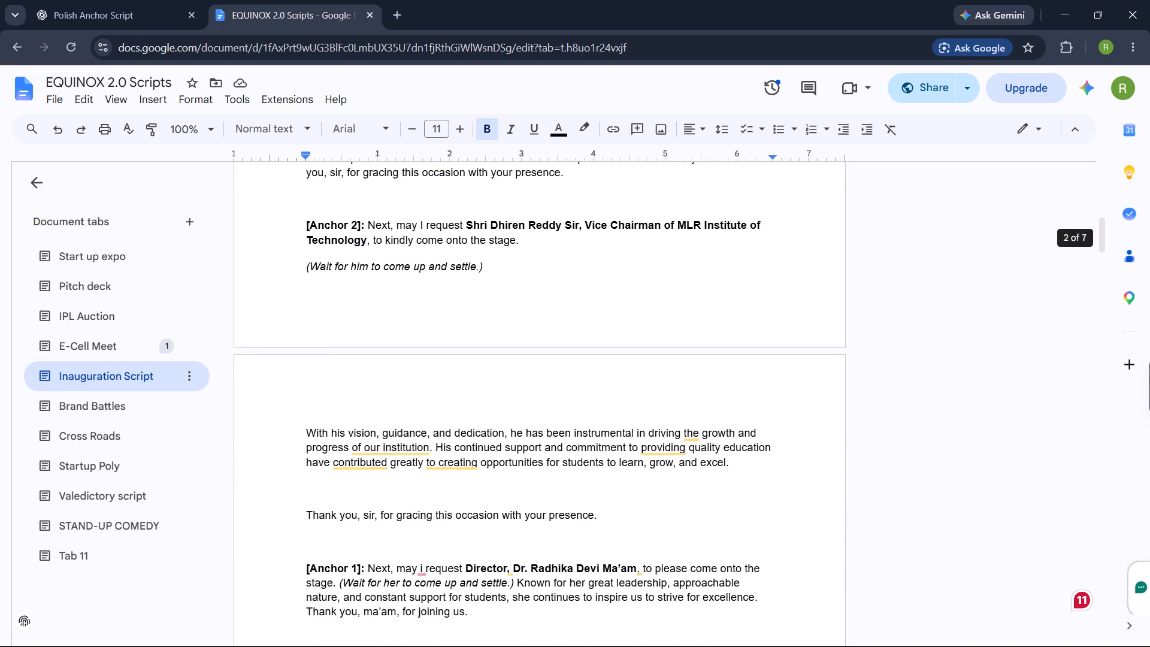
pyautogui.scroll(-3, 468, 253)
pyautogui.scroll(7, 468, 253)
pyautogui.scroll(-6, 468, 253)
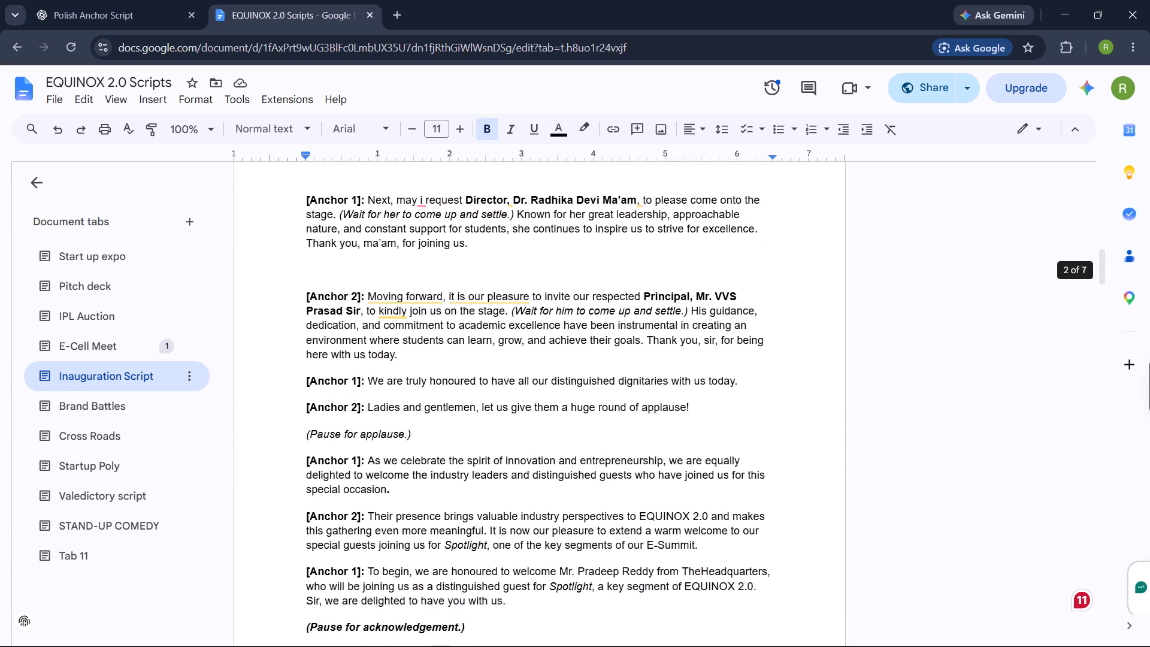
pyautogui.scroll(-7, 468, 253)
pyautogui.scroll(4, 468, 253)
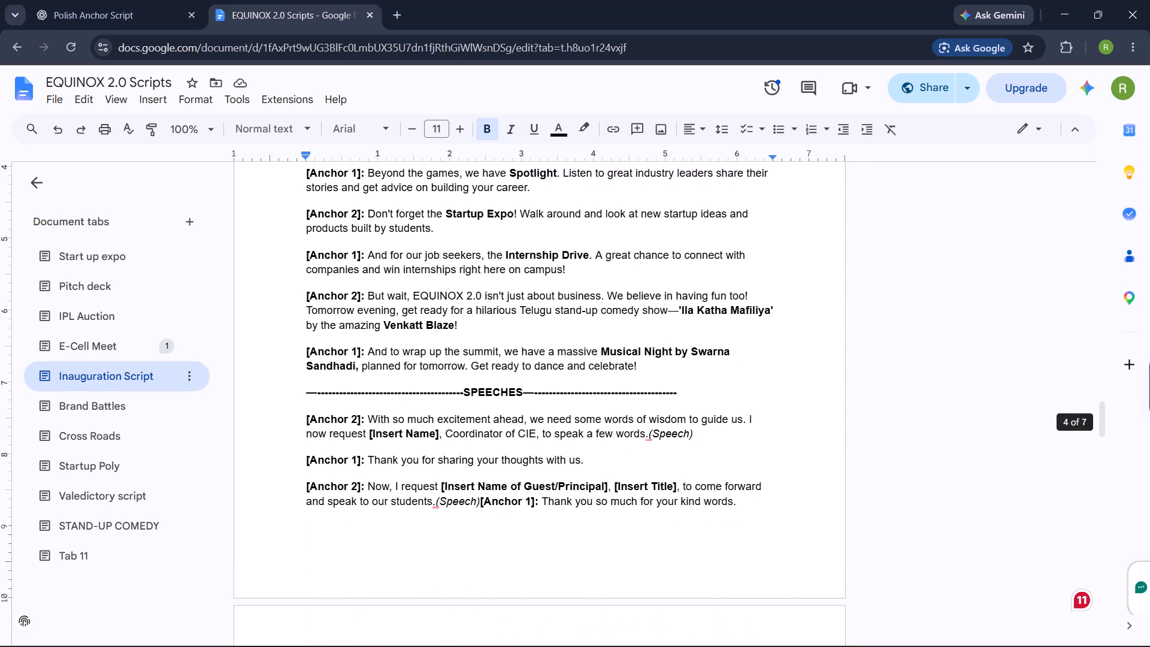
pyautogui.scroll(3, 468, 253)
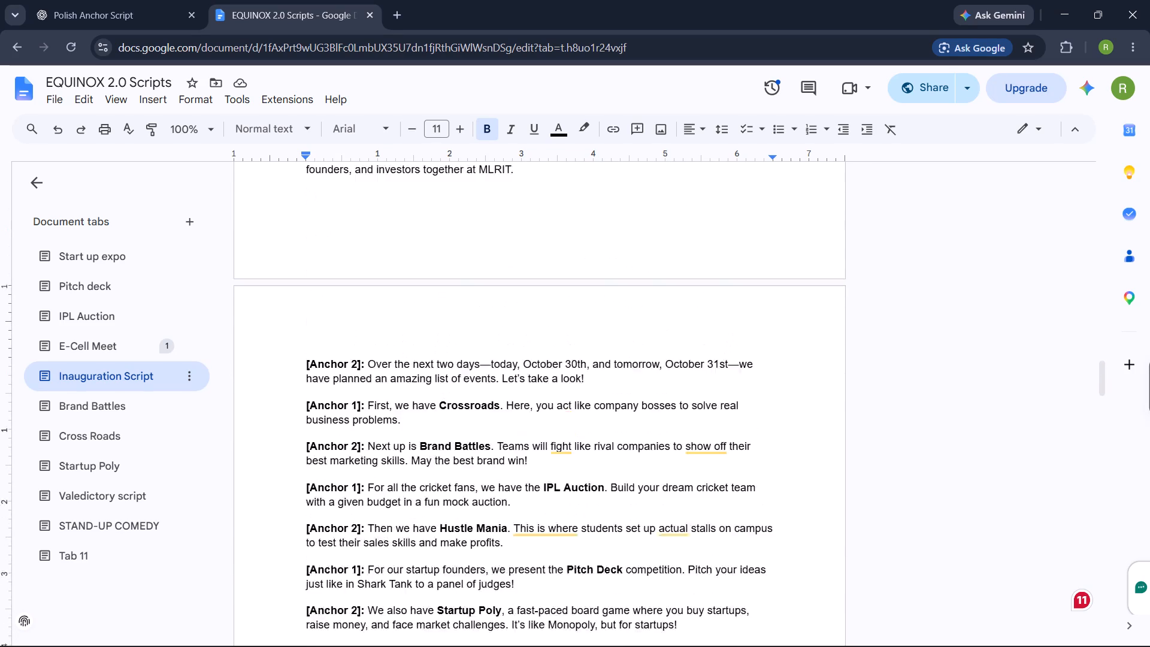
# Review the Inauguration Script from the guest invitations through the title sponsor welcome and event line-up to the speeches.
pyautogui.scroll(5, 468, 253)
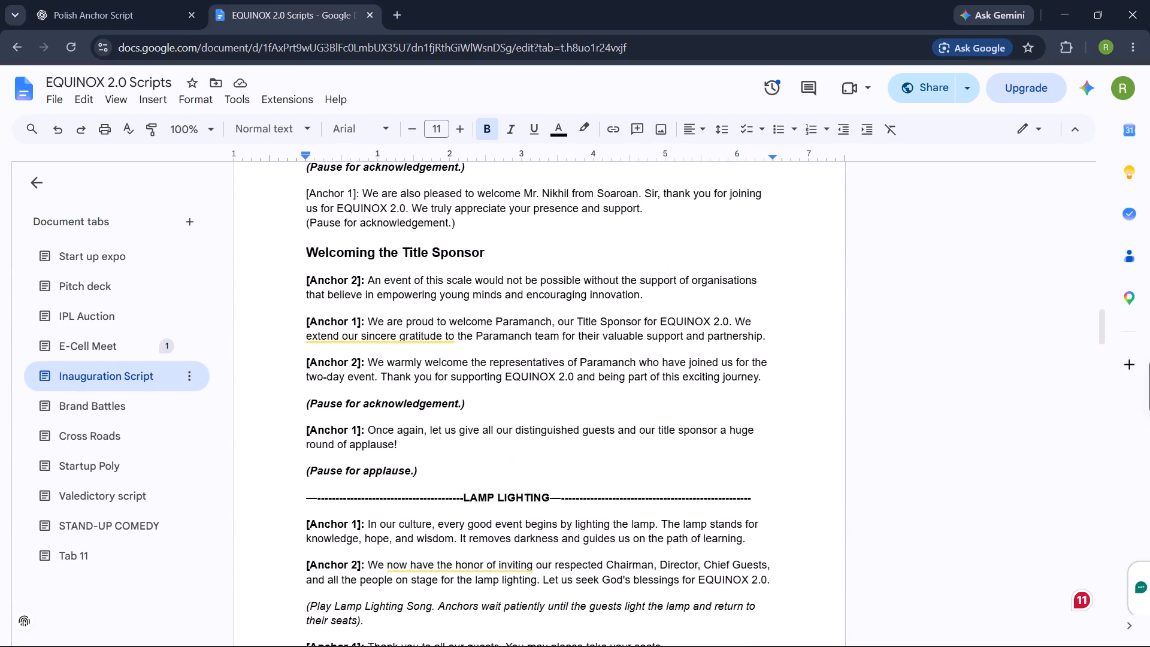
pyautogui.scroll(5, 468, 253)
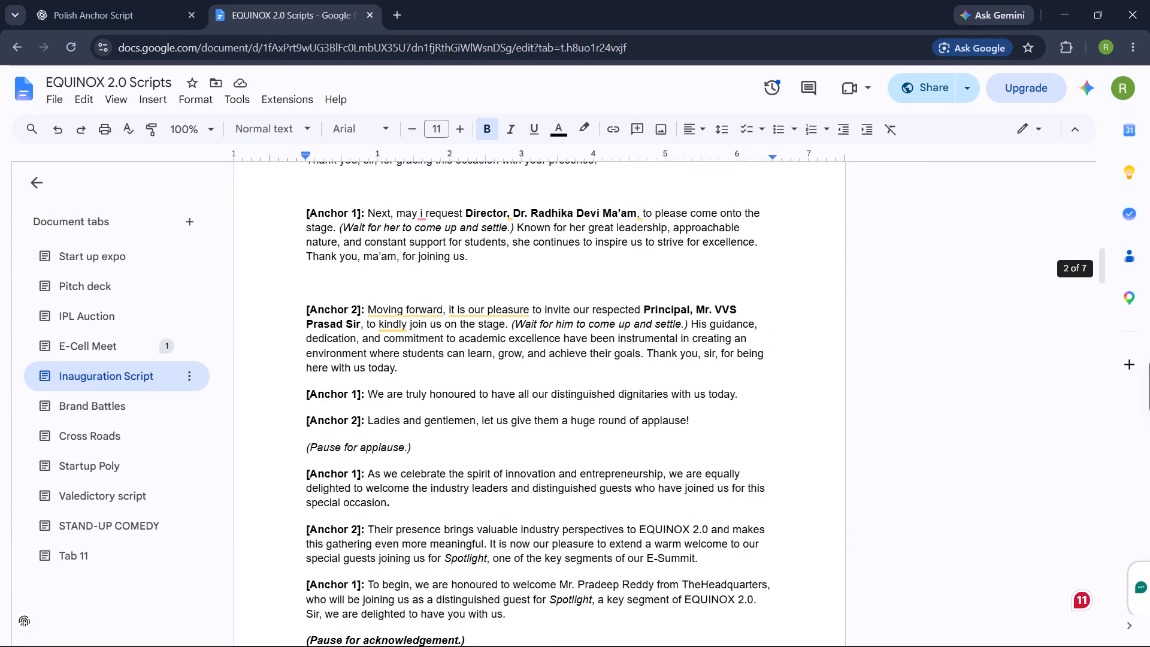
pyautogui.scroll(5, 468, 253)
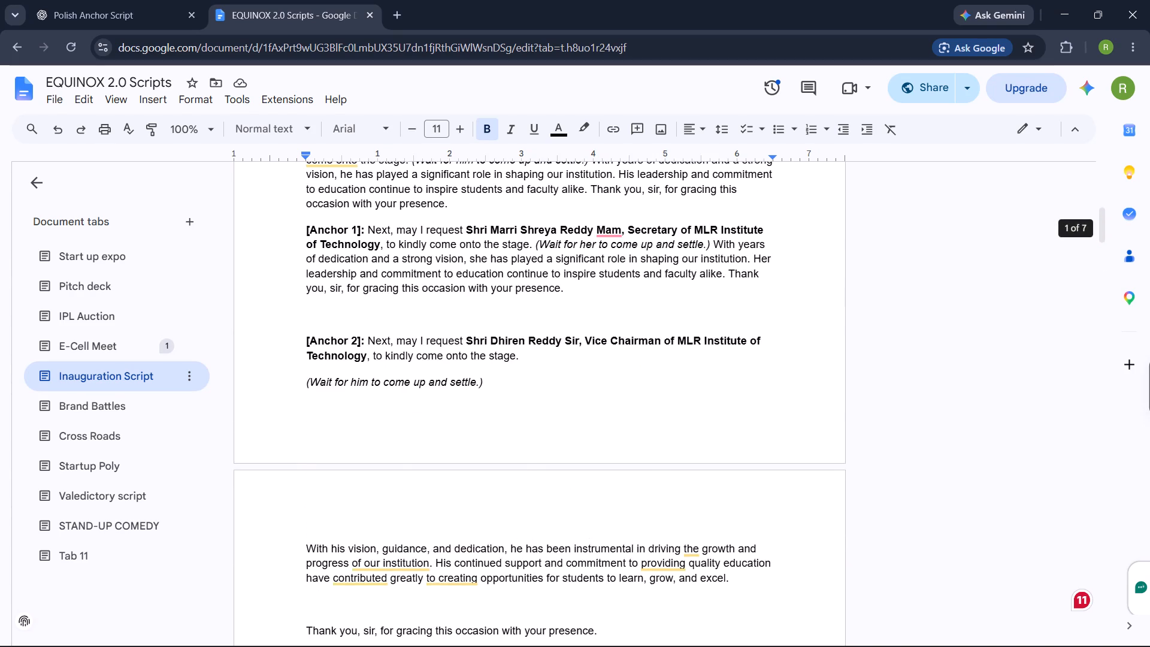
pyautogui.scroll(4, 468, 253)
pyautogui.scroll(-2, 468, 253)
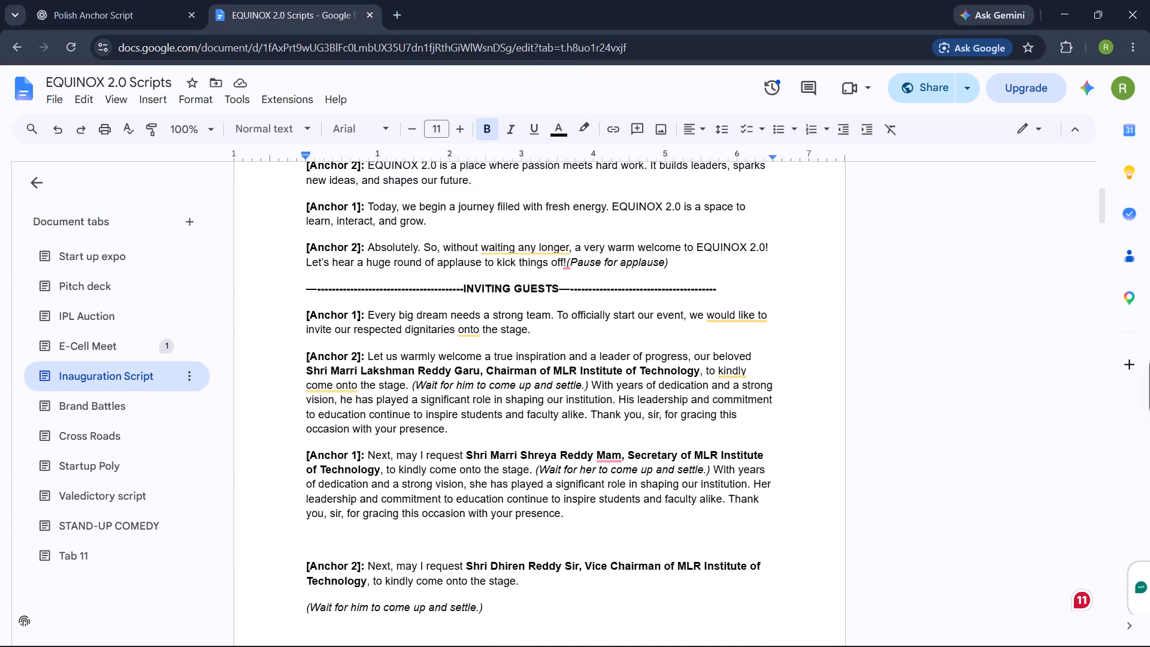
pyautogui.scroll(-6, 468, 253)
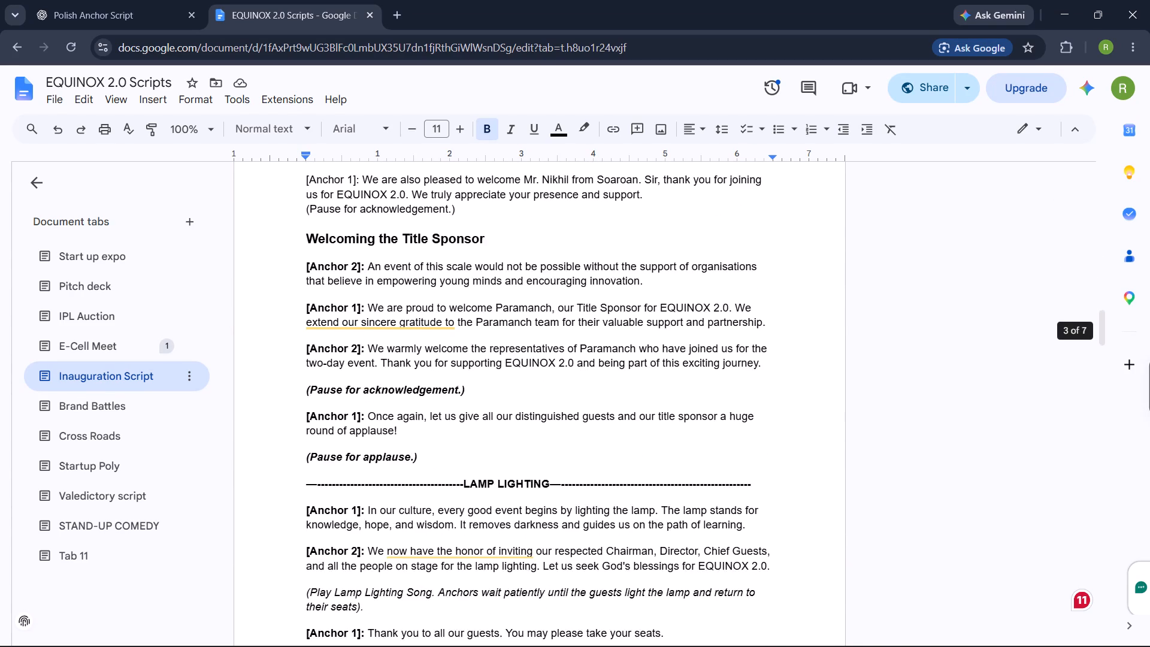
pyautogui.scroll(-5, 468, 253)
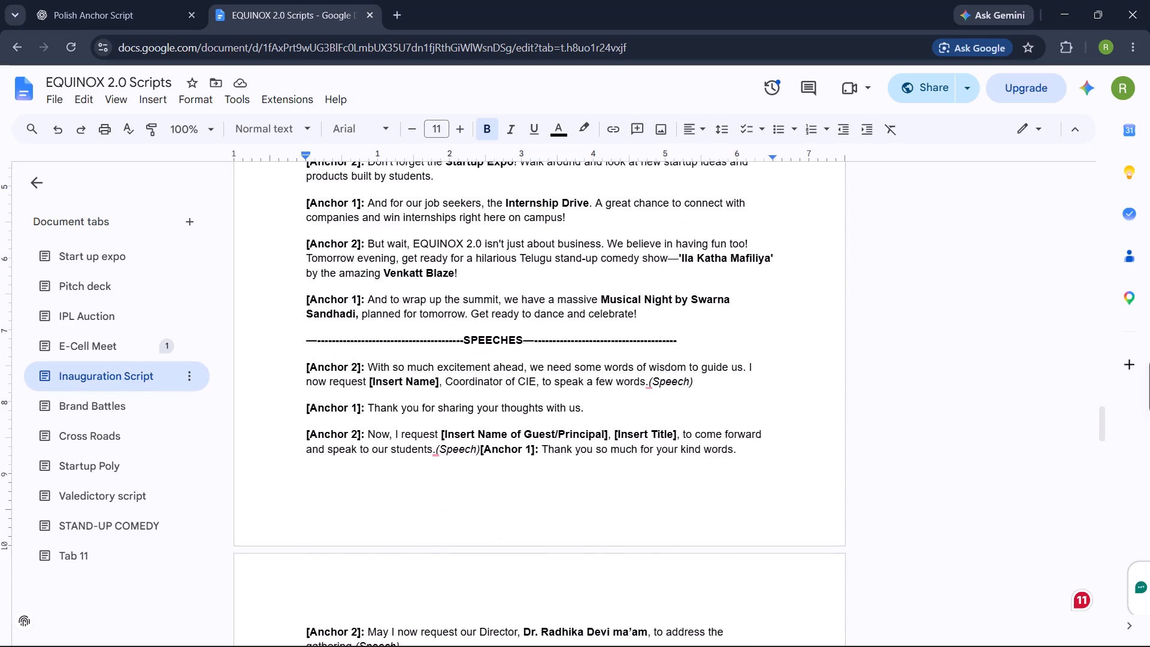
pyautogui.scroll(-5, 468, 253)
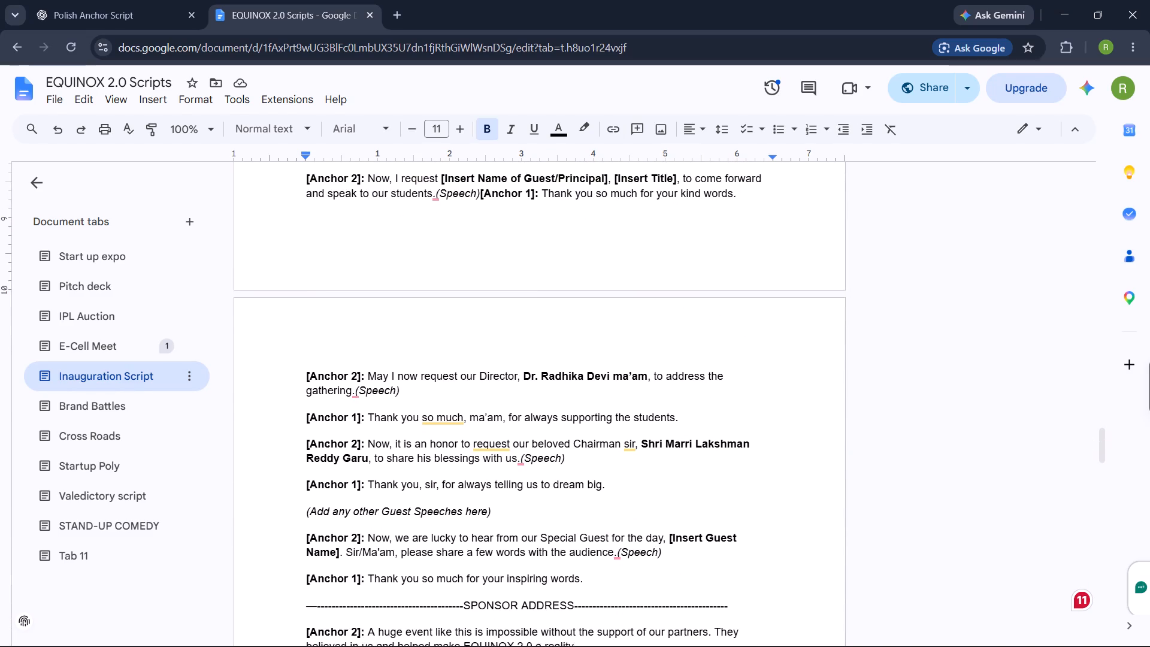
pyautogui.scroll(-3, 468, 253)
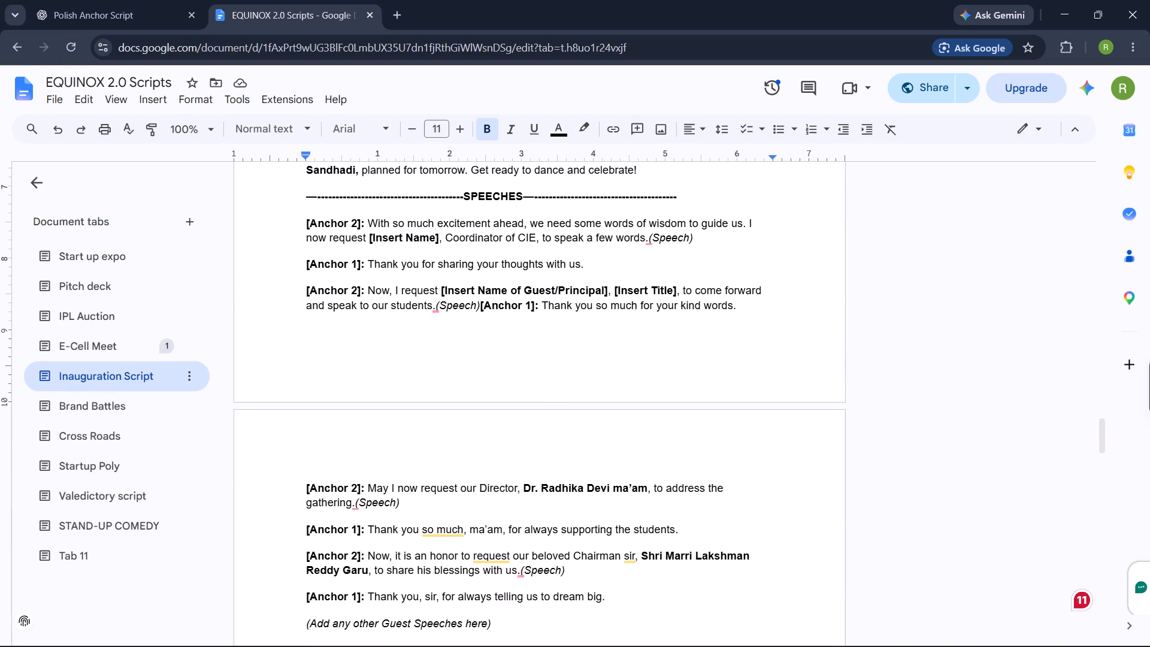
# Replace the "[Insert Name]" placeholder in the first speech request with the CIE Coordinator's name, prefixed "Dr." and followed by "sir".
pyautogui.click(436, 237)
pyautogui.press('Right')
pyautogui.press('BackSpace')
pyautogui.press('BackSpace')
pyautogui.press('BackSpace')
pyautogui.press('BackSpace')
pyautogui.press('BackSpace')
pyautogui.press('BackSpace')
pyautogui.press('BackSpace')
pyautogui.press('BackSpace')
pyautogui.press('BackSpace')
pyautogui.press('BackSpace')
pyautogui.press('BackSpace')
pyautogui.press('BackSpace')
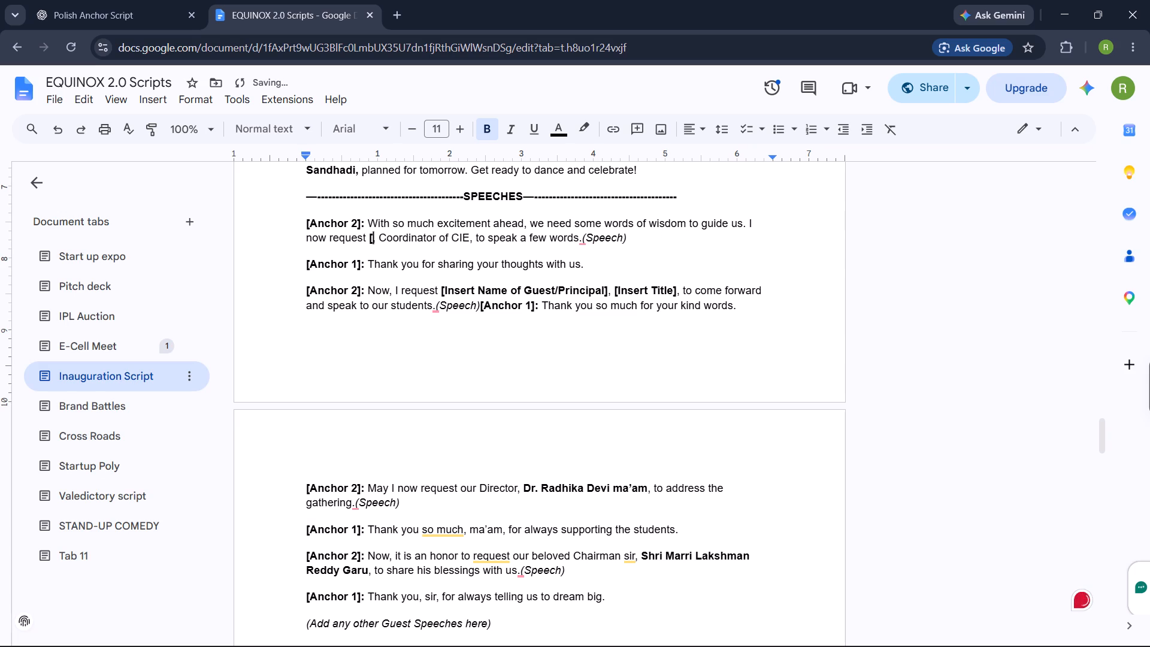
pyautogui.press('BackSpace')
pyautogui.keyDown('shift'); pyautogui.click(436, 237); pyautogui.keyUp('shift')
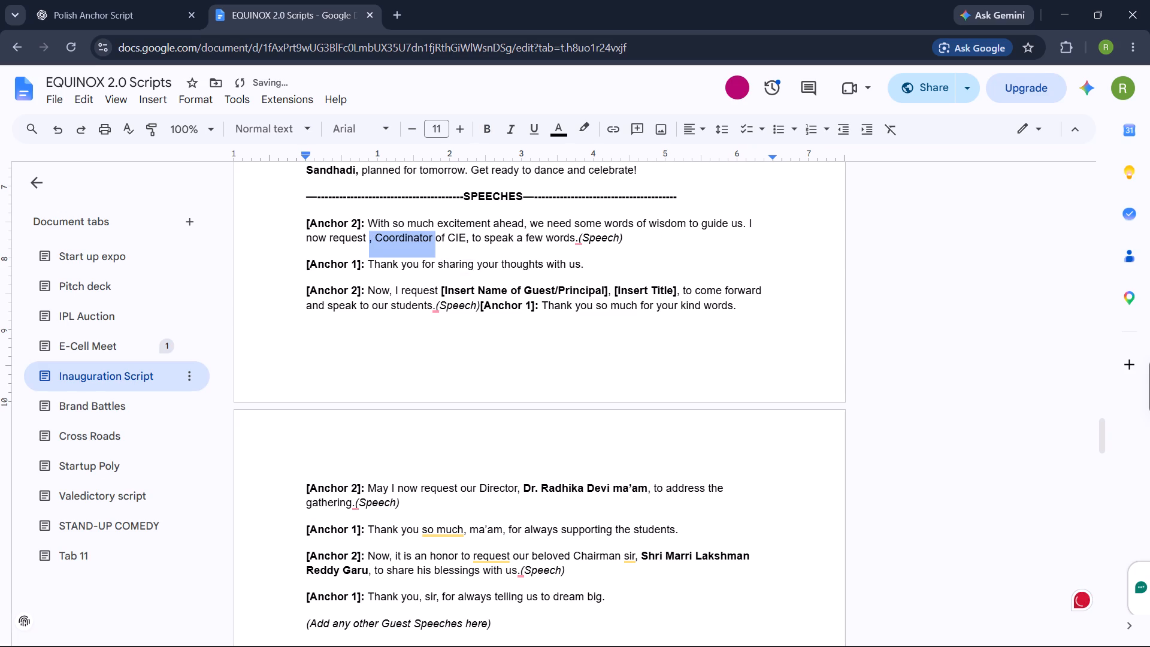
pyautogui.click(436, 237)
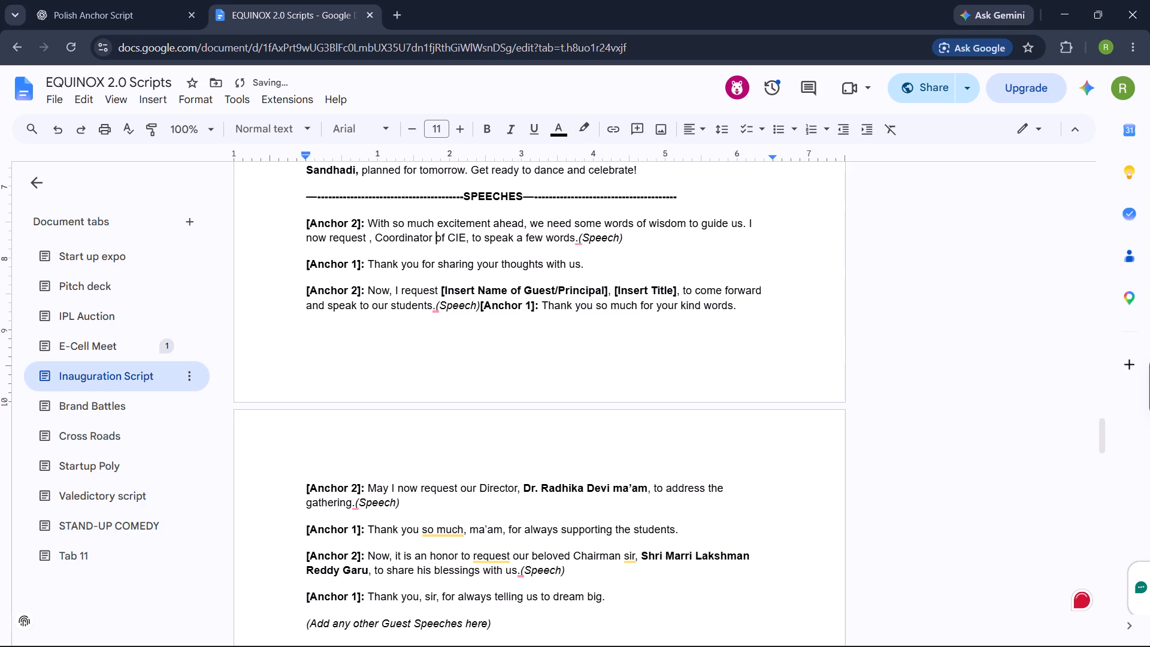
pyautogui.click(371, 238)
pyautogui.press('Left')
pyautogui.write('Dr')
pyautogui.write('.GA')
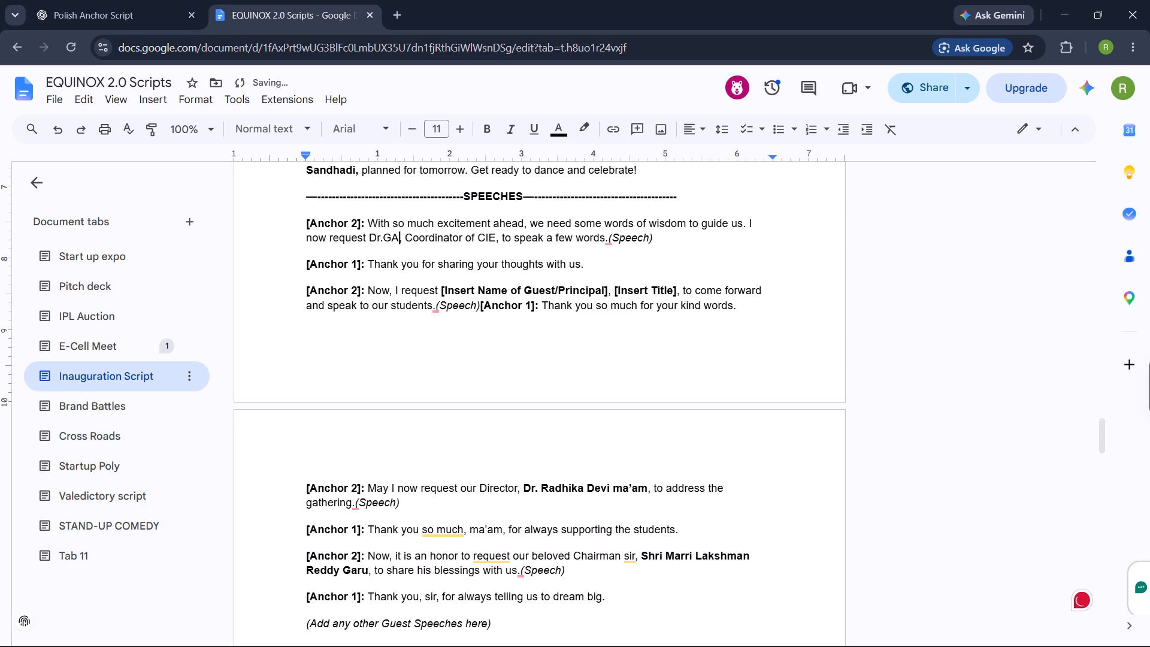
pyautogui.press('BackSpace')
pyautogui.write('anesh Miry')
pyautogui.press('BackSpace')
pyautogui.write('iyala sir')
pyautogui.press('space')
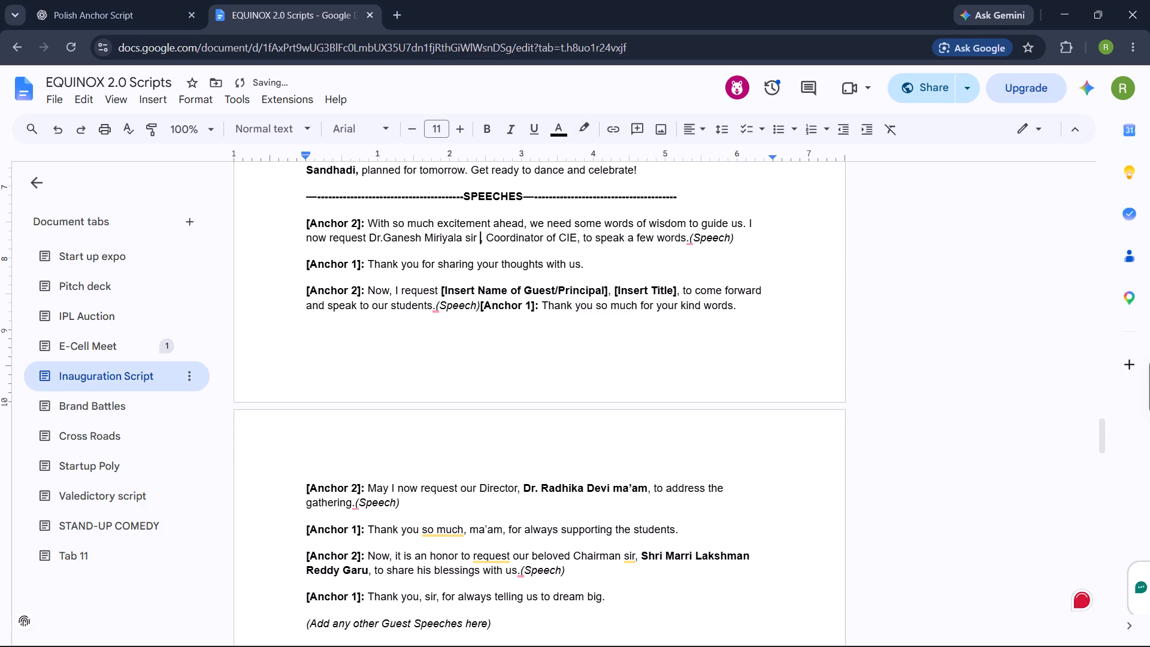
# Make the CIE Coordinator's name and "sir" bold in Anchor 2's speech request.
pyautogui.moveTo(479, 236); pyautogui.dragTo(370, 233)
pyautogui.hotkey('ctrl', 'b')
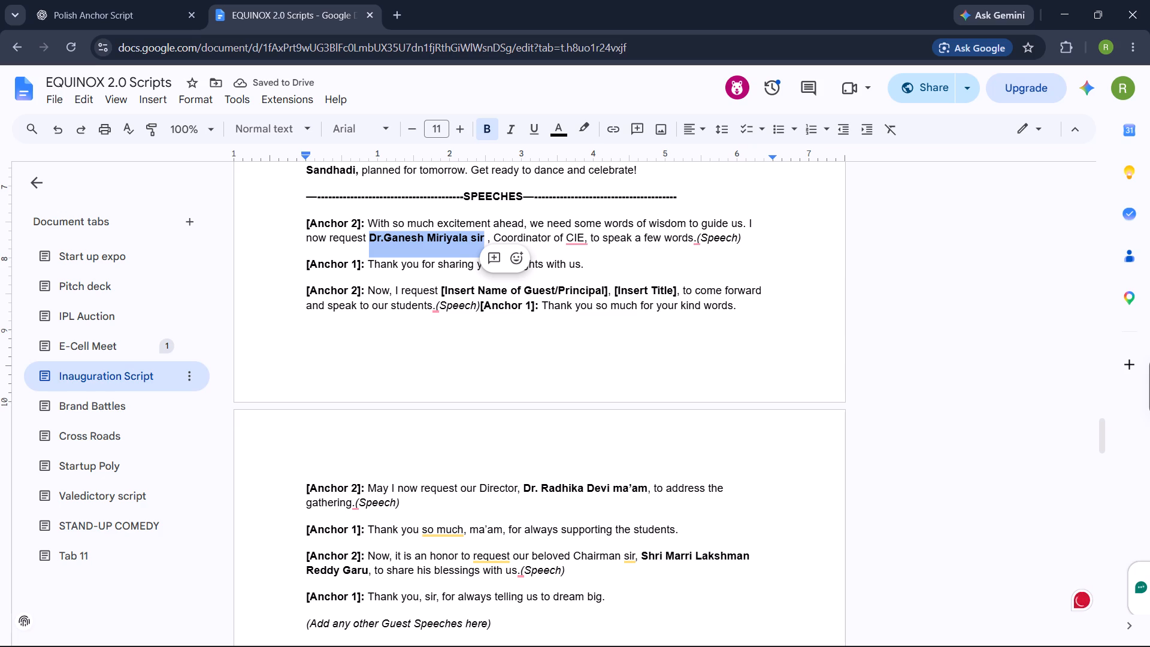
pyautogui.click(487, 353)
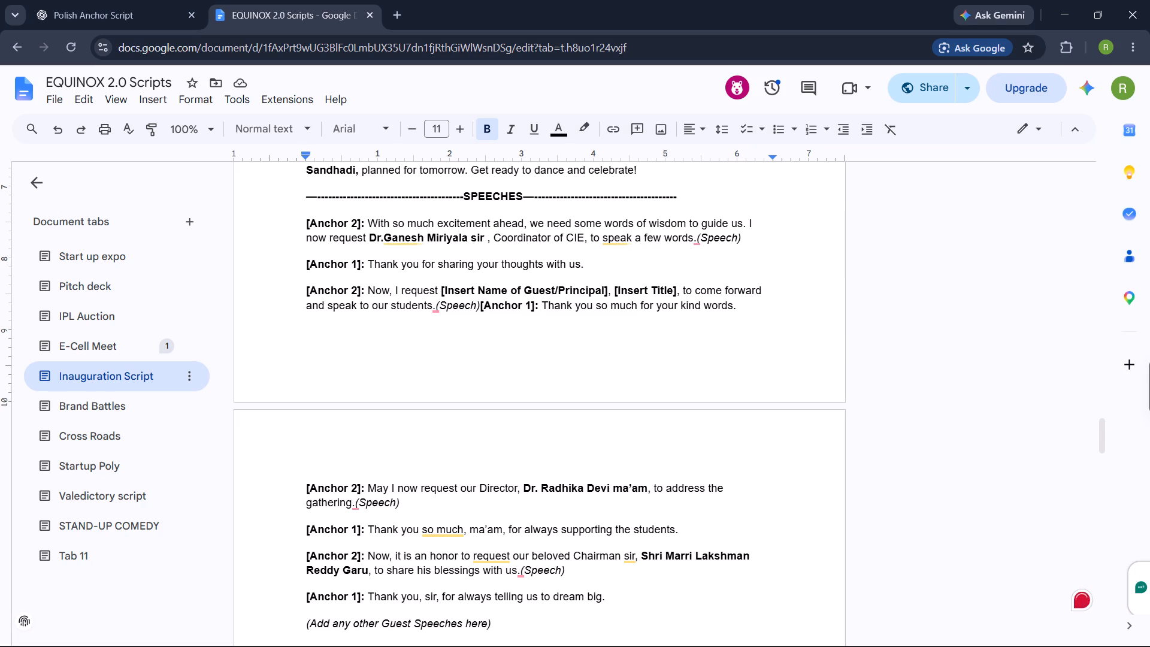
# Move "Anchor 1]: Thank you so much for your kind words." onto its own line below the guest/principal speech request.
pyautogui.hotkey('shift', 'Return')
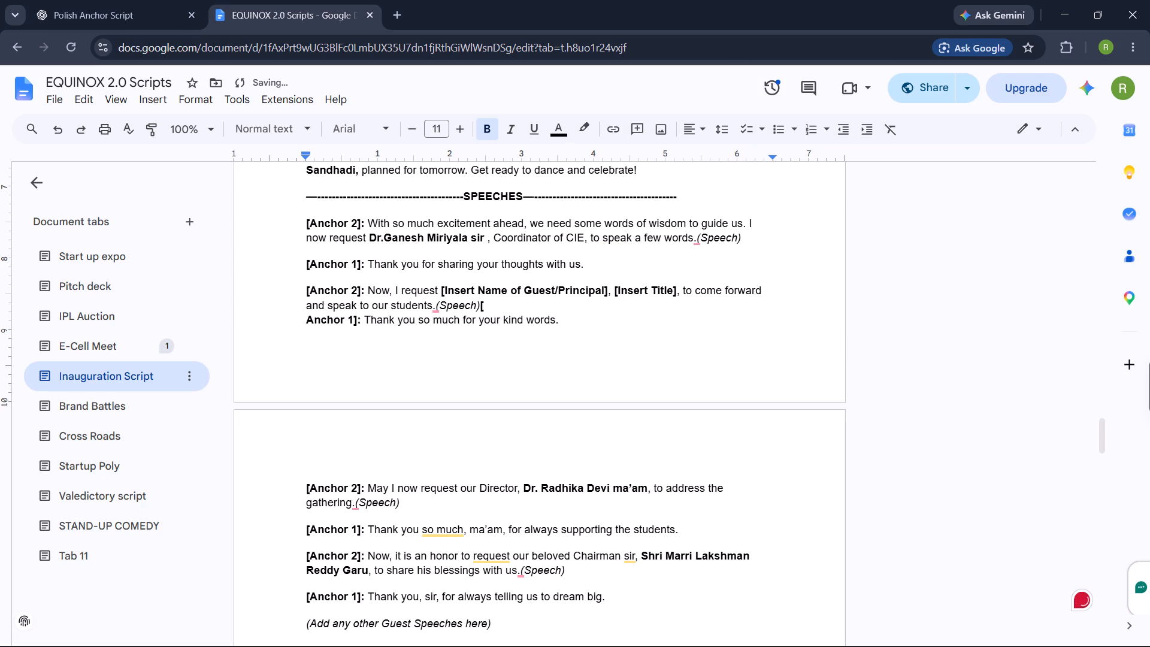
pyautogui.press('Return')
pyautogui.press('BackSpace')
# Copy the Director's speech request and Anchor 1's reply to her, and paste them below "Thank you for sharing your thoughts with us.".
pyautogui.moveTo(679, 532); pyautogui.dragTo(493, 482)
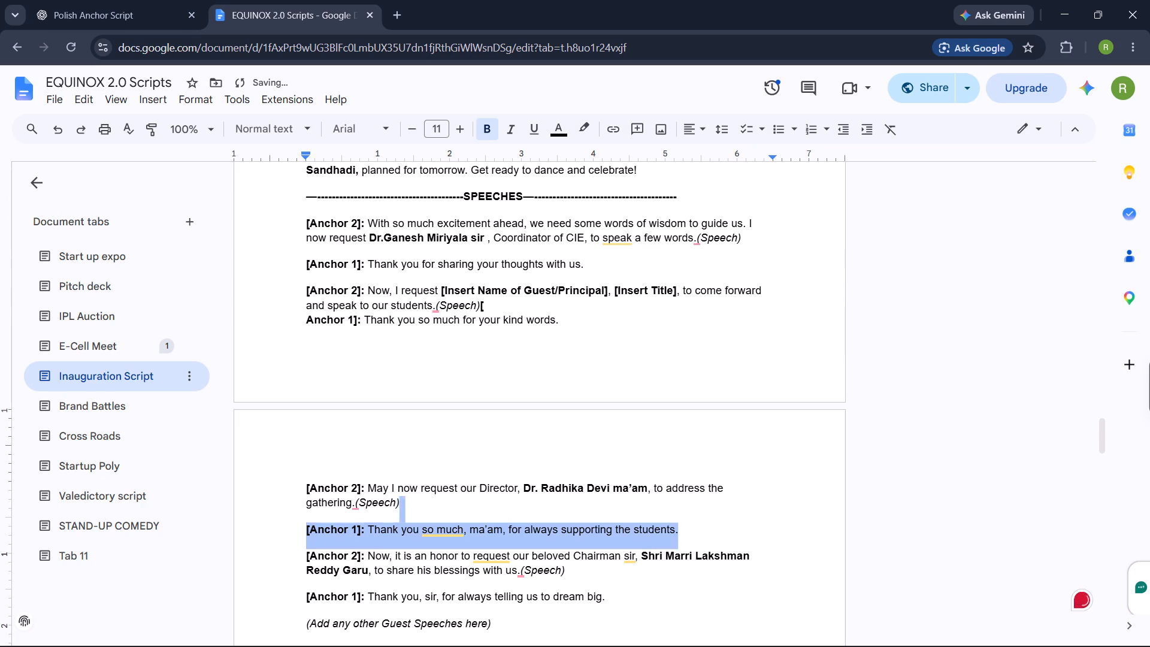
pyautogui.moveTo(493, 482); pyautogui.dragTo(213, 460)
pyautogui.click(213, 460)
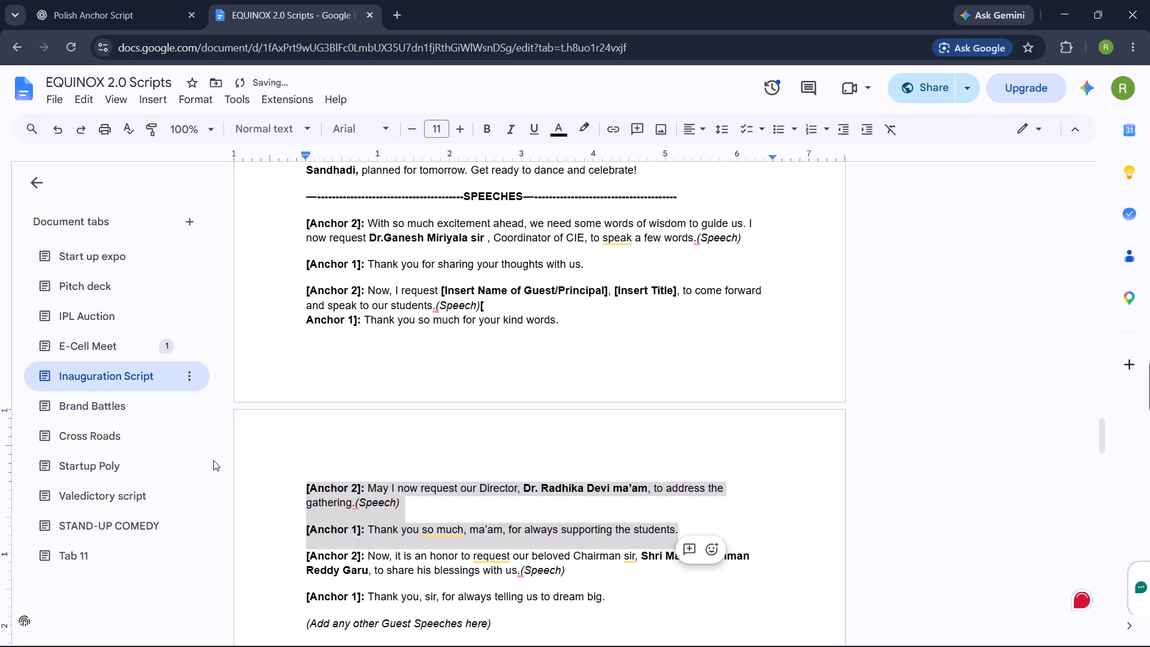
pyautogui.click(386, 494)
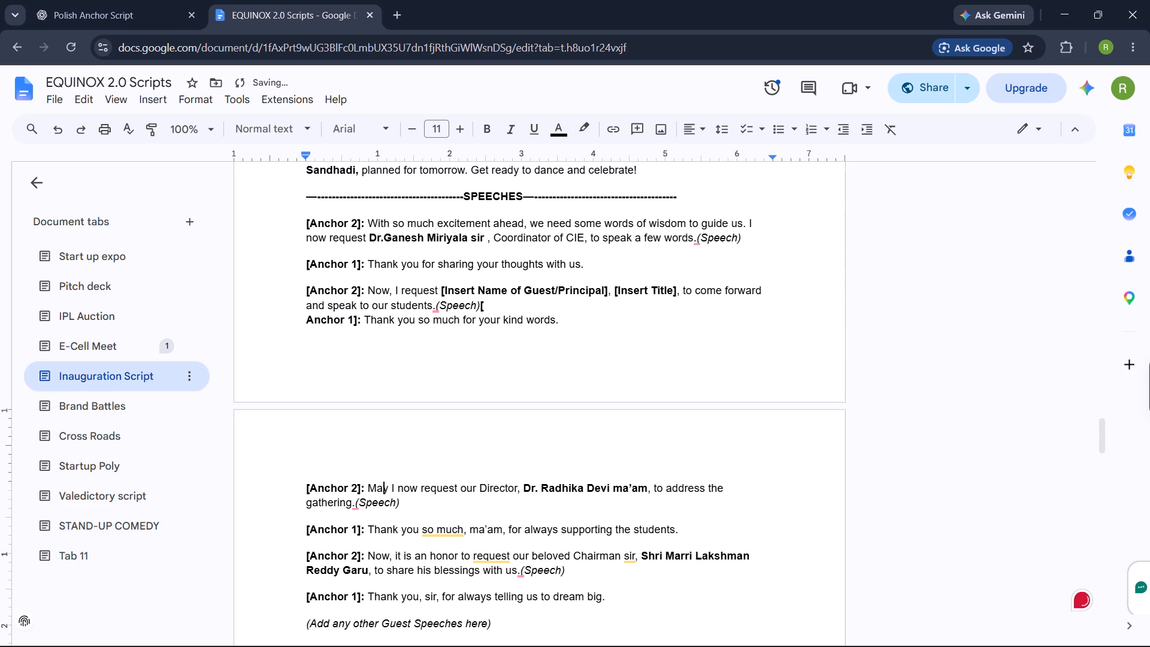
pyautogui.moveTo(679, 528); pyautogui.dragTo(286, 483)
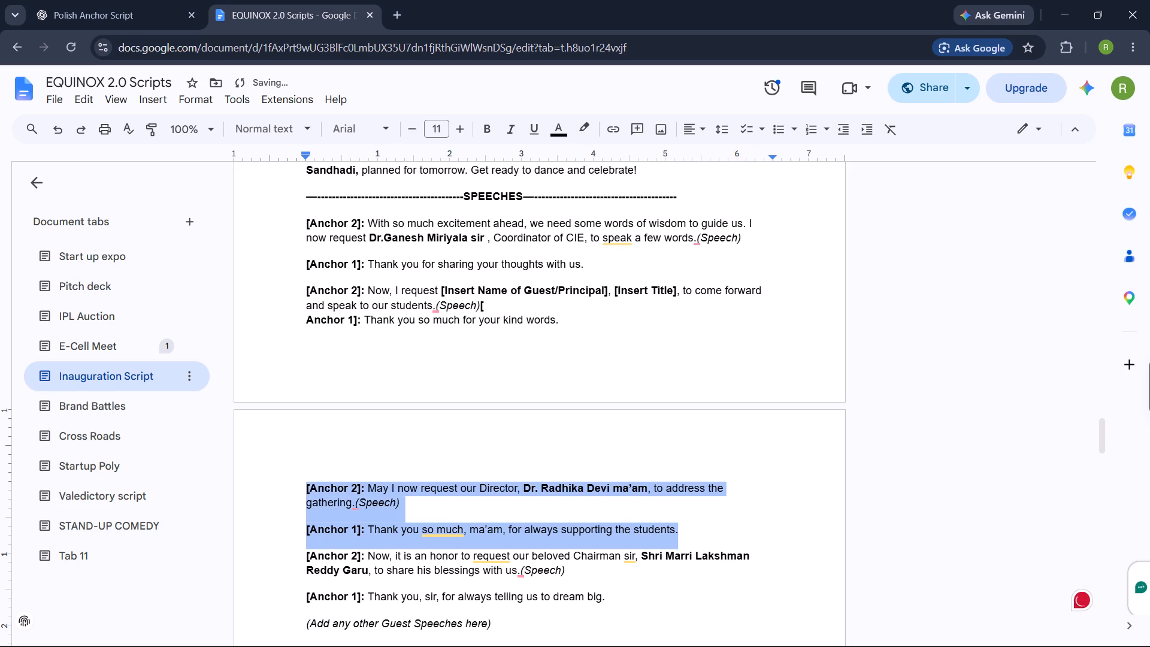
pyautogui.hotkey('ctrl', 'c')
pyautogui.click(615, 258)
pyautogui.press('Return')
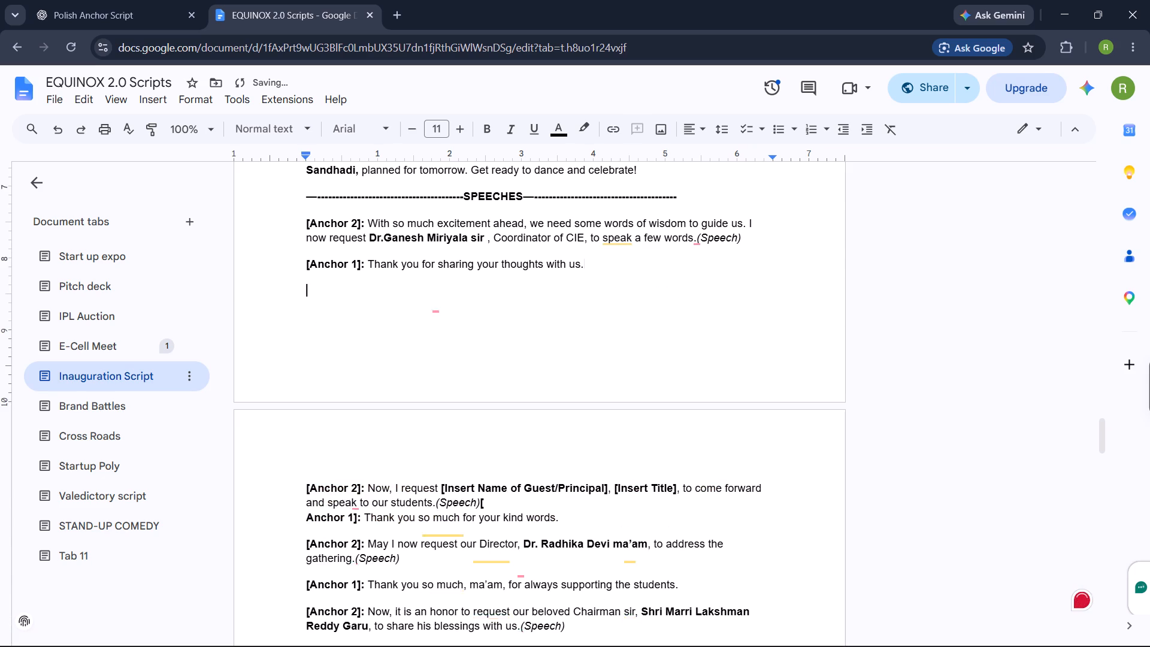
pyautogui.hotkey('ctrl', 'v')
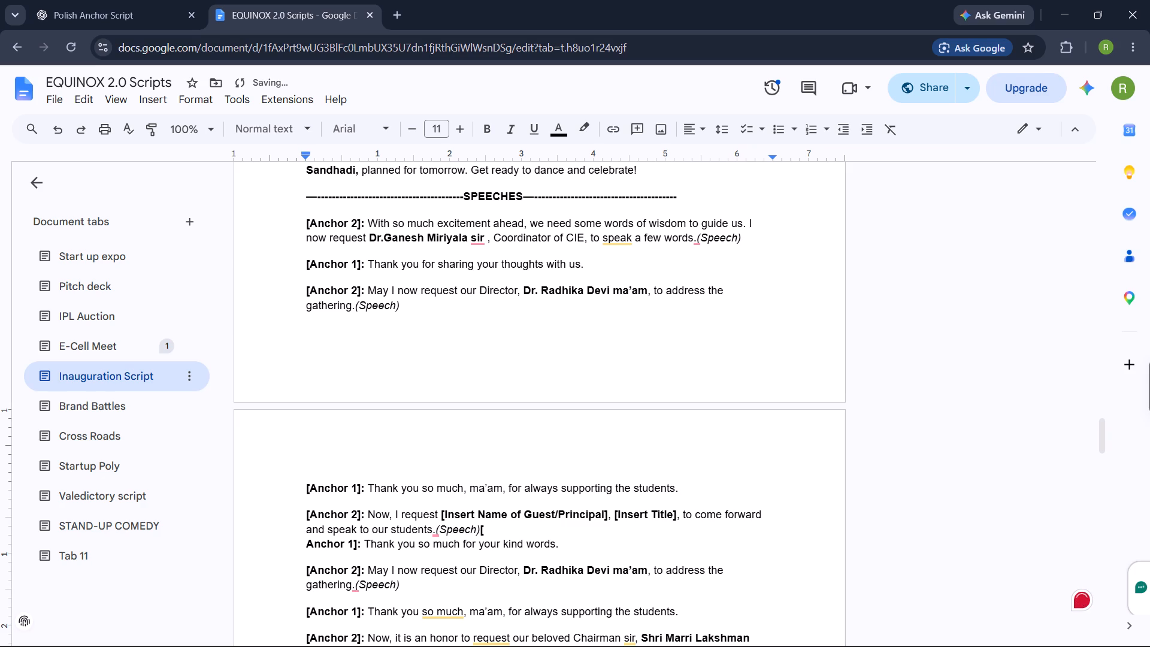
# Replace the "[Insert Name of Guest/Principal]" placeholder in Anchor 2's speech request with "our Principal".
pyautogui.click(558, 515)
pyautogui.press('BackSpace')
pyautogui.press('BackSpace')
pyautogui.press('BackSpace')
pyautogui.press('BackSpace')
pyautogui.press('BackSpace')
pyautogui.press('BackSpace')
pyautogui.press('BackSpace')
pyautogui.press('BackSpace')
pyautogui.press('BackSpace')
pyautogui.press('BackSpace')
pyautogui.press('BackSpace')
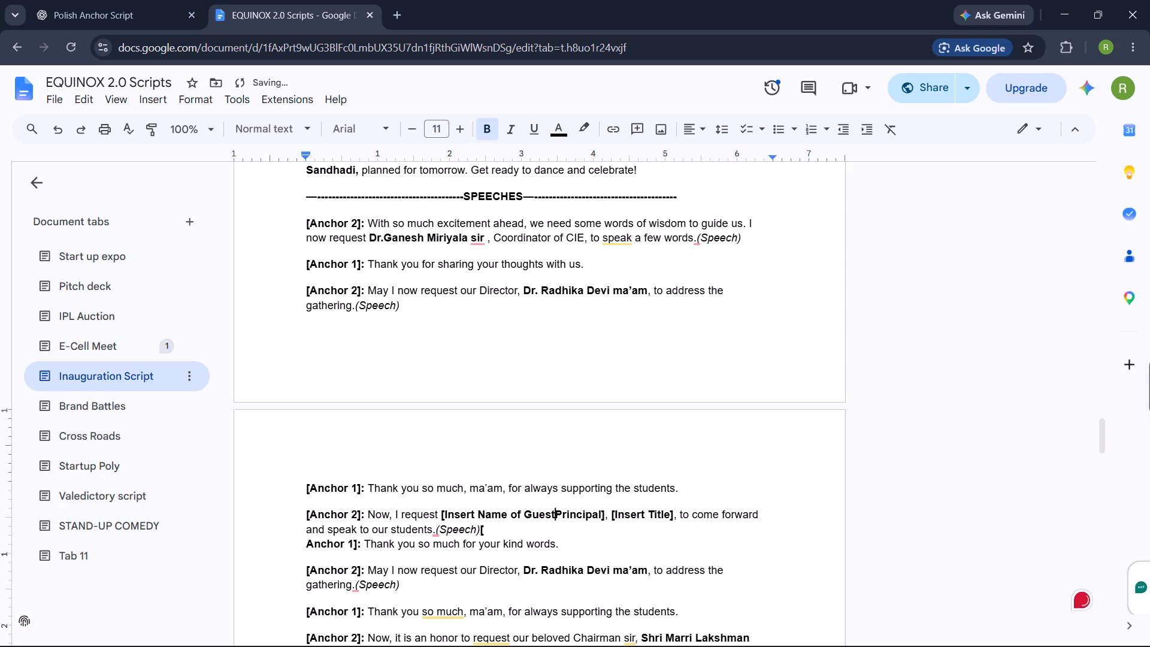
pyautogui.press('BackSpace')
pyautogui.press('BackSpace')
pyautogui.press('BackSpace')
pyautogui.press('BackSpace')
pyautogui.press('BackSpace')
pyautogui.press('BackSpace')
pyautogui.press('BackSpace')
pyautogui.press('BackSpace')
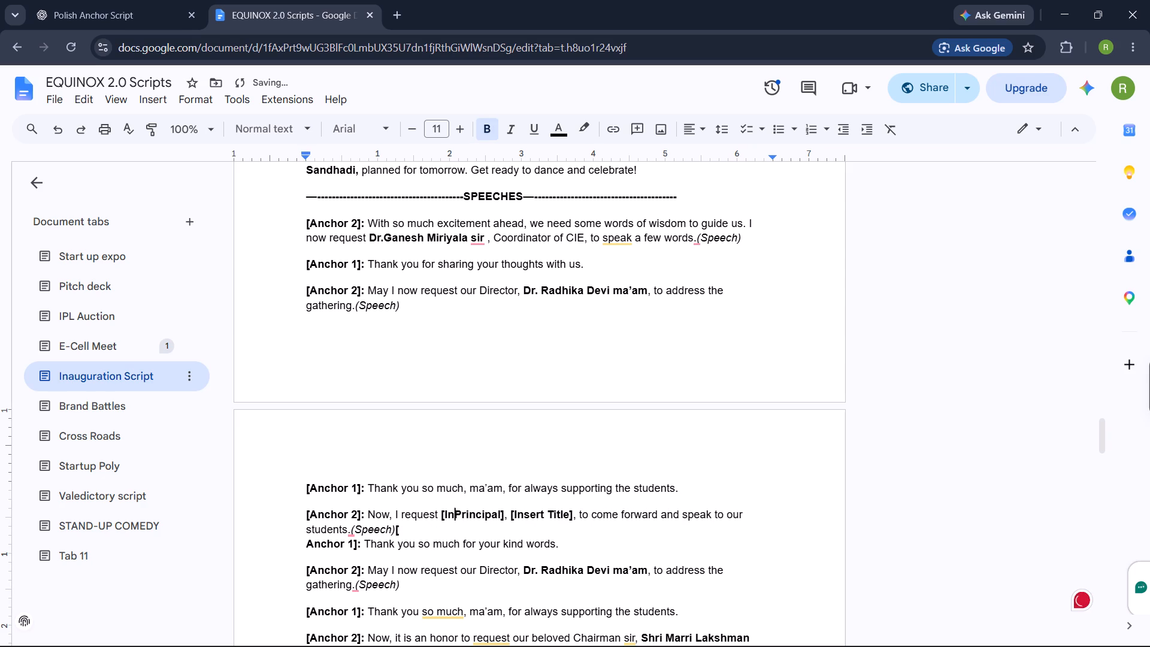
pyautogui.press('BackSpace')
pyautogui.press('BackSpace')
pyautogui.press('BackSpace')
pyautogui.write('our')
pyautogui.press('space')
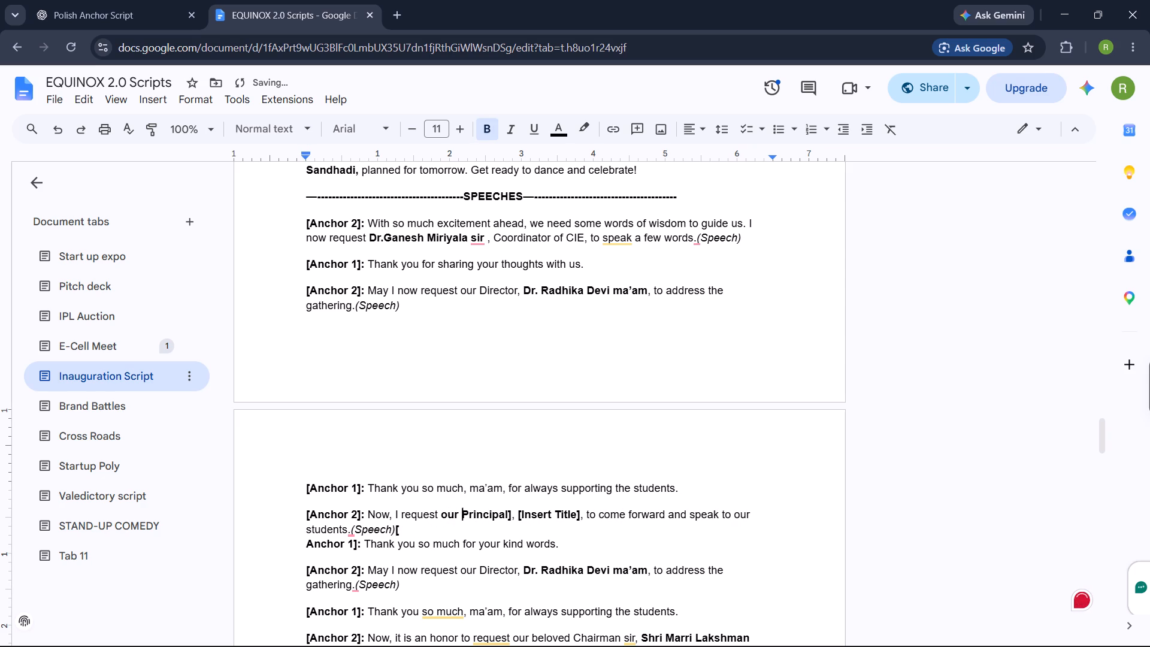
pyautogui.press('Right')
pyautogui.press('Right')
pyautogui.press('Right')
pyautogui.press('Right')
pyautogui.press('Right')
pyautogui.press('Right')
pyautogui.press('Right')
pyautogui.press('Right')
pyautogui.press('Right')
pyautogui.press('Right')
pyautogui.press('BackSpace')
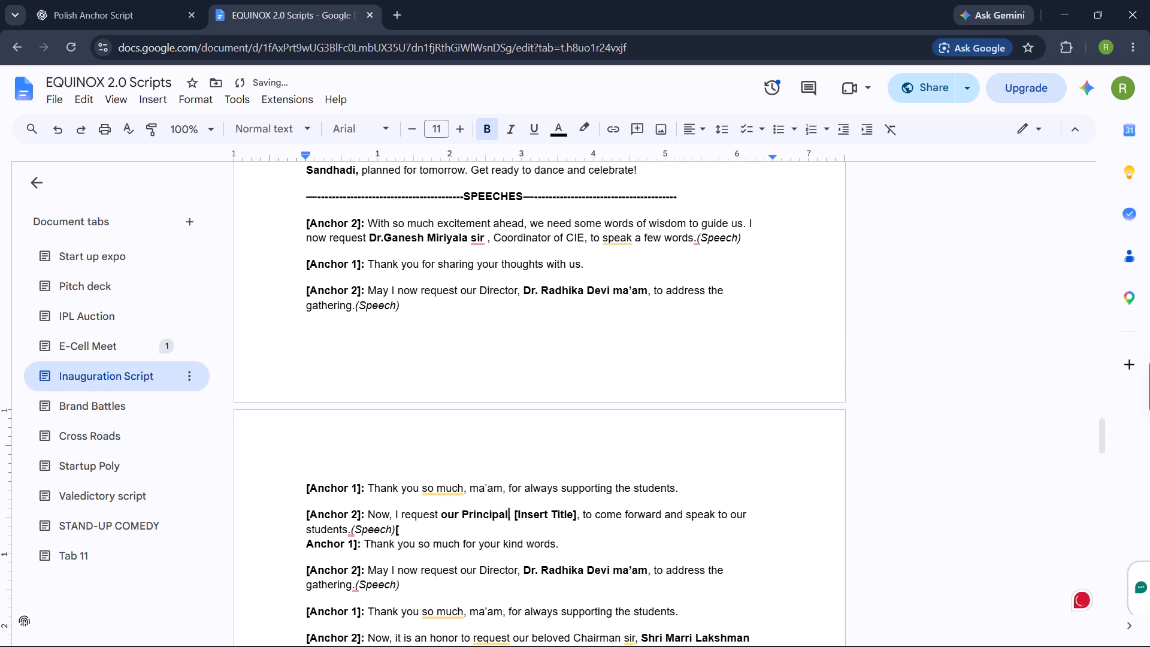
# Remove the bold formatting from "our Principal" in Anchor 2's speech request.
pyautogui.moveTo(506, 518); pyautogui.dragTo(432, 519)
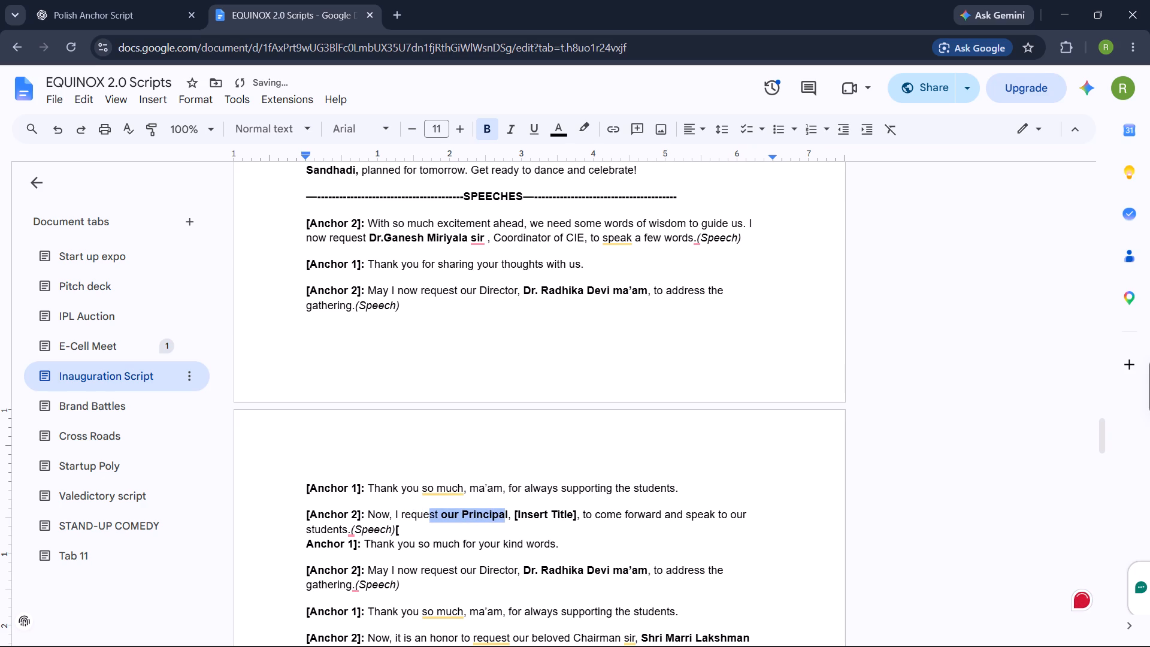
pyautogui.moveTo(432, 519); pyautogui.dragTo(440, 521)
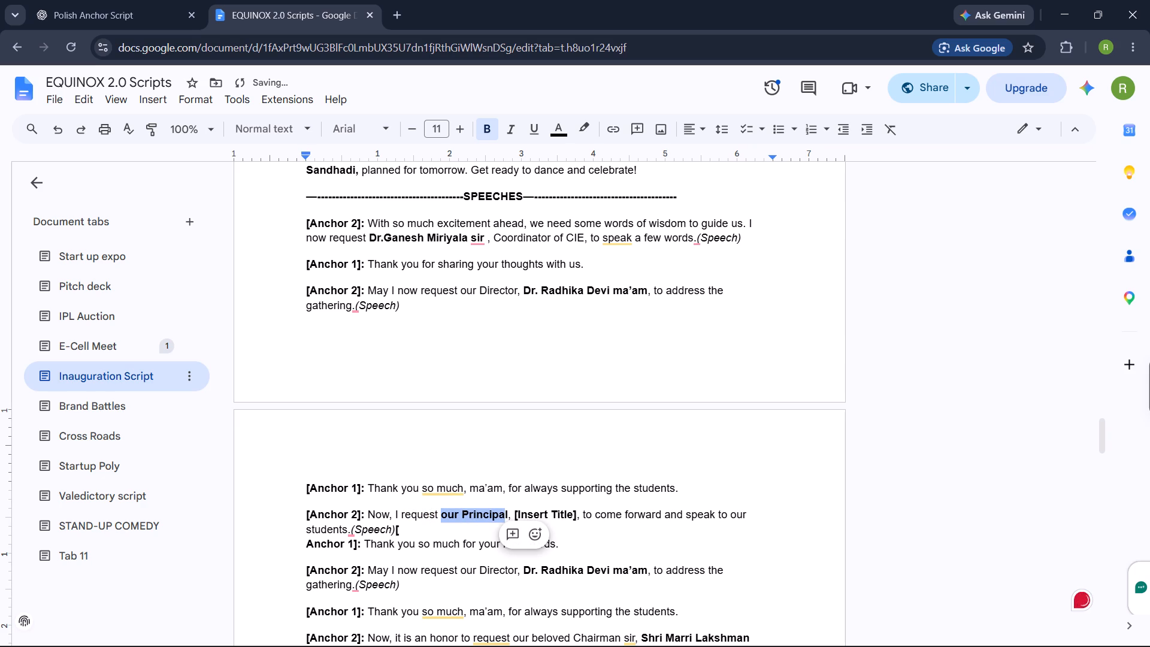
pyautogui.hotkey('ctrl', 'b')
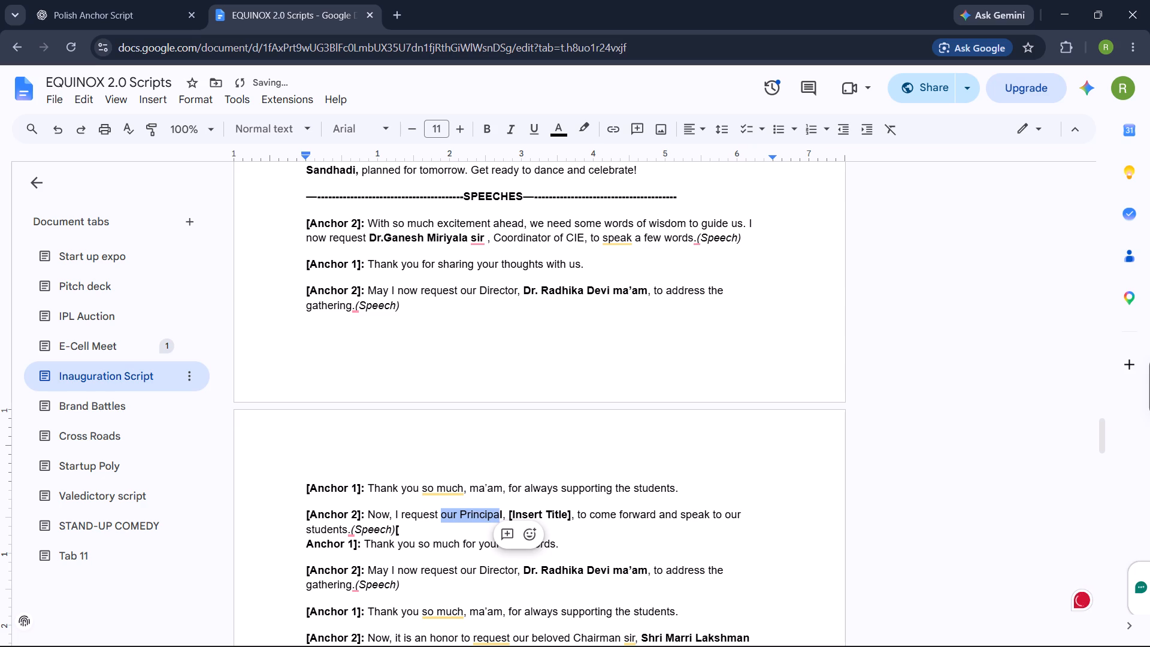
pyautogui.click(502, 514)
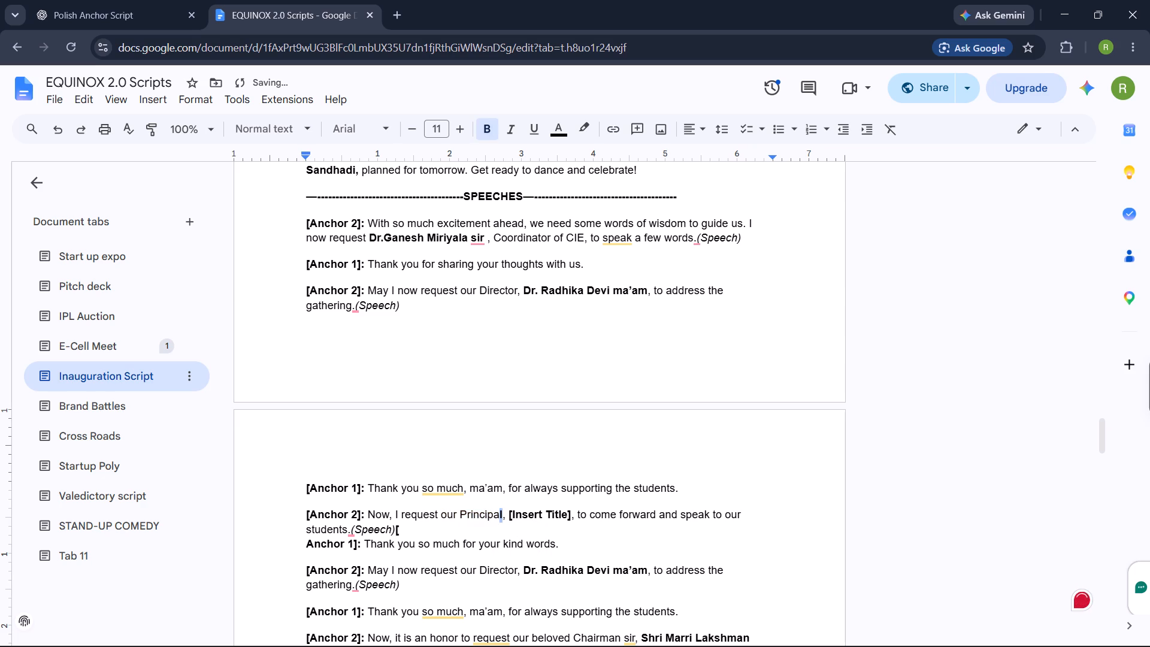
pyautogui.hotkey('ctrl', 'b')
# Replace the "[Insert Title]" placeholder after "our Principal" with the Principal's name in bold, prefixed "Dr." and followed by "Sir".
pyautogui.click(571, 516)
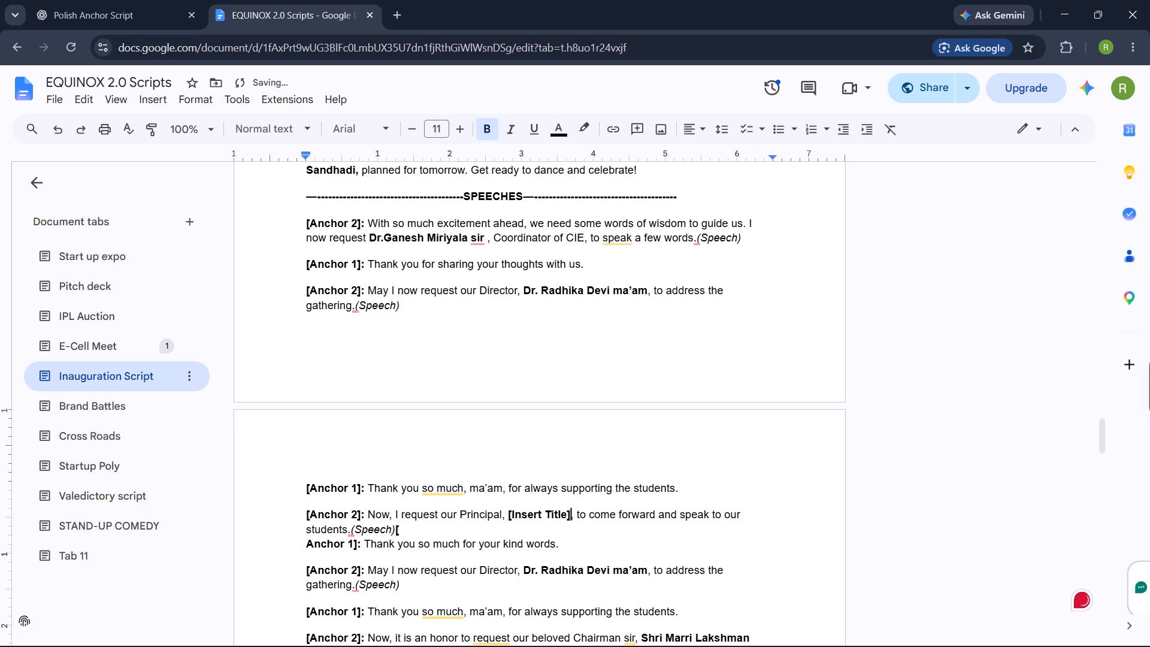
pyautogui.press('BackSpace')
pyautogui.press('BackSpace')
pyautogui.press('BackSpace')
pyautogui.press('BackSpace')
pyautogui.press('BackSpace')
pyautogui.press('BackSpace')
pyautogui.press('BackSpace')
pyautogui.press('BackSpace')
pyautogui.press('BackSpace')
pyautogui.press('BackSpace')
pyautogui.press('BackSpace')
pyautogui.press('BackSpace')
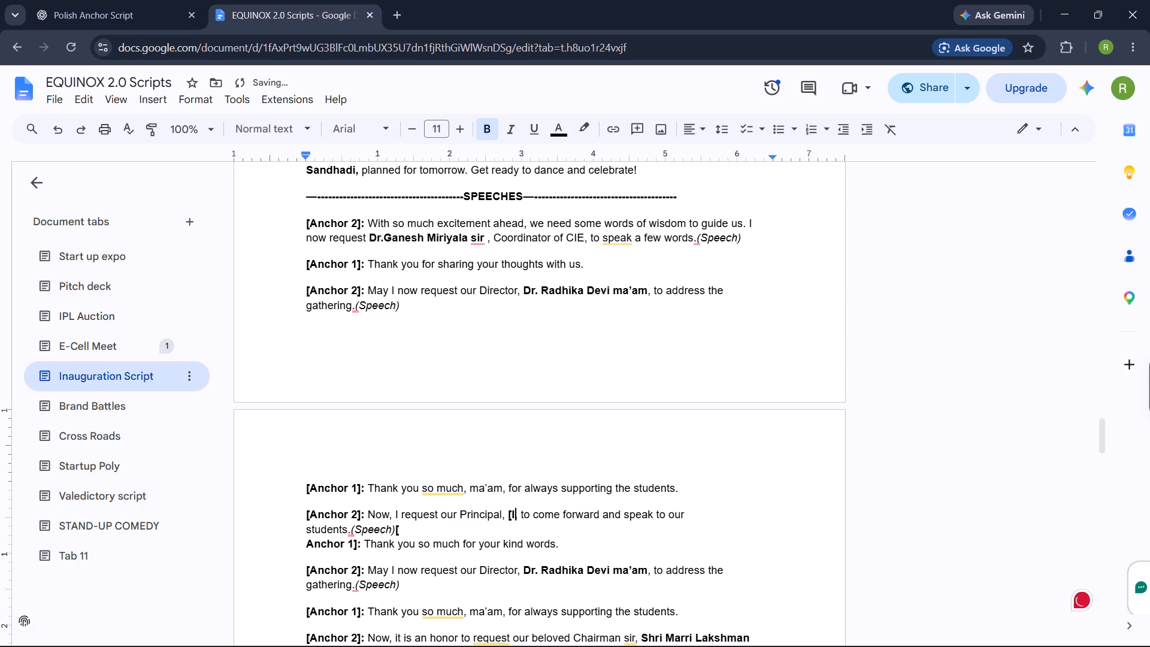
pyautogui.press('BackSpace')
pyautogui.press('BackSpace')
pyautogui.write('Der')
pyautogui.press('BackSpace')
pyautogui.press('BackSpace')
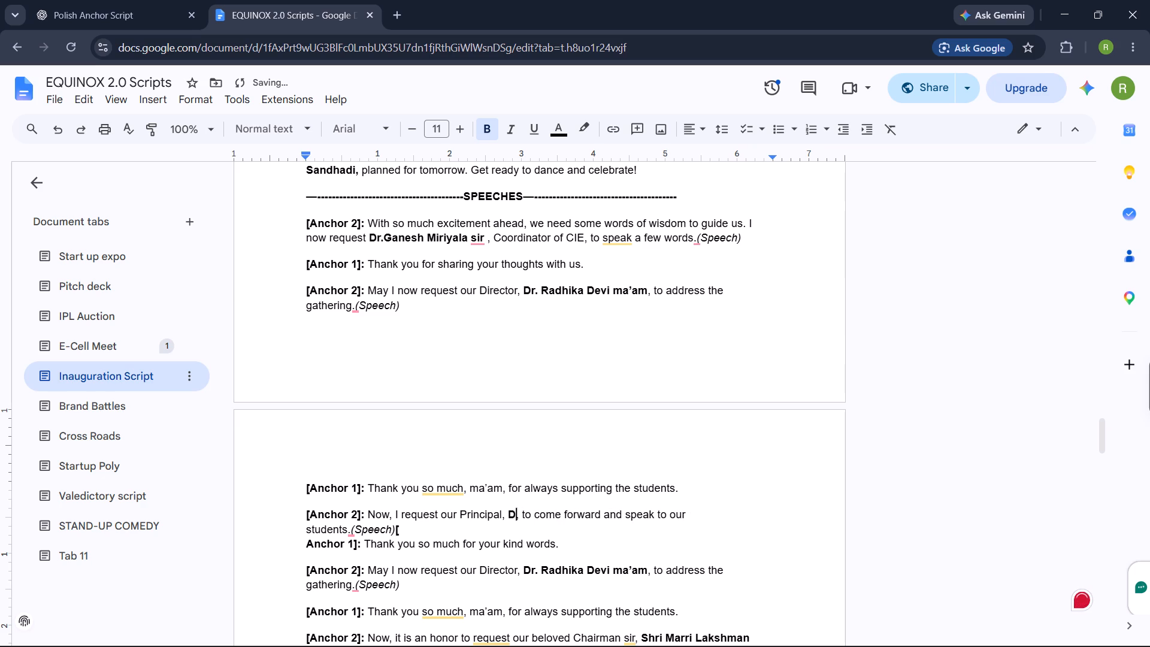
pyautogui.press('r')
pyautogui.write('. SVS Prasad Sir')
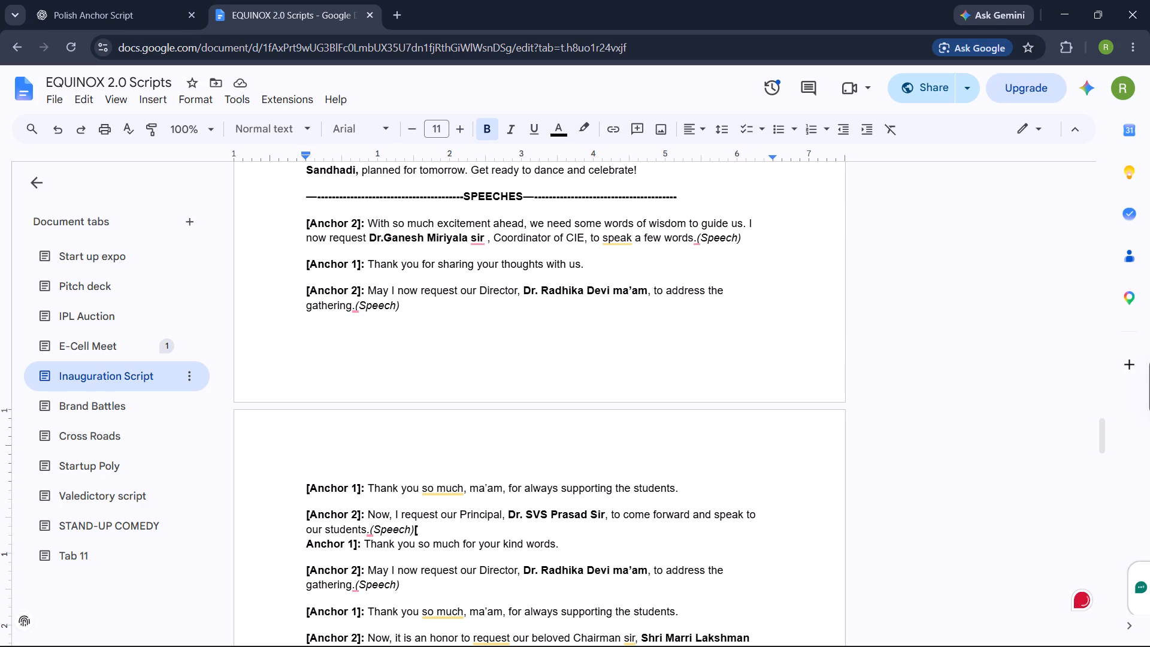
# Add a space after "Sir" following the Principal's name in Anchor 2's speech request.
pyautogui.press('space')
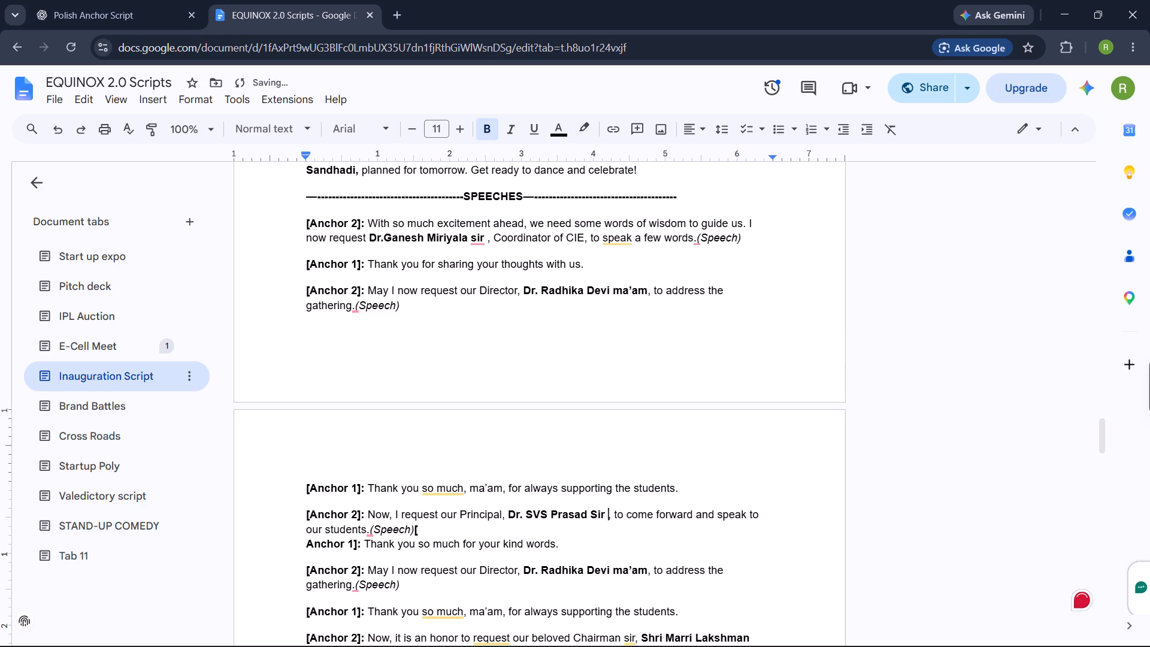
# Cut the repeated Director speech request and Anchor 1's thank-you reply that follow the Principal's speech.
pyautogui.moveTo(686, 610); pyautogui.dragTo(296, 573)
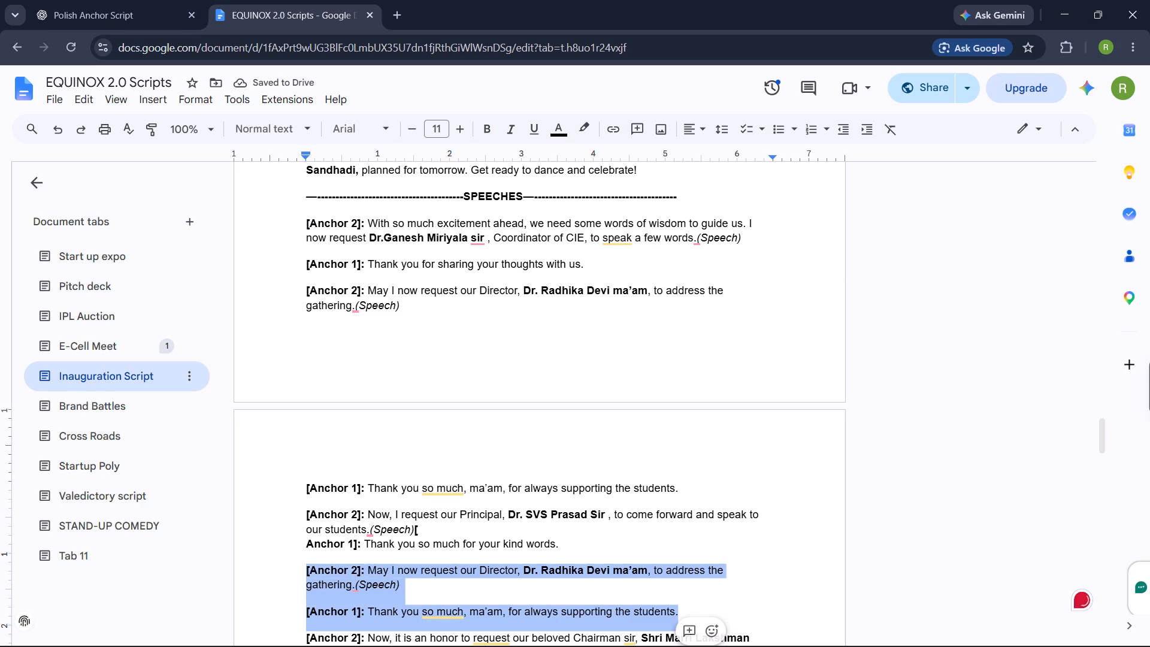
pyautogui.hotkey('ctrl', 'x')
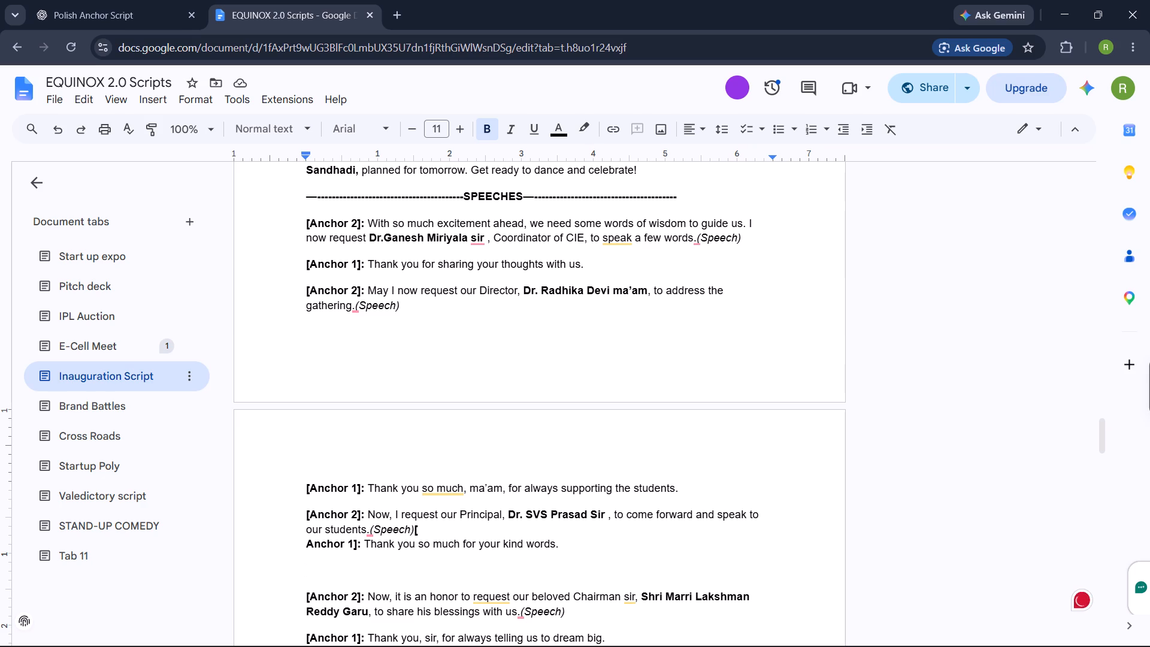
pyautogui.click(554, 546)
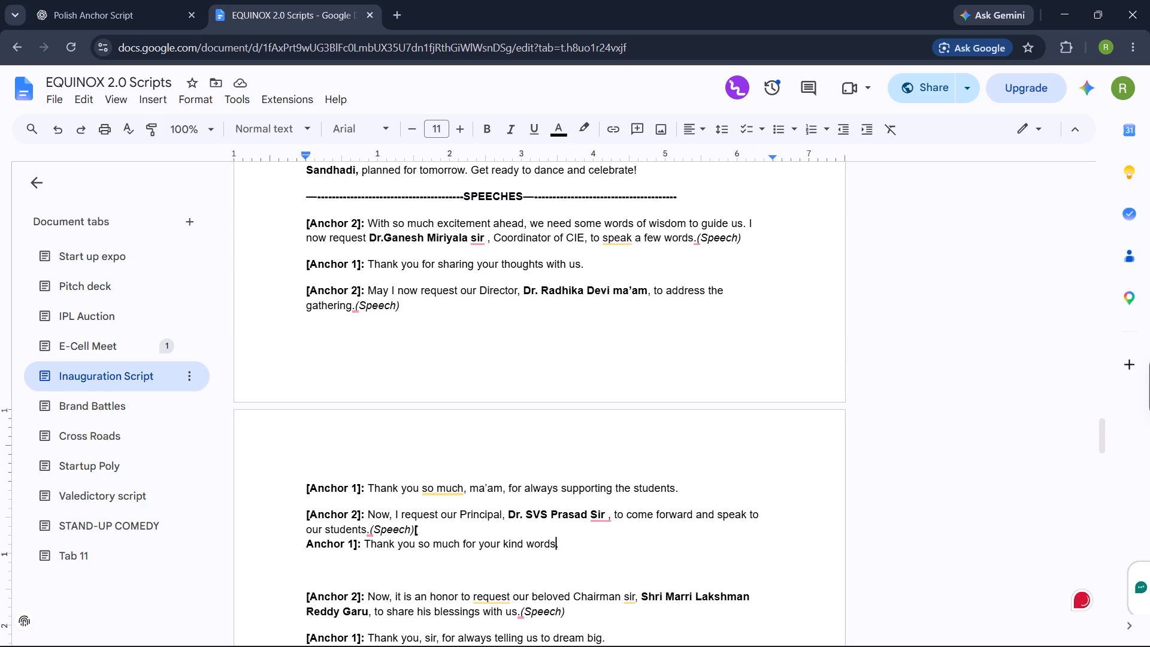
# Change Anchor 1's thank-you after the Principal's speech to read "Thank you so much, sir, for your kind words.".
pyautogui.click(459, 548)
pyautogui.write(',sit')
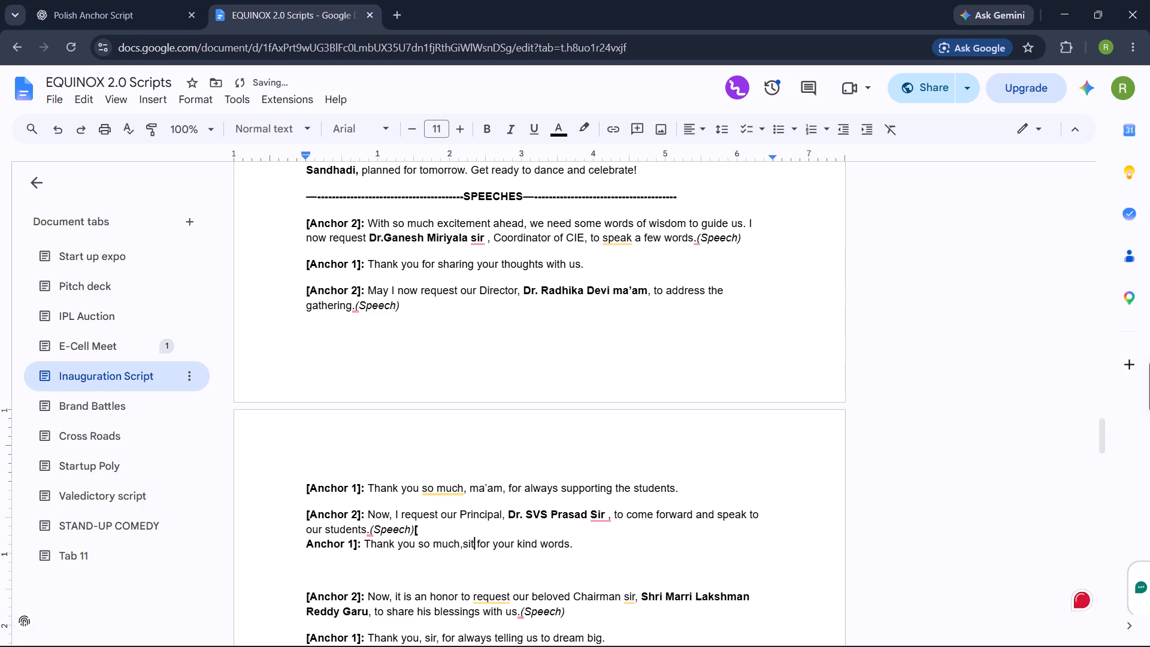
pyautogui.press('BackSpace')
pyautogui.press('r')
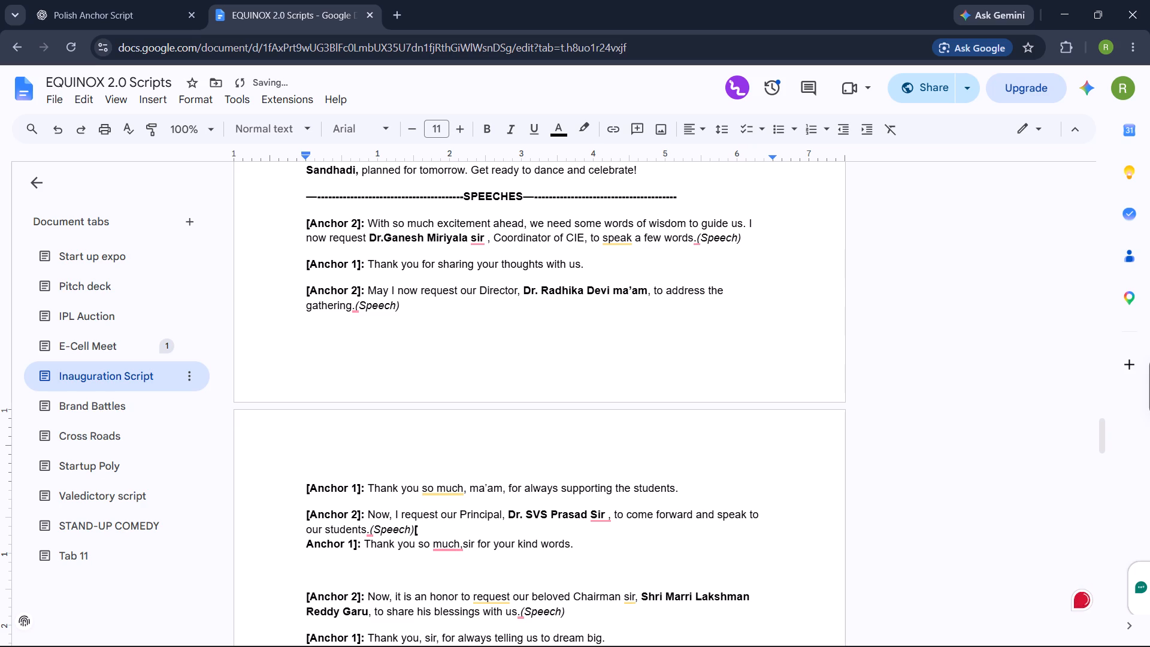
pyautogui.click(462, 569)
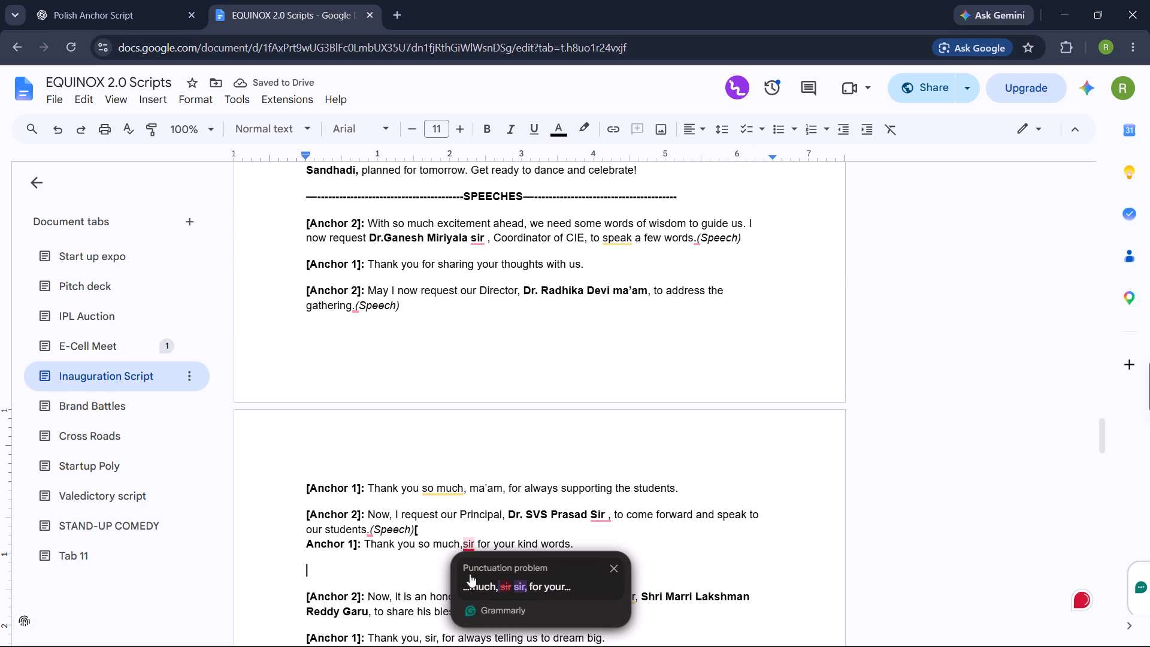
pyautogui.click(470, 574)
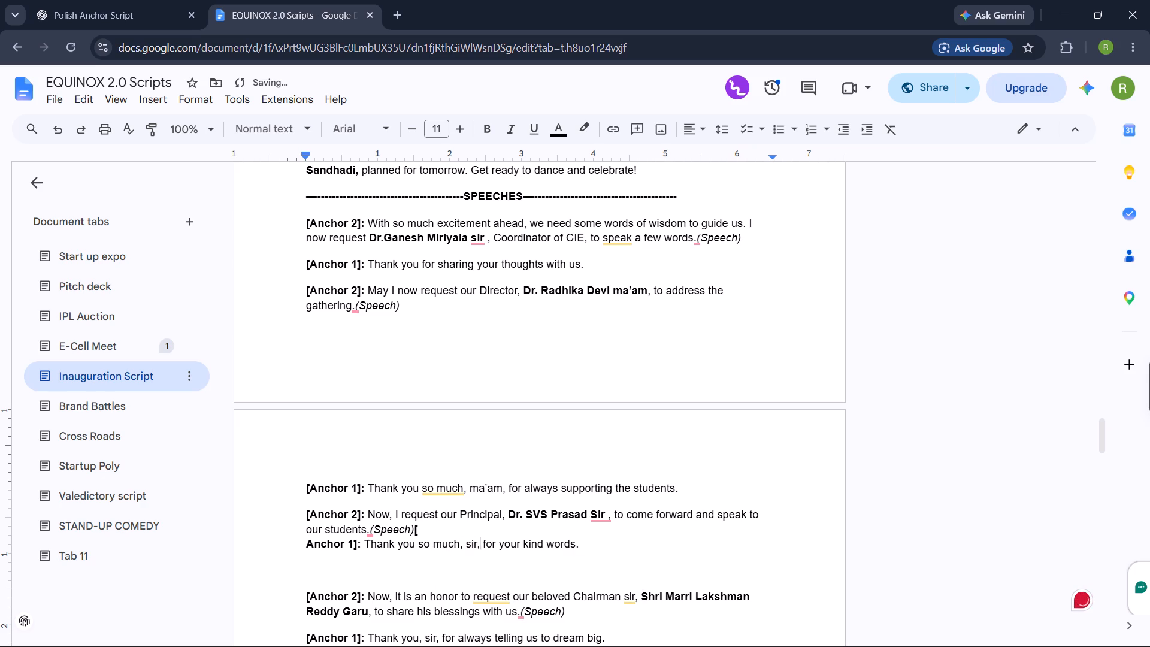
# Delete the stray opening bracket after "(Speech)" at the end of the Principal's speech request.
pyautogui.click(437, 523)
pyautogui.press('BackSpace')
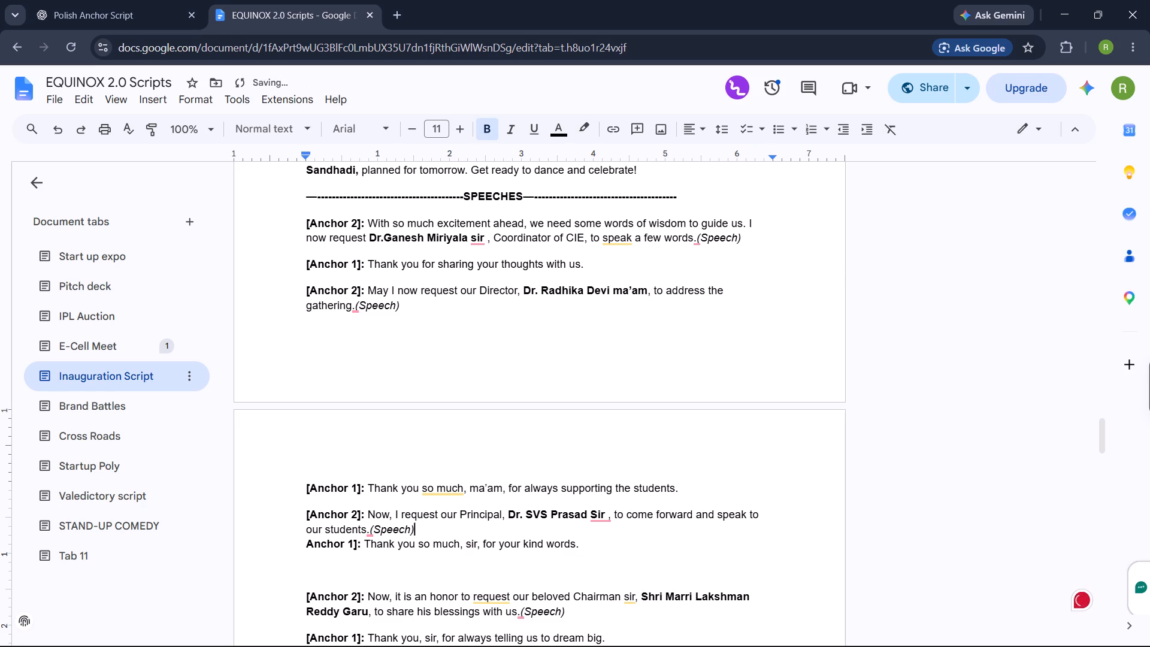
# Insert a blank line above Anchor 1's thank-you to the Principal and remove the empty line below it.
pyautogui.press('Return')
pyautogui.click(364, 601)
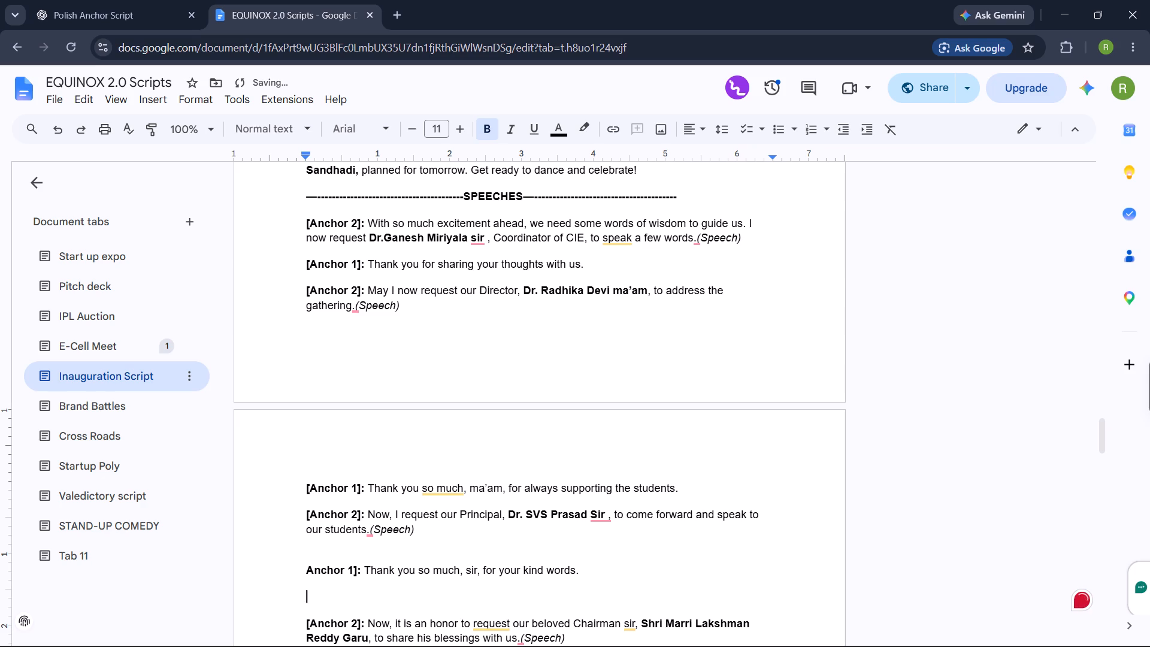
pyautogui.press('BackSpace')
pyautogui.click(340, 560)
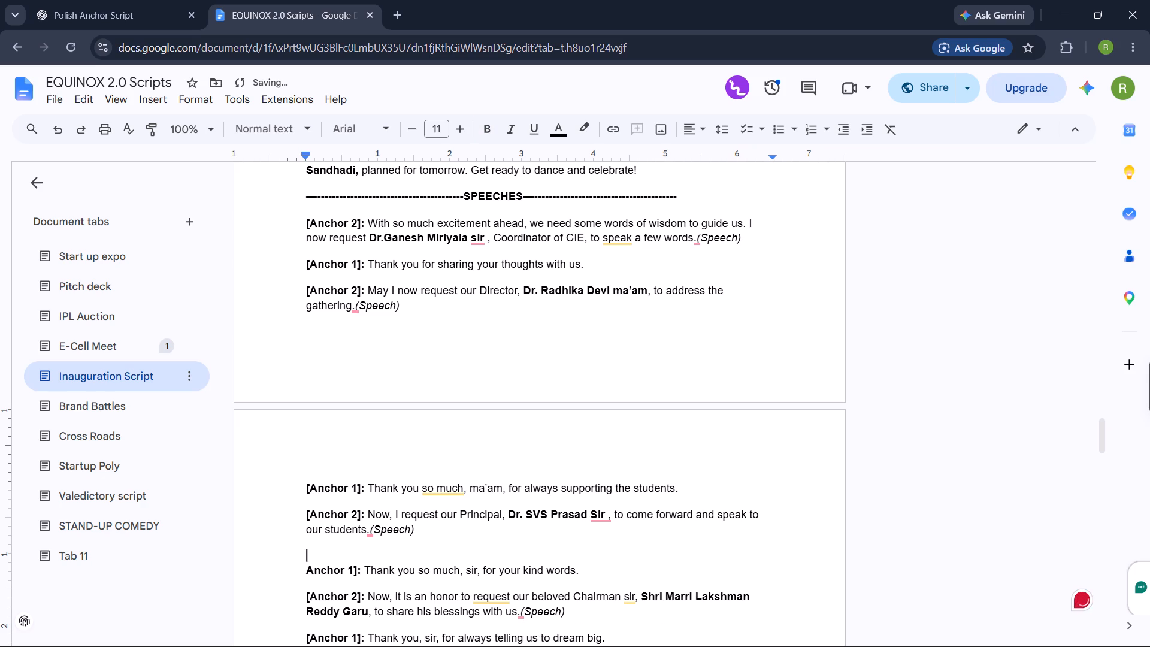
pyautogui.press('BackSpace')
pyautogui.press('Return')
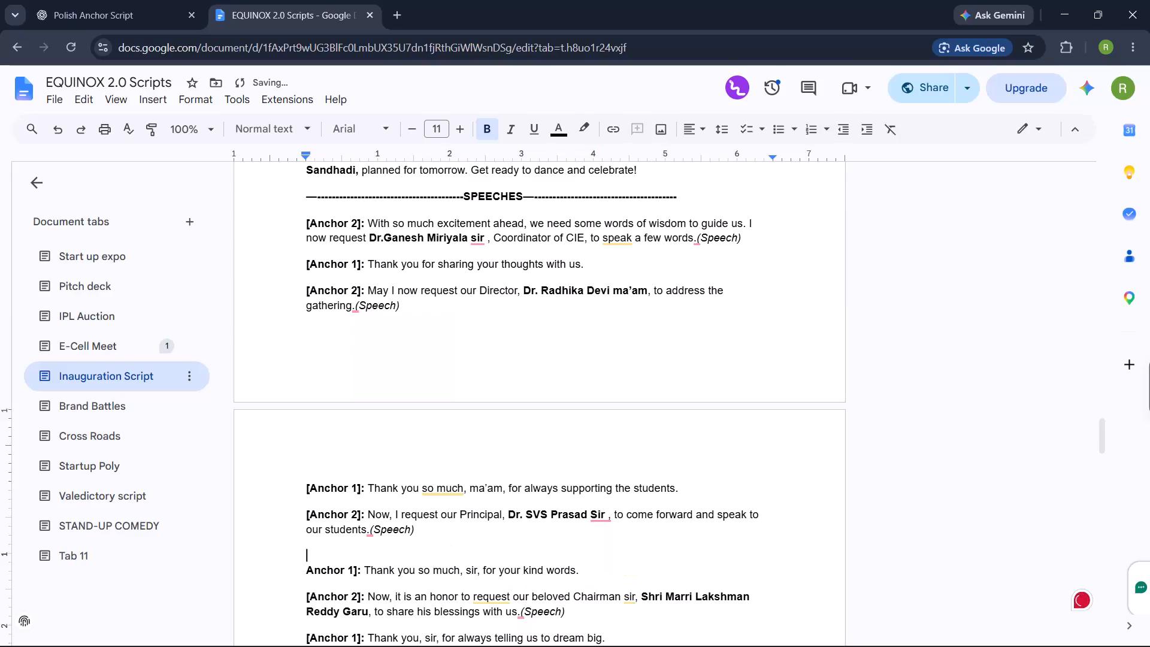
# Replace the Chairman's given names after "Shri" in Anchor 2's speech request with "Shreya", keeping the surname.
pyautogui.scroll(-1, 472, 570)
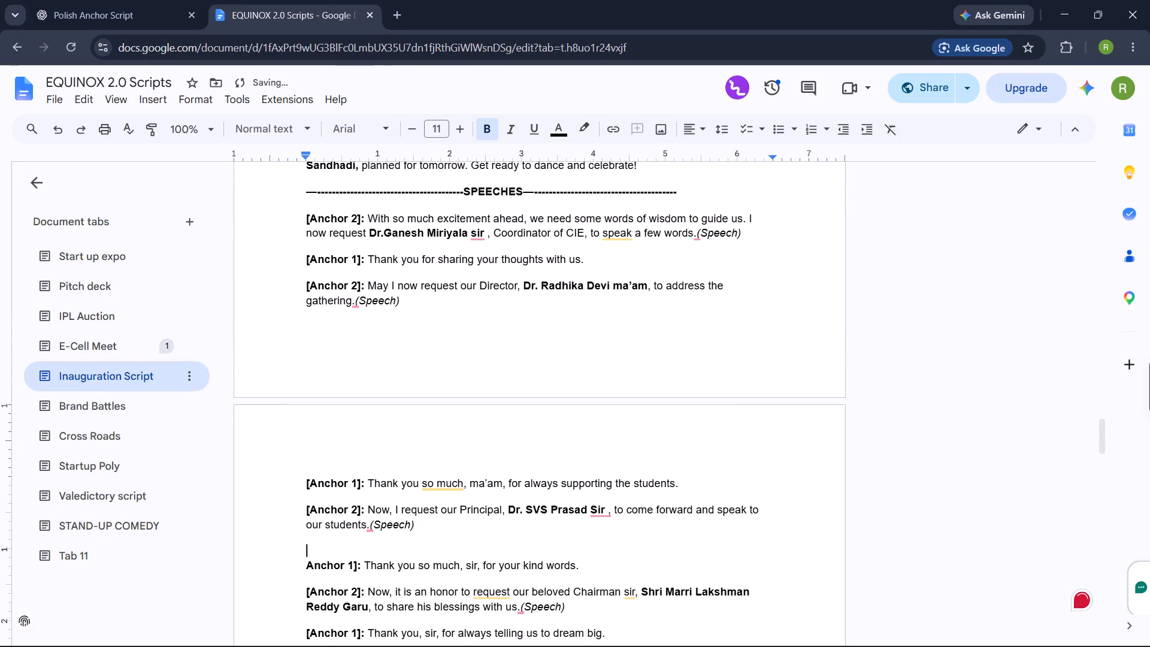
pyautogui.scroll(-1, 472, 570)
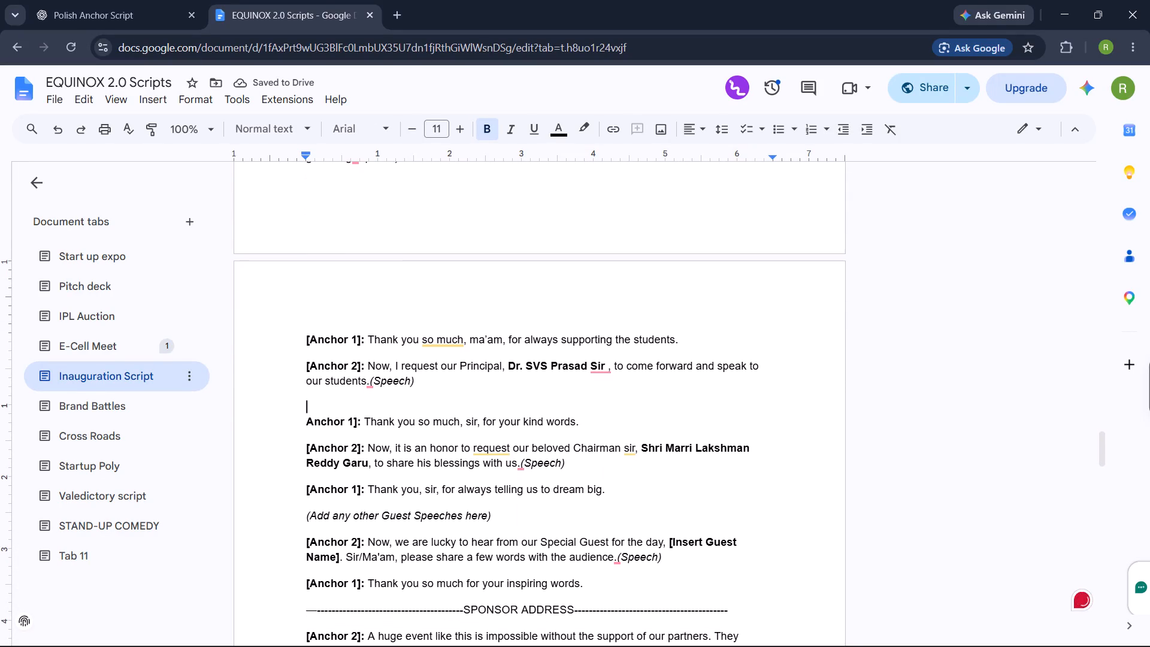
pyautogui.scroll(-1, 472, 570)
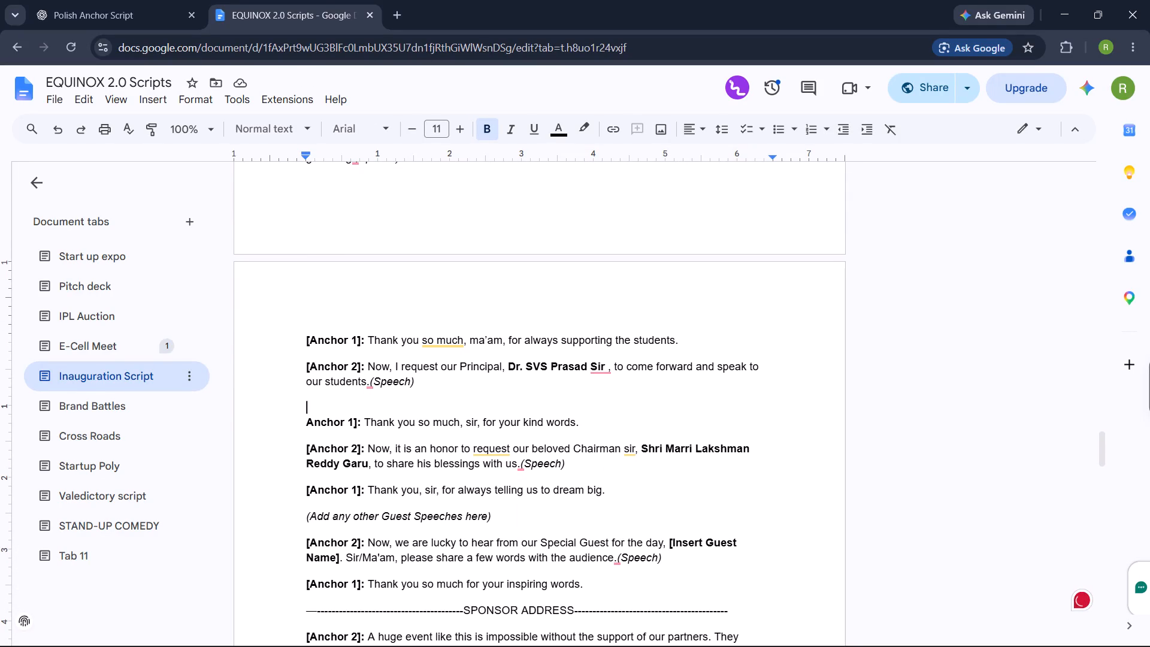
pyautogui.scroll(-1, 472, 570)
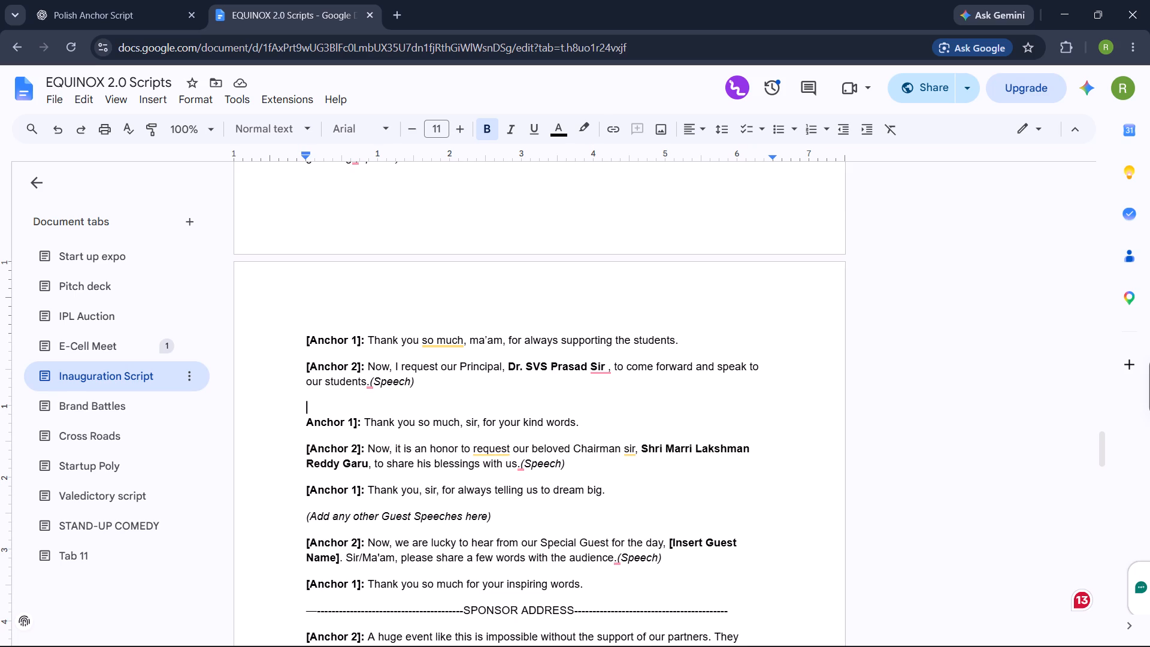
pyautogui.scroll(-2, 496, 392)
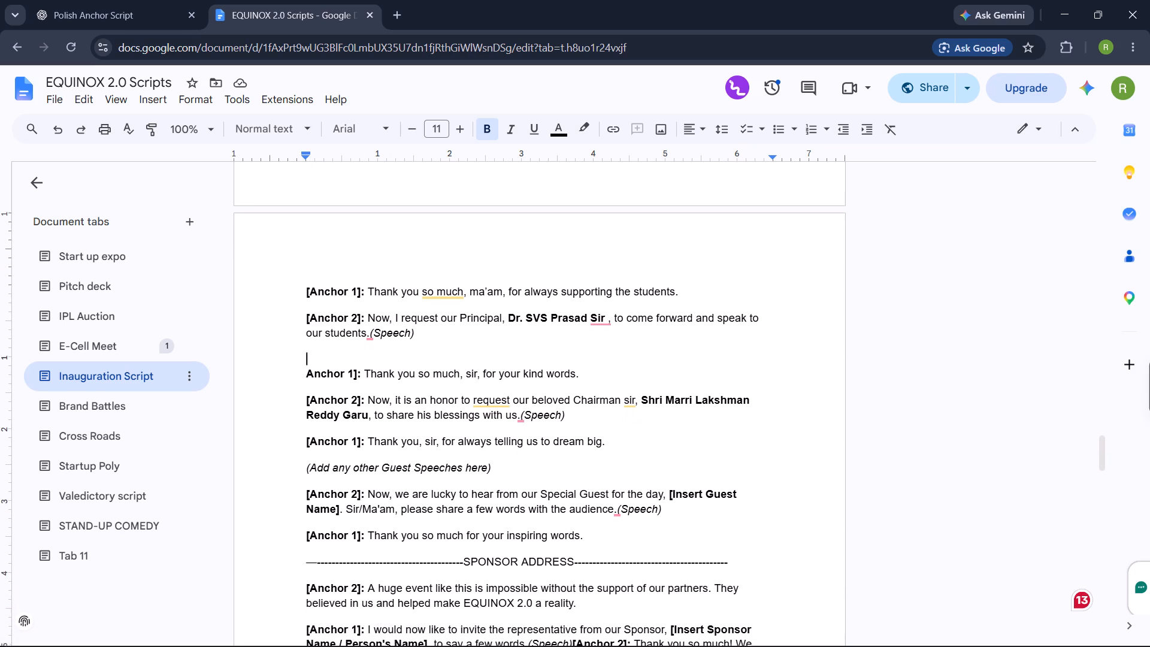
pyautogui.scroll(-1, 496, 392)
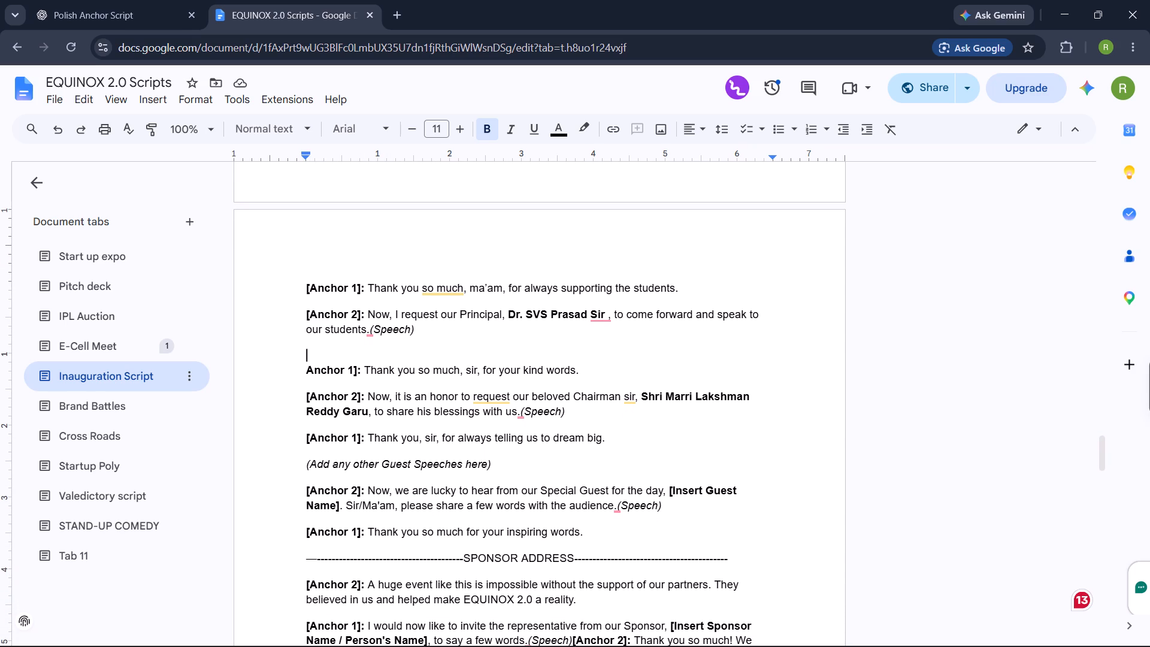
pyautogui.click(751, 396)
pyautogui.press('BackSpace')
pyautogui.press('BackSpace')
pyautogui.press('BackSpace')
pyautogui.press('BackSpace')
pyautogui.press('BackSpace')
pyautogui.press('BackSpace')
pyautogui.press('BackSpace')
pyautogui.press('BackSpace')
pyautogui.press('BackSpace')
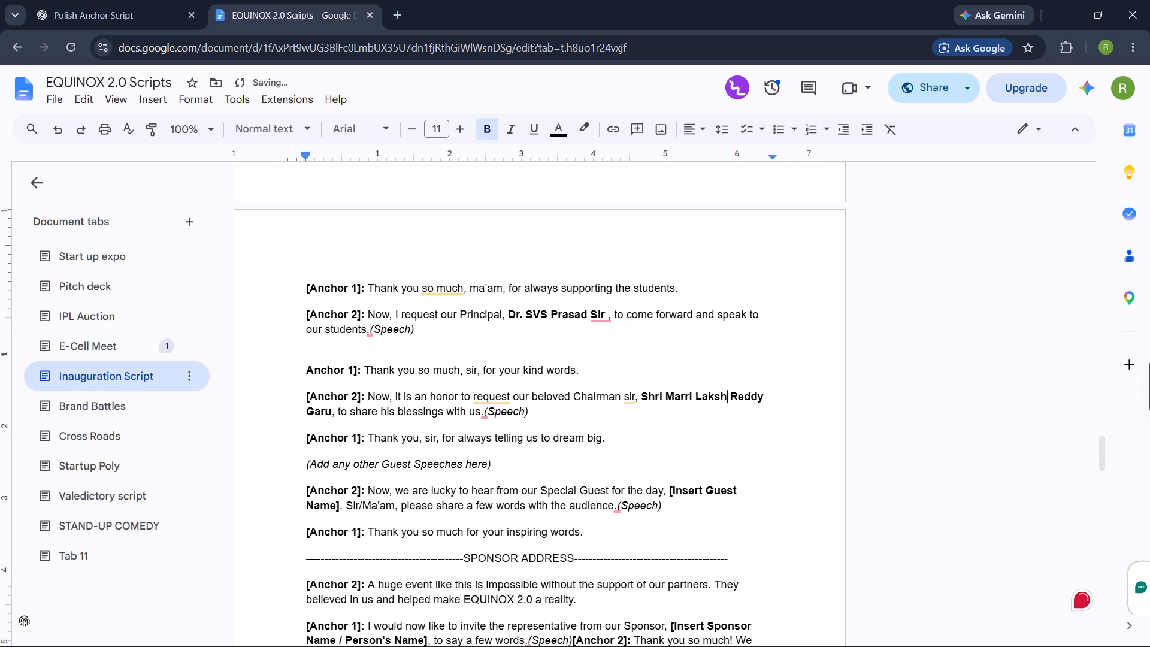
pyautogui.press('BackSpace')
pyautogui.press('BackSpace')
pyautogui.press('BackSpace')
pyautogui.press('BackSpace')
pyautogui.press('BackSpace')
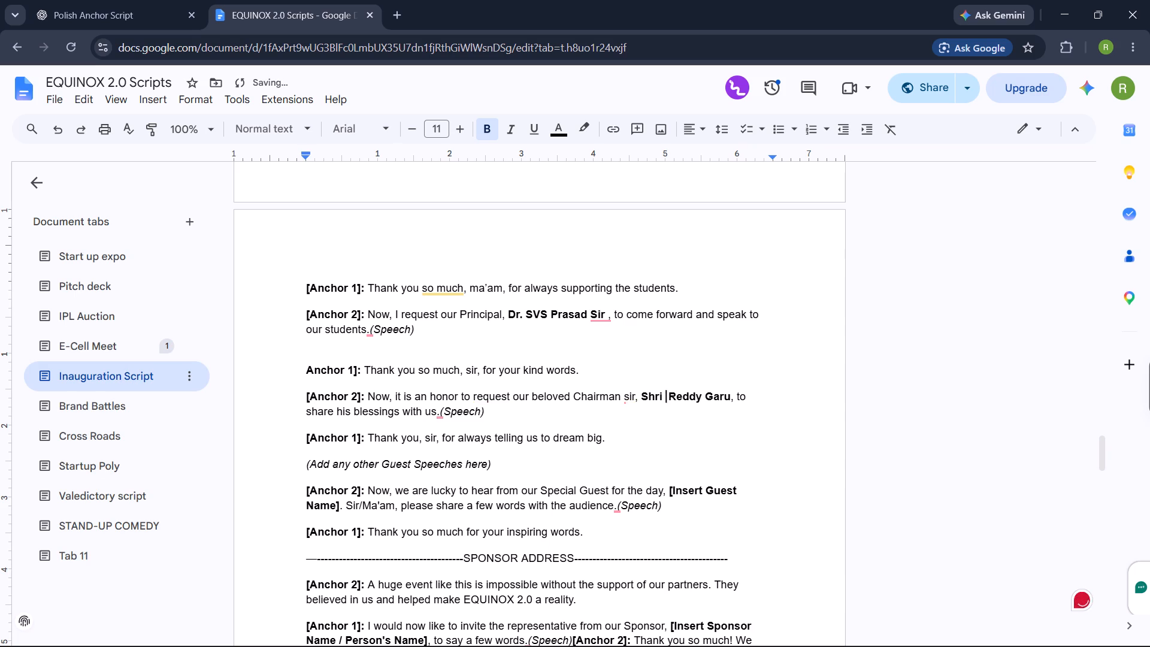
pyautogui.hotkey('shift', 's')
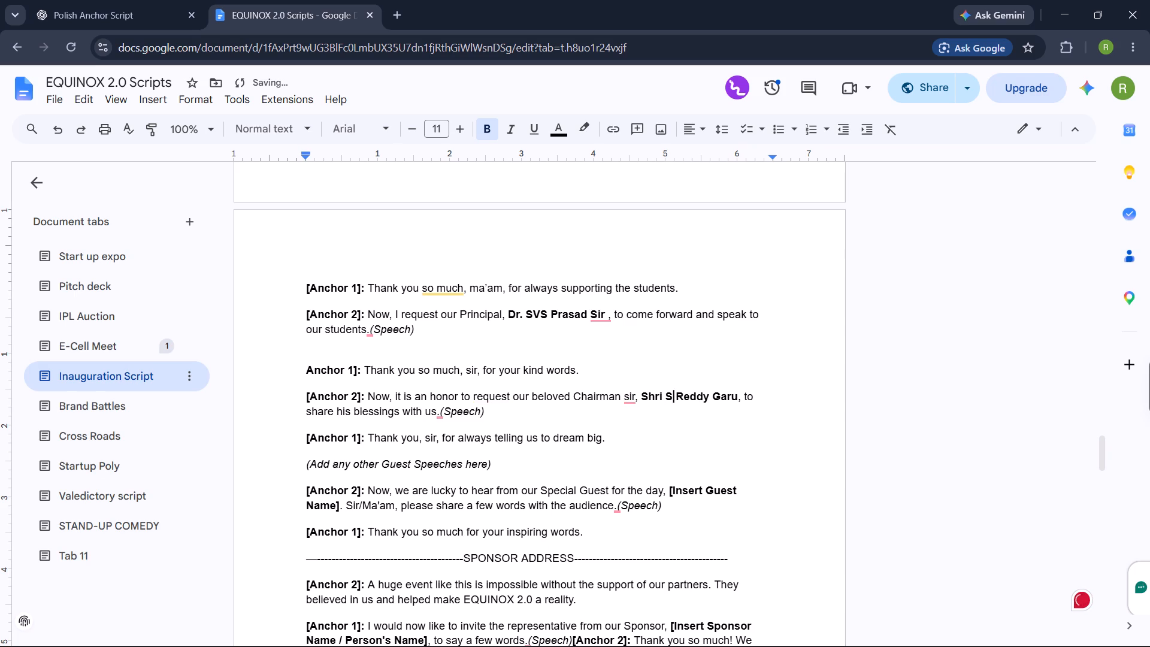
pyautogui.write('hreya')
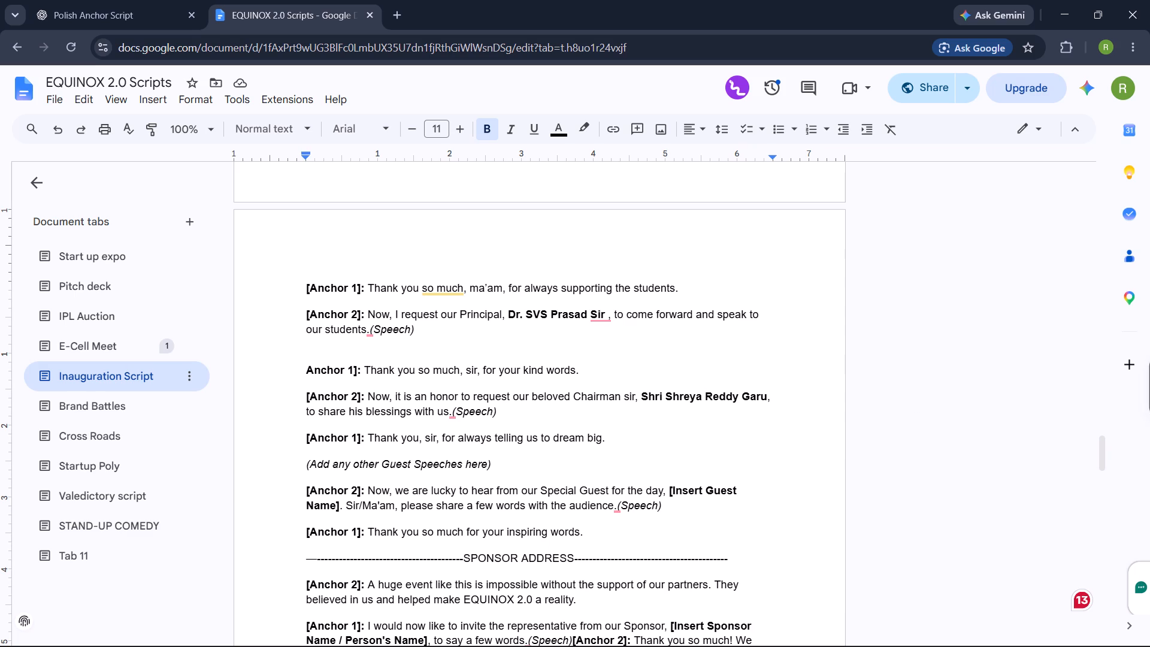
# Change "Garu" after the surname in the Chairman's speech request to "Mam".
pyautogui.click(767, 395)
pyautogui.press('BackSpace')
pyautogui.press('BackSpace')
pyautogui.press('BackSpace')
pyautogui.press('BackSpace')
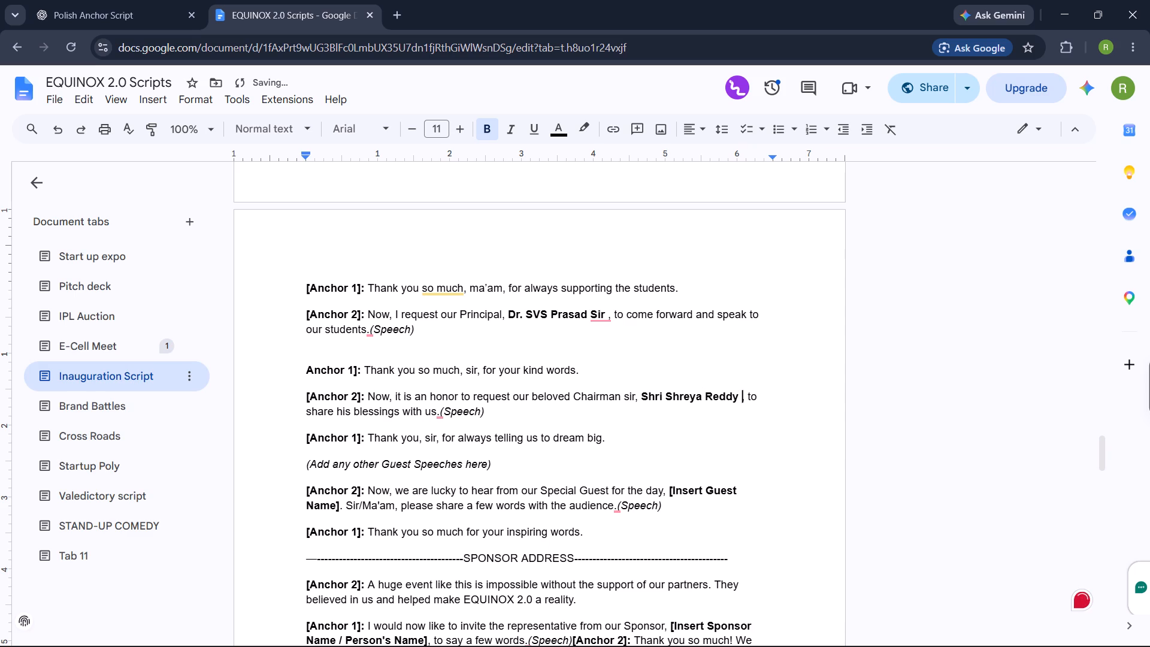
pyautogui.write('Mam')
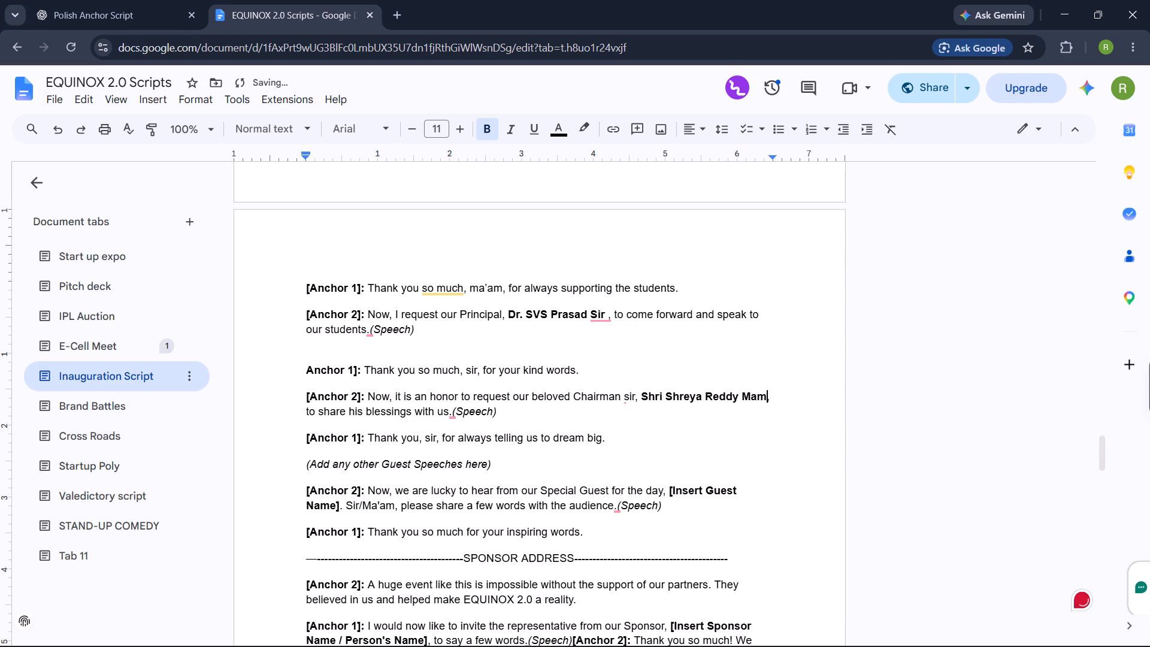
# Change "his blessings" to "her blessings" in Anchor 2's Chairman speech request.
pyautogui.click(362, 412)
pyautogui.press('BackSpace')
pyautogui.press('BackSpace')
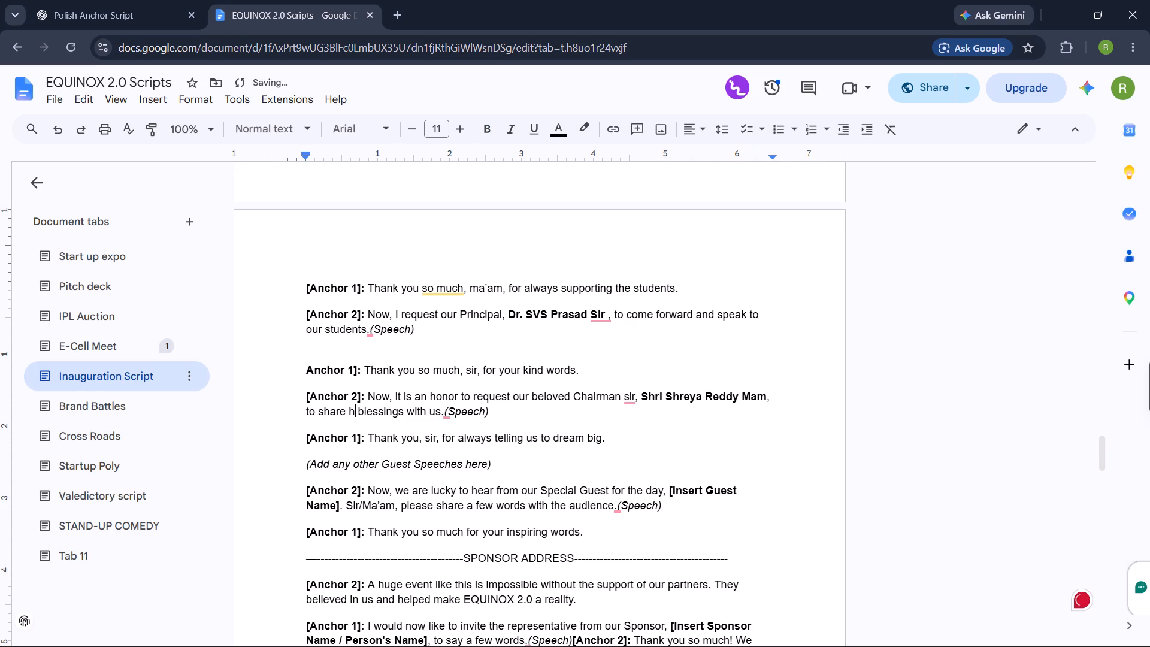
pyautogui.press('BackSpace')
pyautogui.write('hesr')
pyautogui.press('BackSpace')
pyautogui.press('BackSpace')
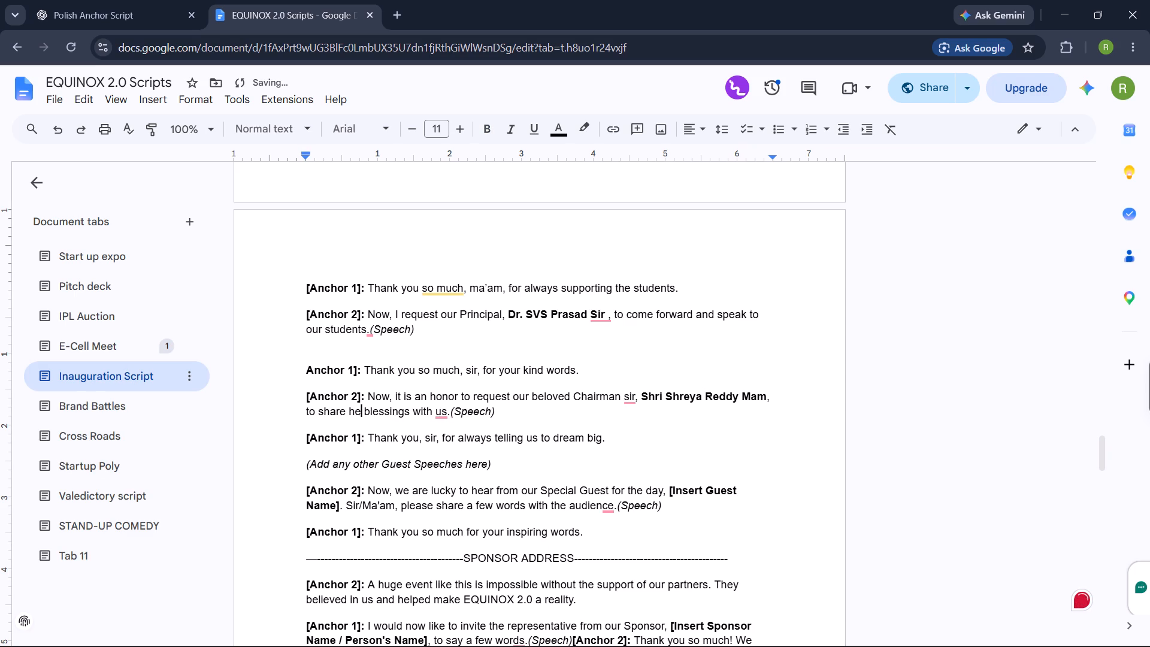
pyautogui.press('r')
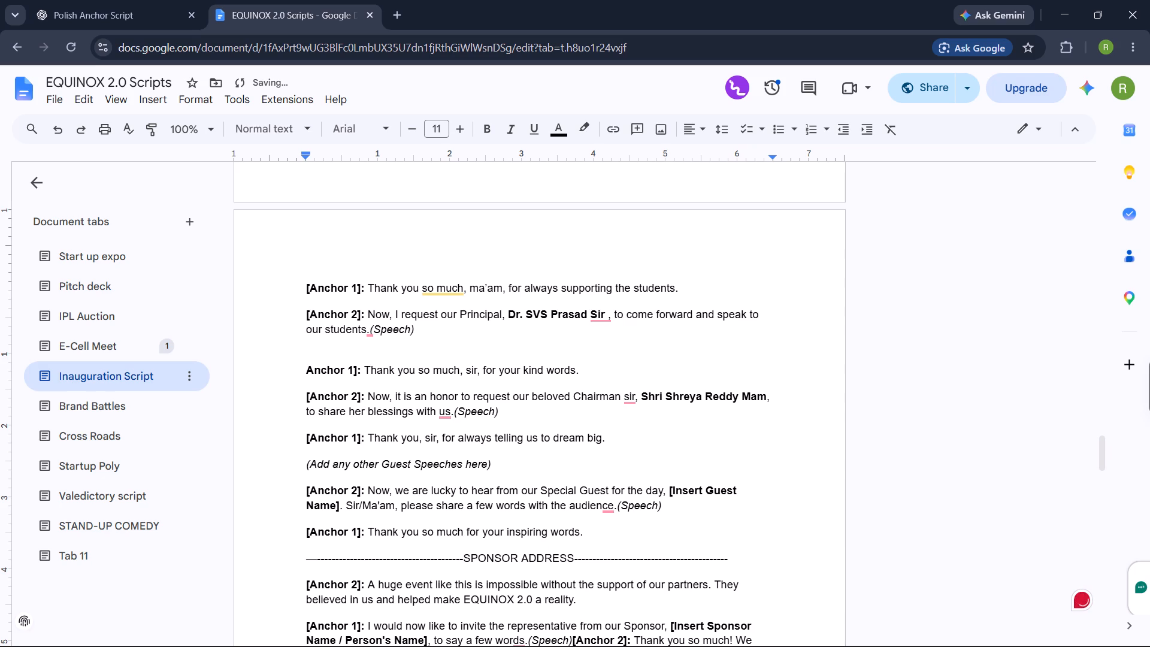
# Change "sir" to "mam" in Anchor 1's thank-you after the Chairman's speech.
pyautogui.click(435, 437)
pyautogui.press('BackSpace')
pyautogui.press('BackSpace')
pyautogui.press('BackSpace')
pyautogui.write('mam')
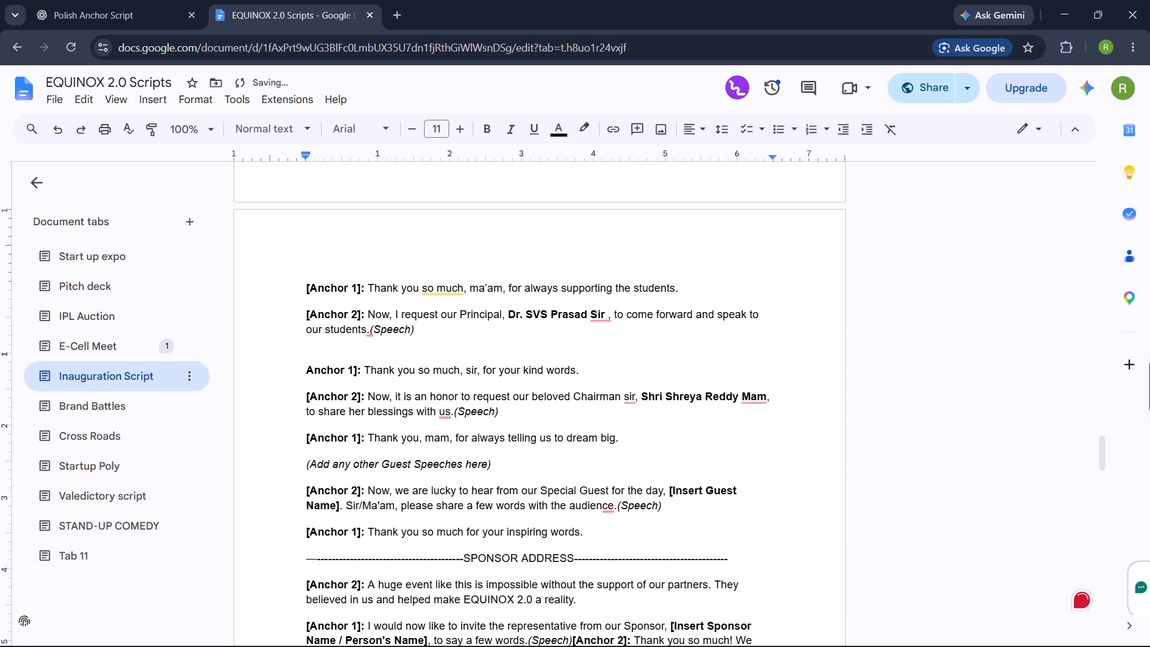
# Replace "always telling us to dream big" in Anchor 1's thank-you with "your kind words".
pyautogui.click(613, 437)
pyautogui.press('BackSpace')
pyautogui.press('BackSpace')
pyautogui.press('BackSpace')
pyautogui.press('BackSpace')
pyautogui.press('BackSpace')
pyautogui.press('BackSpace')
pyautogui.press('BackSpace')
pyautogui.press('BackSpace')
pyautogui.press('BackSpace')
pyautogui.press('BackSpace')
pyautogui.press('BackSpace')
pyautogui.press('BackSpace')
pyautogui.press('BackSpace')
pyautogui.press('BackSpace')
pyautogui.press('BackSpace')
pyautogui.press('BackSpace')
pyautogui.press('BackSpace')
pyautogui.press('BackSpace')
pyautogui.press('BackSpace')
pyautogui.press('BackSpace')
pyautogui.press('BackSpace')
pyautogui.press('BackSpace')
pyautogui.press('BackSpace')
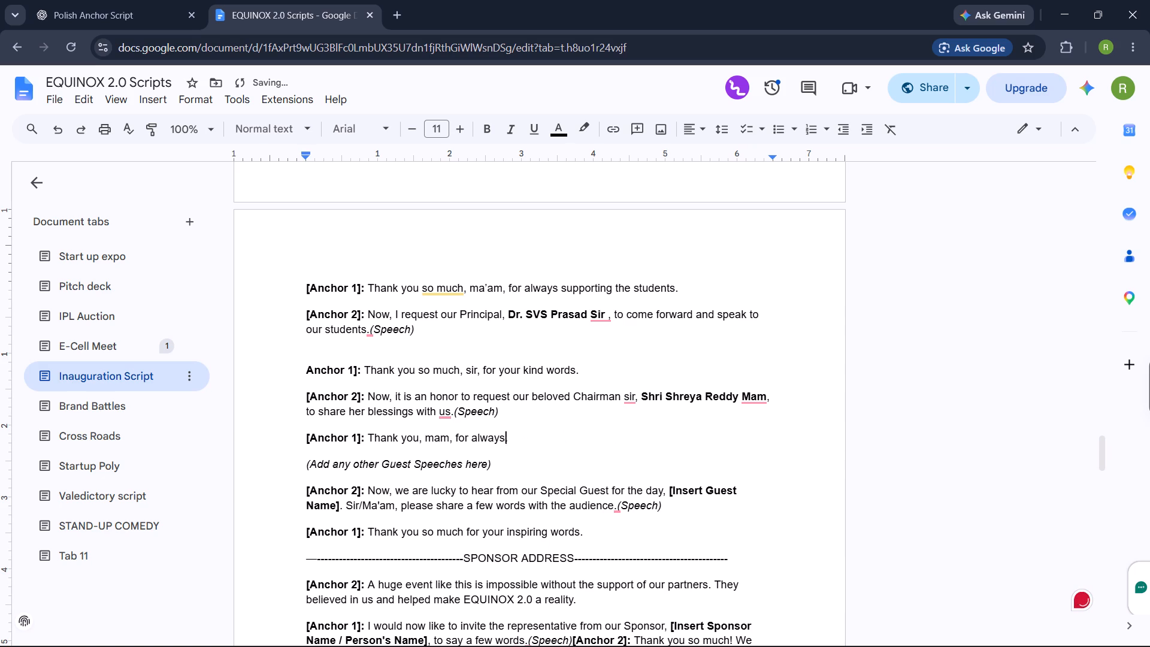
pyautogui.press('BackSpace')
pyautogui.press('BackSpace')
pyautogui.press('BackSpace')
pyautogui.press('BackSpace')
pyautogui.press('BackSpace')
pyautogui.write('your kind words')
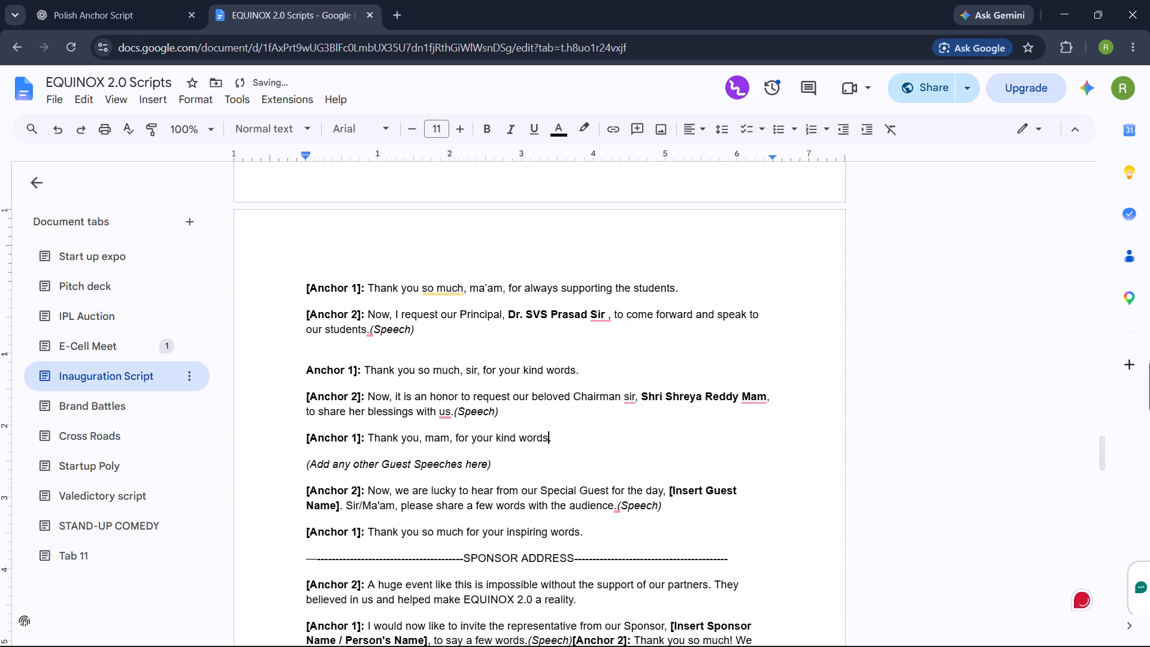
# Delete the "(Add any other Guest Speeches here)" placeholder line.
pyautogui.moveTo(494, 465); pyautogui.dragTo(282, 460)
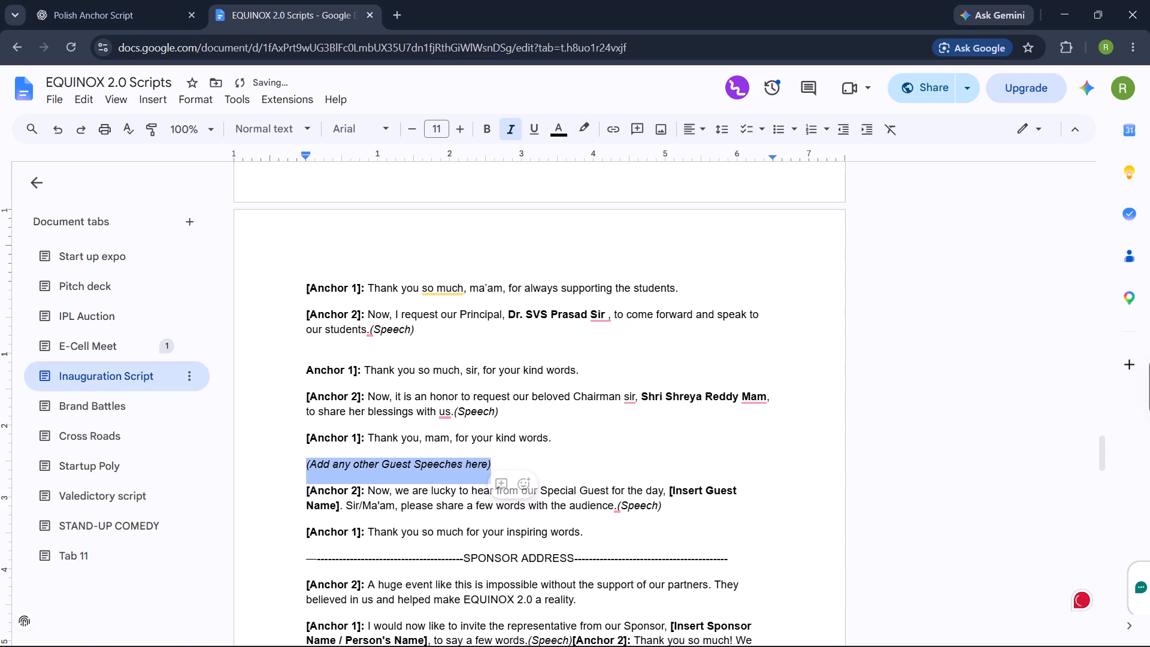
pyautogui.press('BackSpace')
pyautogui.press('BackSpace')
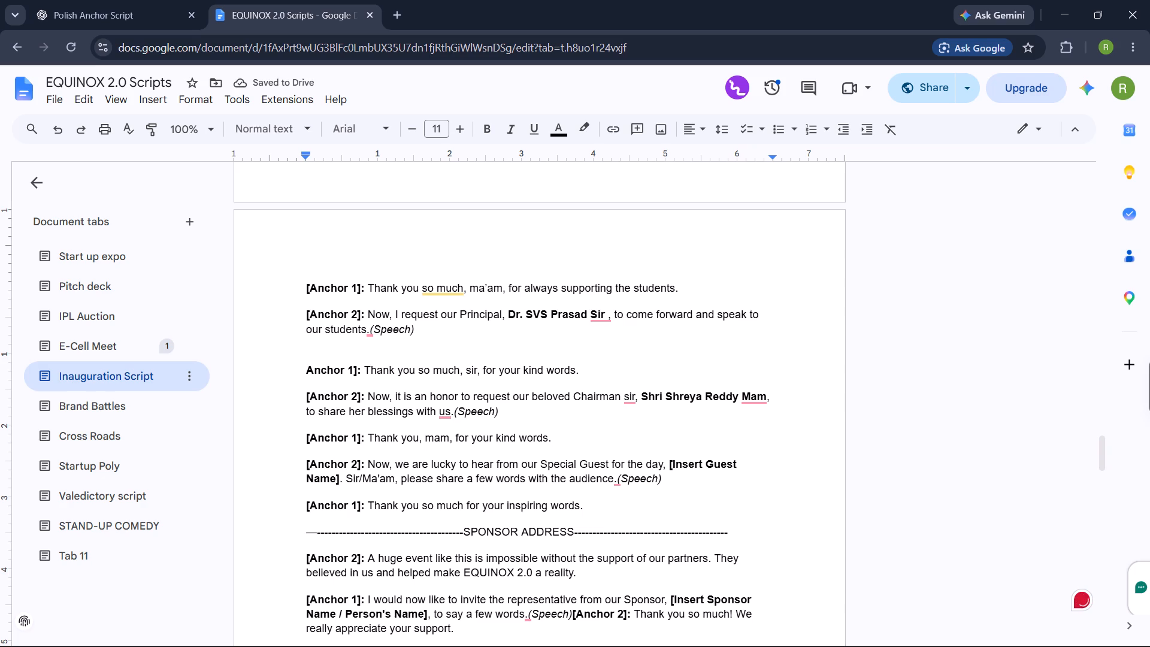
# Begin a bracketed note after Anchor 1's "Thank you, mam, for your kind words." reading "(if she isnt available".
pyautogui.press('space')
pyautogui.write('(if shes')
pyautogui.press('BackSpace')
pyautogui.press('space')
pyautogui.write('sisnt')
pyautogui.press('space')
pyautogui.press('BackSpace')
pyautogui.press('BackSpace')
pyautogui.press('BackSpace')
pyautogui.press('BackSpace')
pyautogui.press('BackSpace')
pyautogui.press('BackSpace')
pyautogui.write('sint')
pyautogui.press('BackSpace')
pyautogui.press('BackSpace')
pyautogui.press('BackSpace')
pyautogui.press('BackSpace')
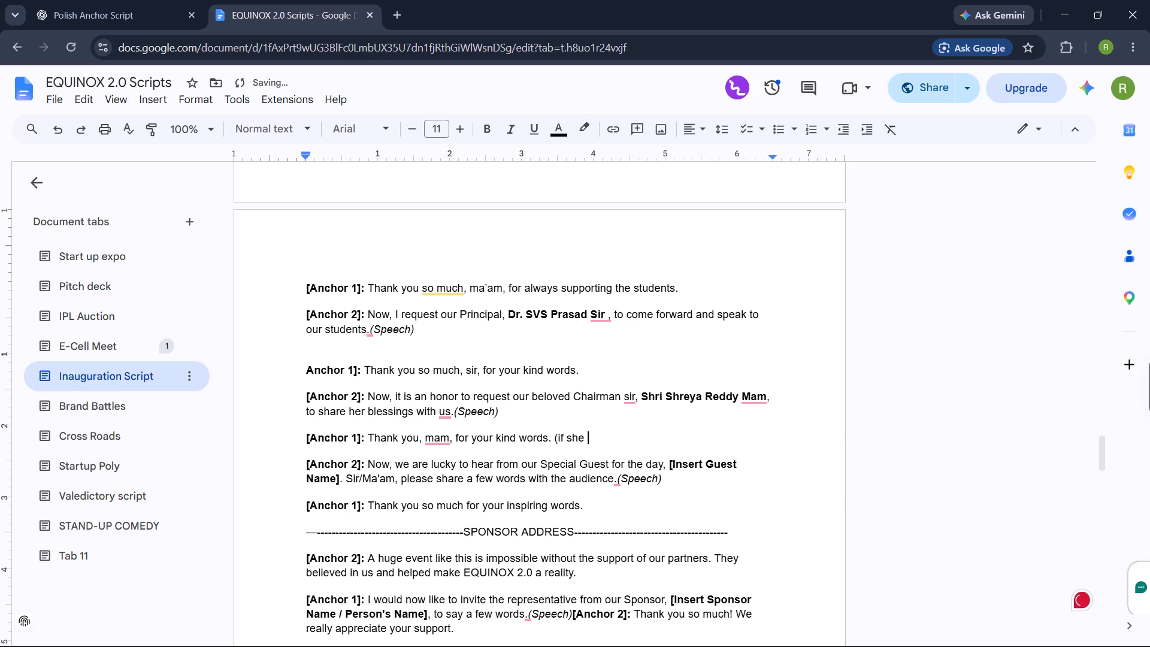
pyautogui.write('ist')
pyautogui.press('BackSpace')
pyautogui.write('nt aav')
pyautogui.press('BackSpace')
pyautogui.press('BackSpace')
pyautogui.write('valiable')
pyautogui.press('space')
pyautogui.click(624, 439)
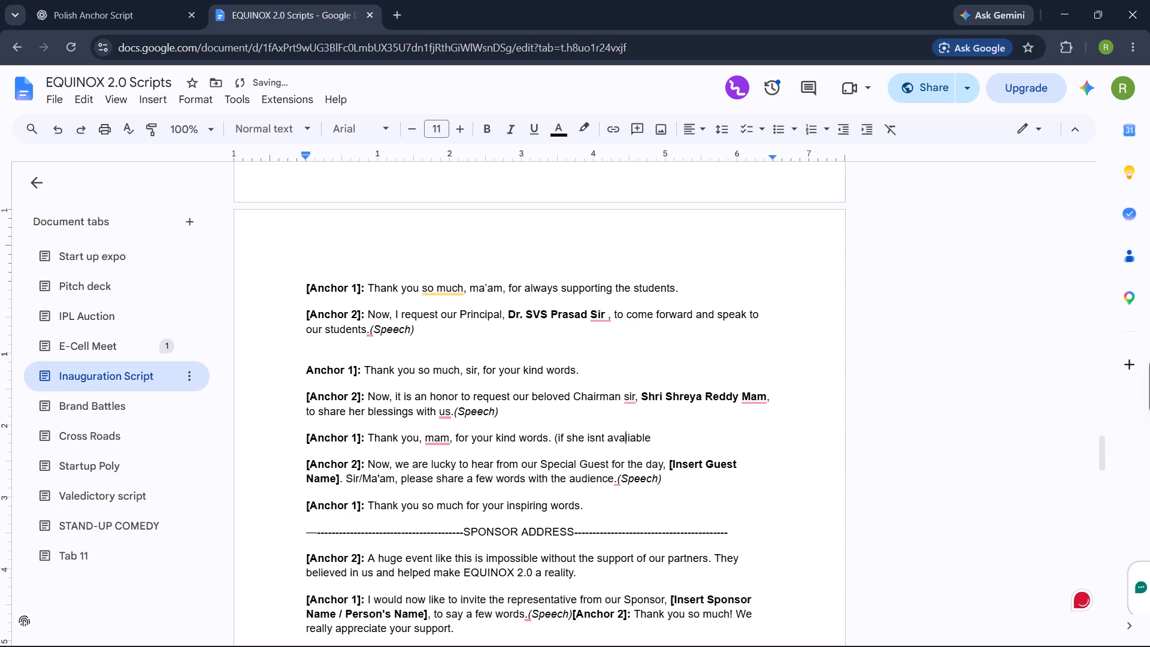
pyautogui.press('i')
pyautogui.click(633, 440)
pyautogui.press('BackSpace')
# Complete the bracketed note after Anchor 1's thank-you with "then skip this part)".
pyautogui.click(658, 437)
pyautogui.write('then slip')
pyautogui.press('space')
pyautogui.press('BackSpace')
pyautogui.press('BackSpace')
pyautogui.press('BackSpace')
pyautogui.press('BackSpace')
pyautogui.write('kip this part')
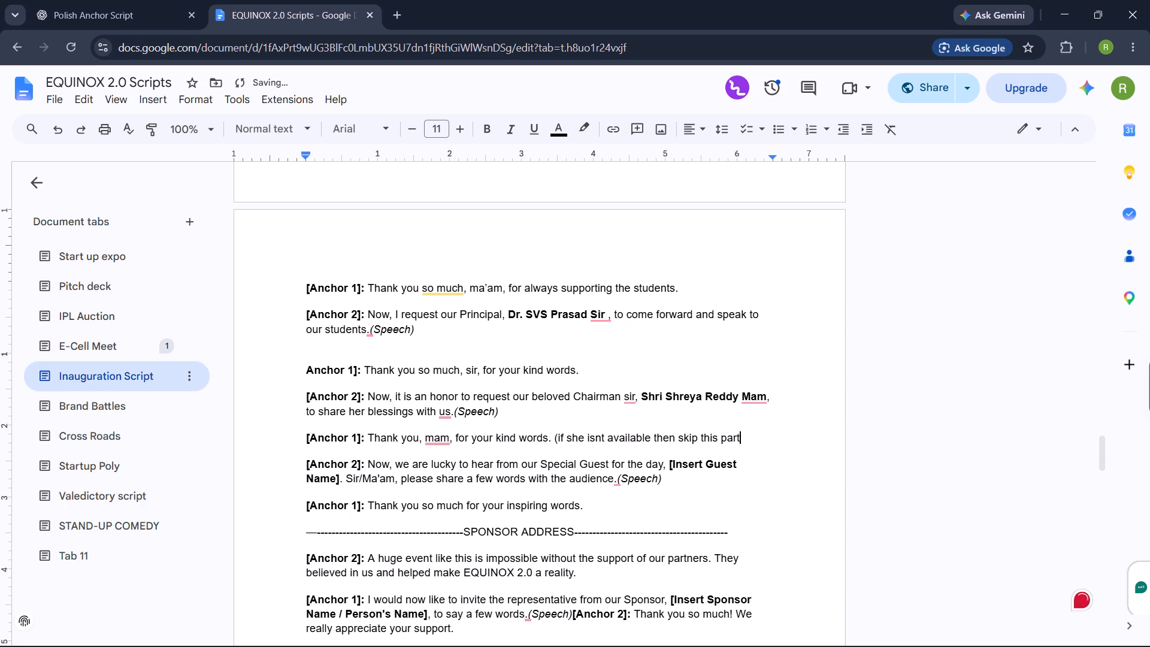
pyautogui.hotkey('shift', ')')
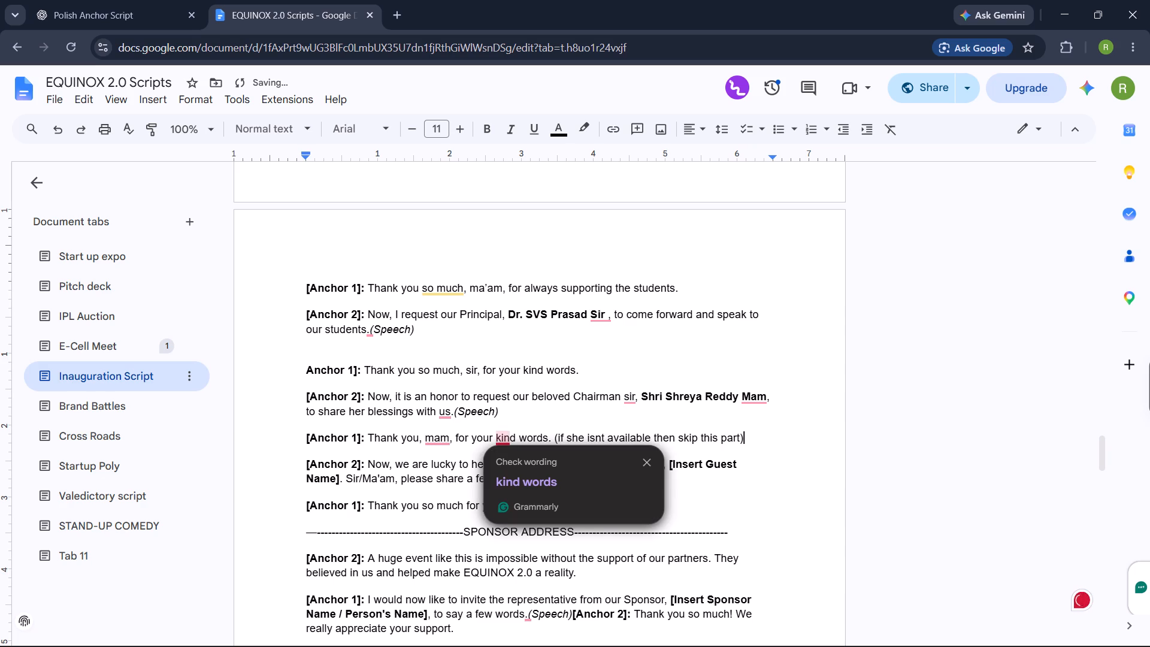
# Apply Grammarly's "kind words" wording suggestion to Anchor 1's thank-you line.
pyautogui.click(517, 459)
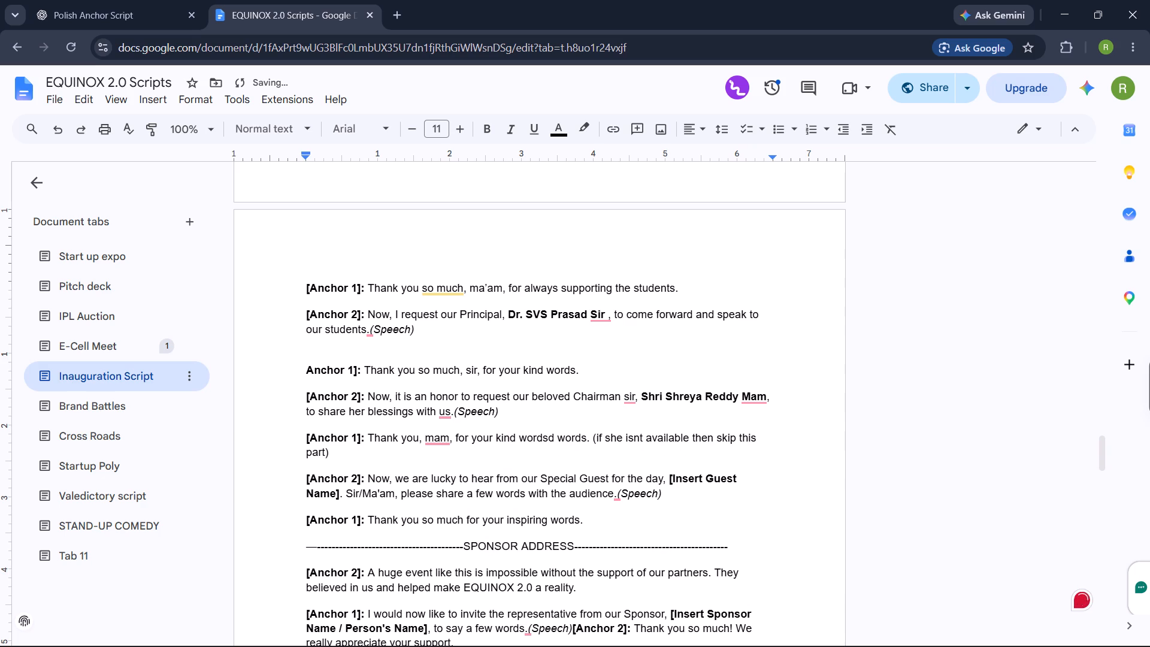
# Remove the duplicated, misspelled word in Anchor 1's thank-you line so it reads "for your kind words.".
pyautogui.click(552, 437)
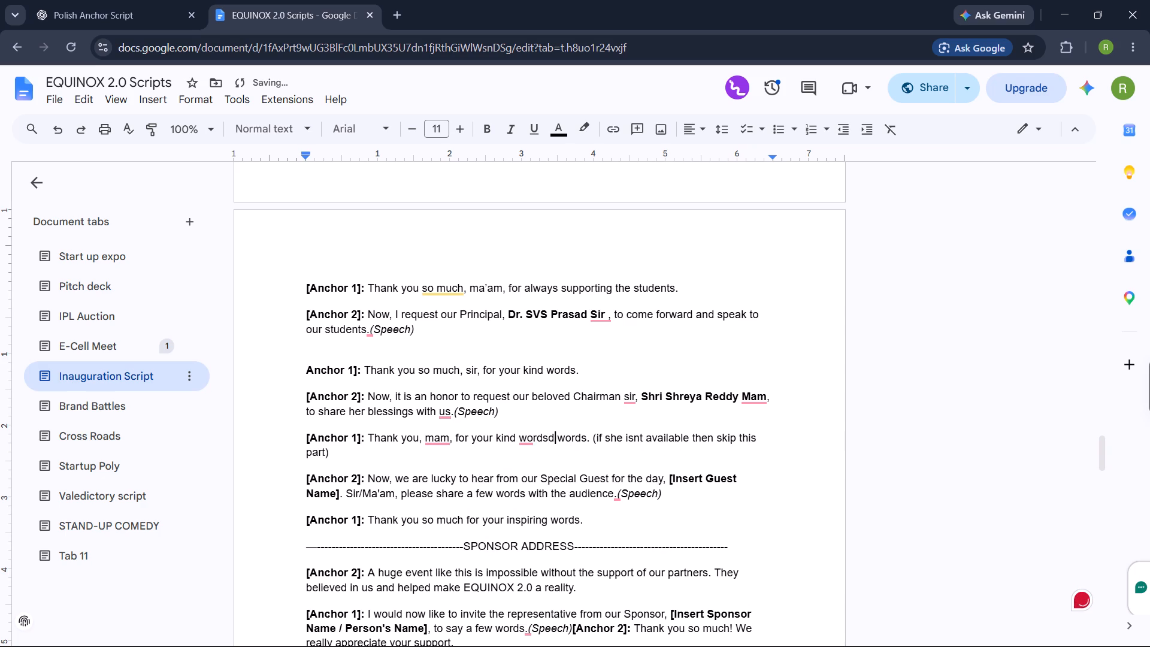
pyautogui.click(552, 437)
pyautogui.click(552, 437)
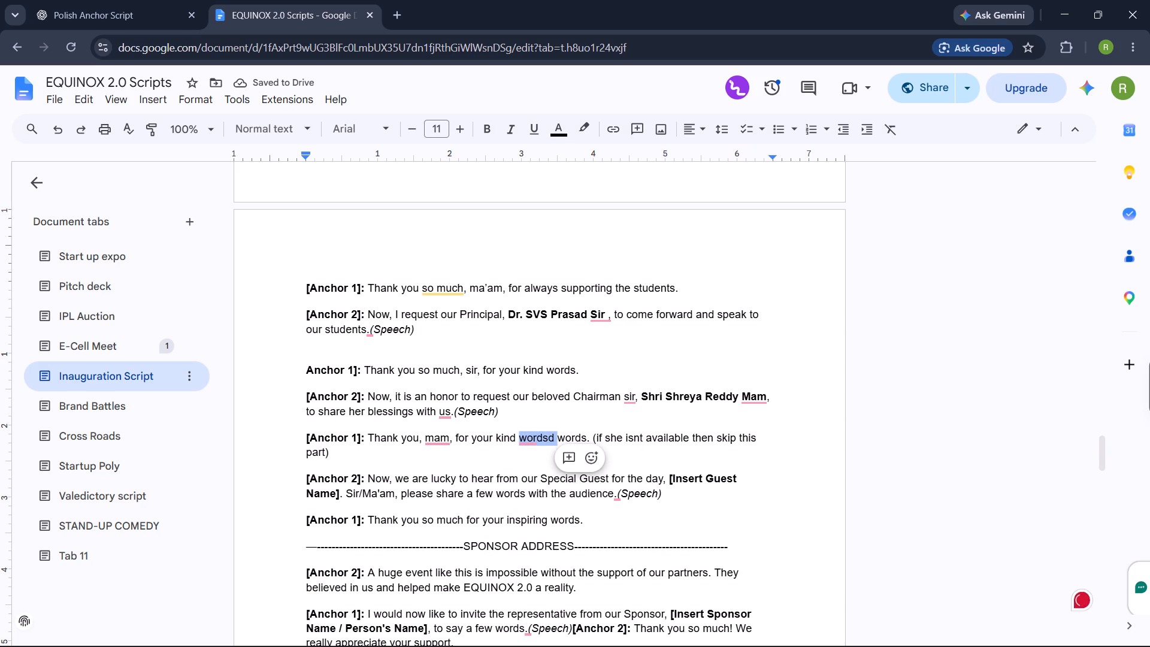
pyautogui.press('BackSpace')
pyautogui.press('BackSpace')
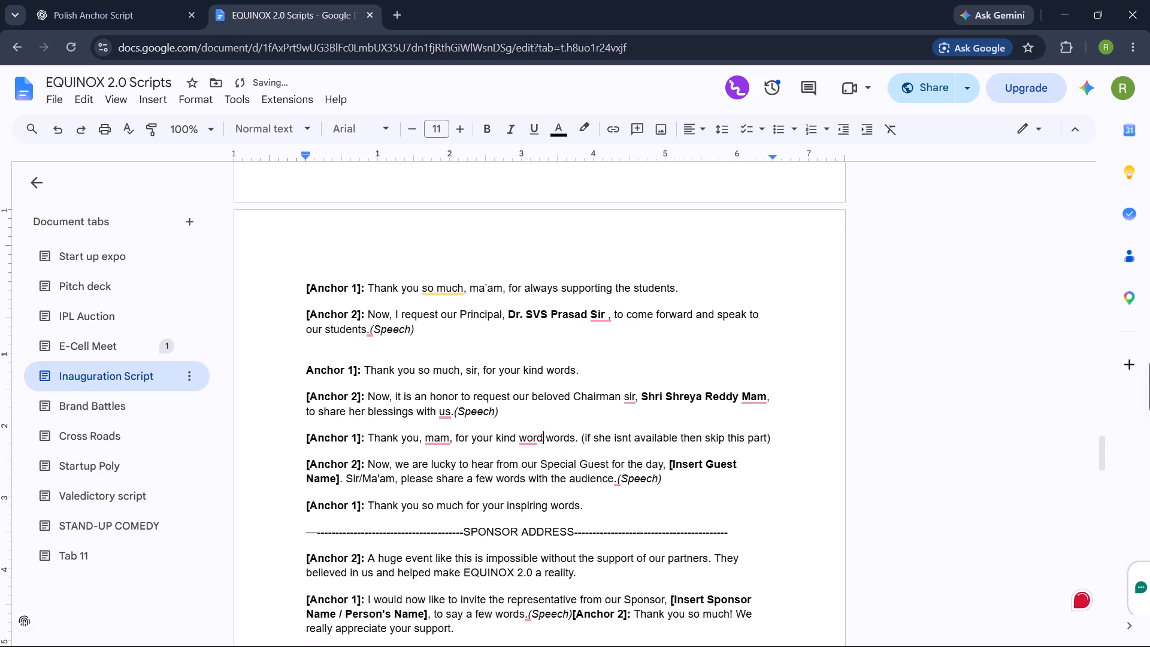
pyautogui.click(574, 437)
pyautogui.press('BackSpace')
pyautogui.press('BackSpace')
pyautogui.press('BackSpace')
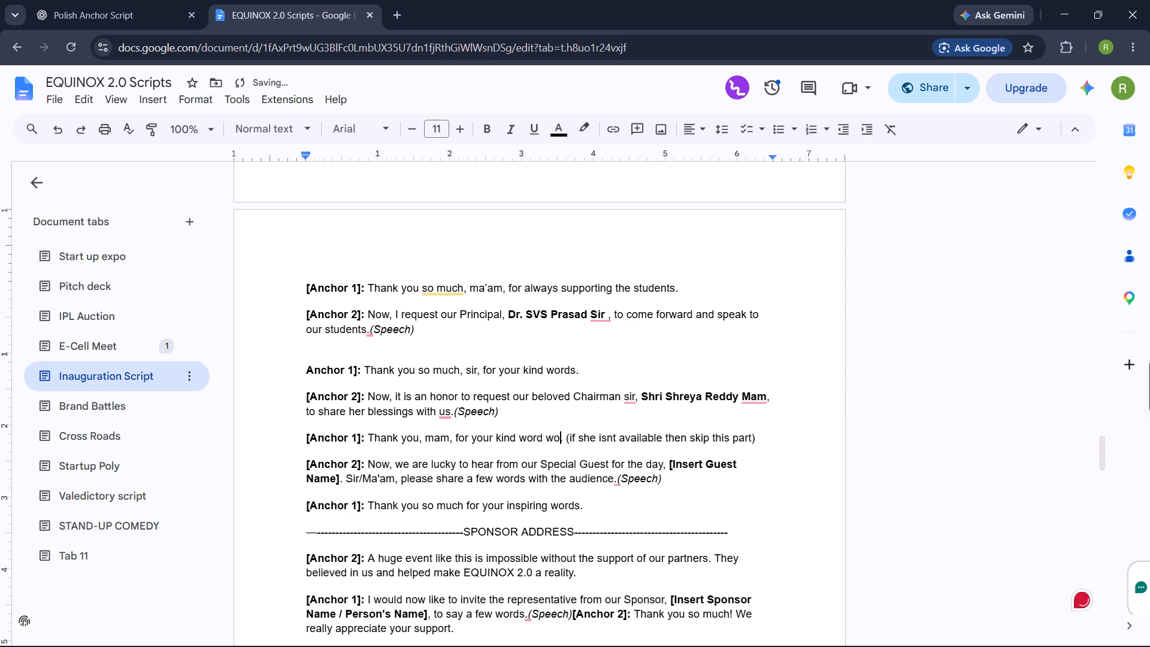
pyautogui.press('BackSpace')
pyautogui.press('BackSpace')
pyautogui.press('BackSpace')
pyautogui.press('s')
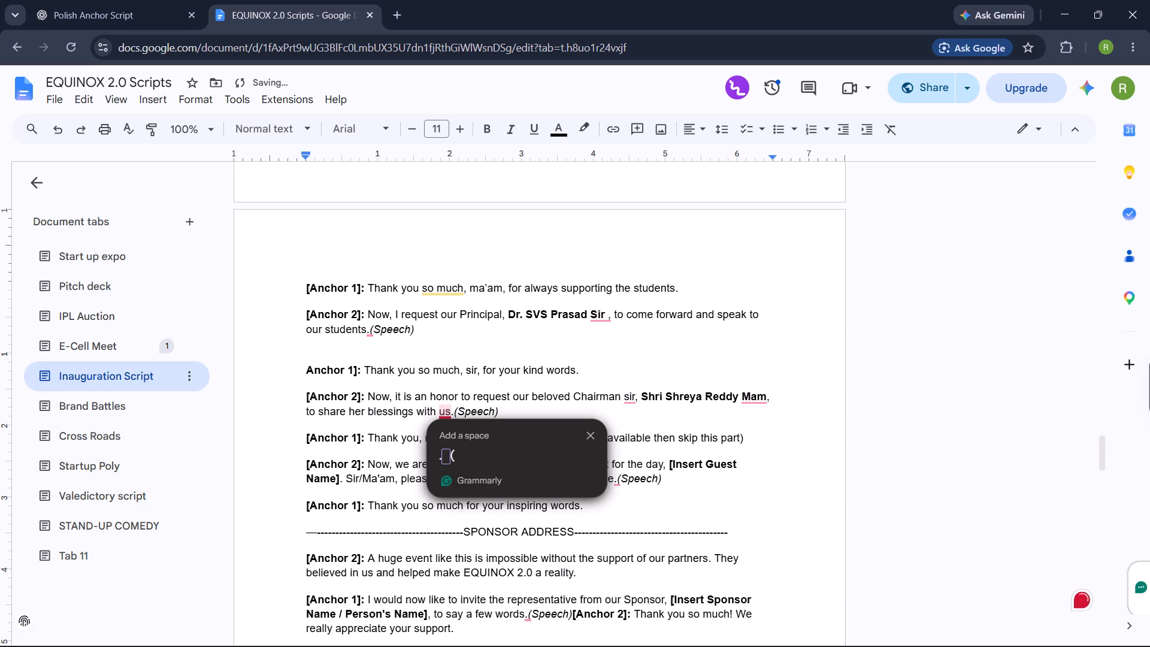
# Apply Grammarly's missing-space fixes before "(Speech)" in the Chairman and Special Guest invitation lines.
pyautogui.click(473, 454)
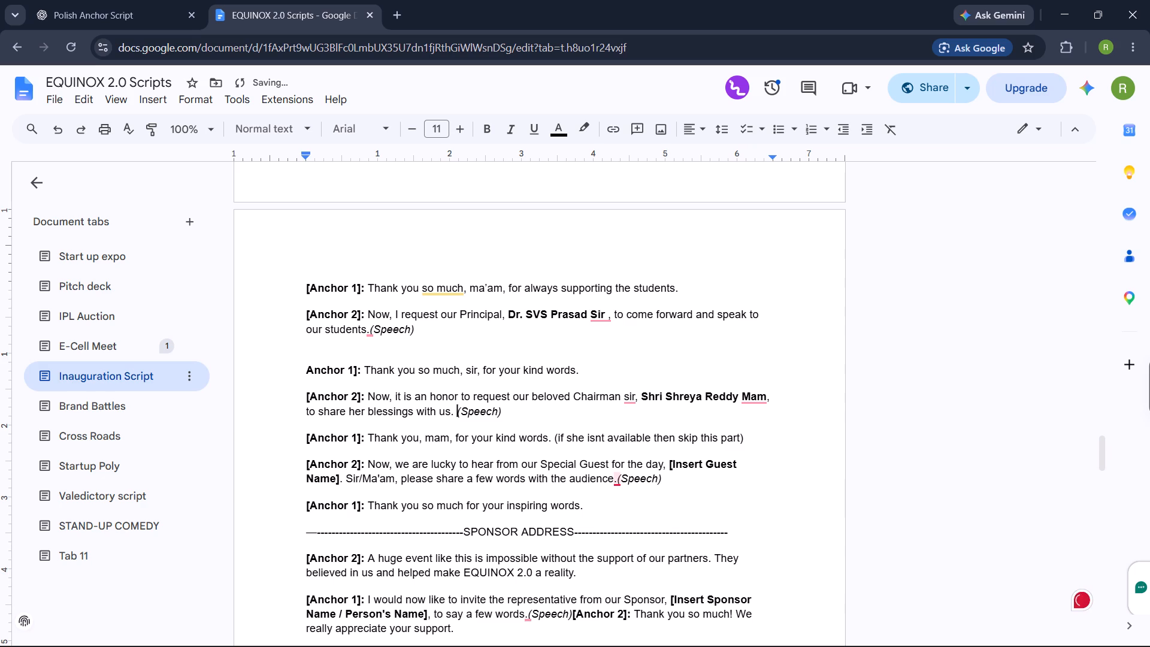
pyautogui.click(622, 509)
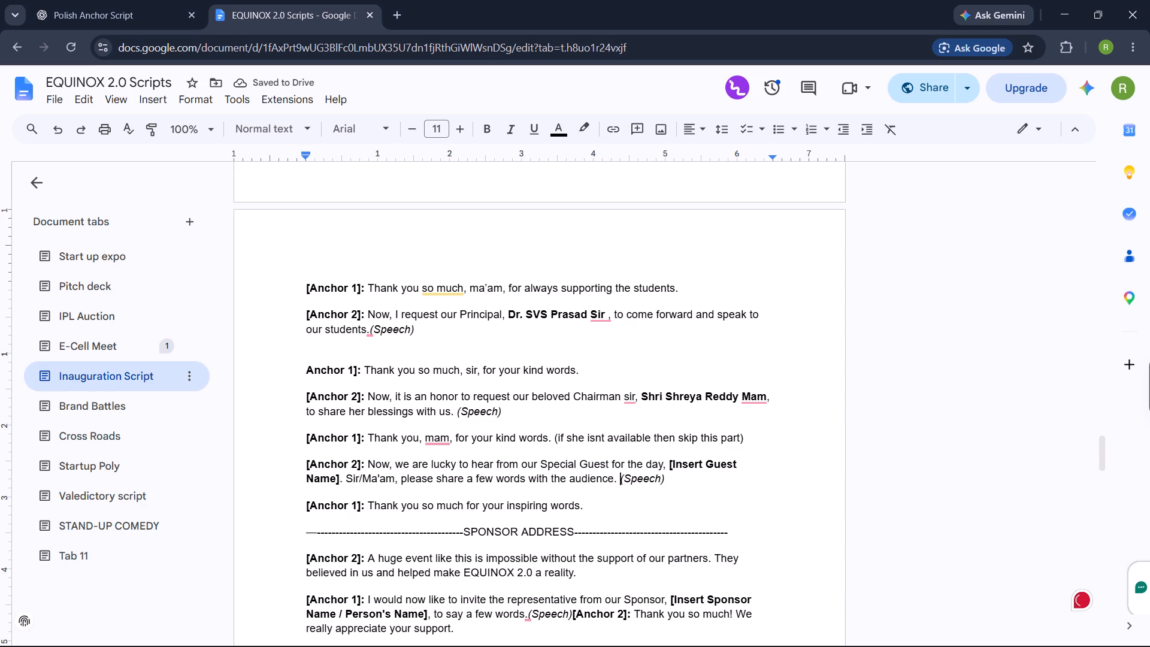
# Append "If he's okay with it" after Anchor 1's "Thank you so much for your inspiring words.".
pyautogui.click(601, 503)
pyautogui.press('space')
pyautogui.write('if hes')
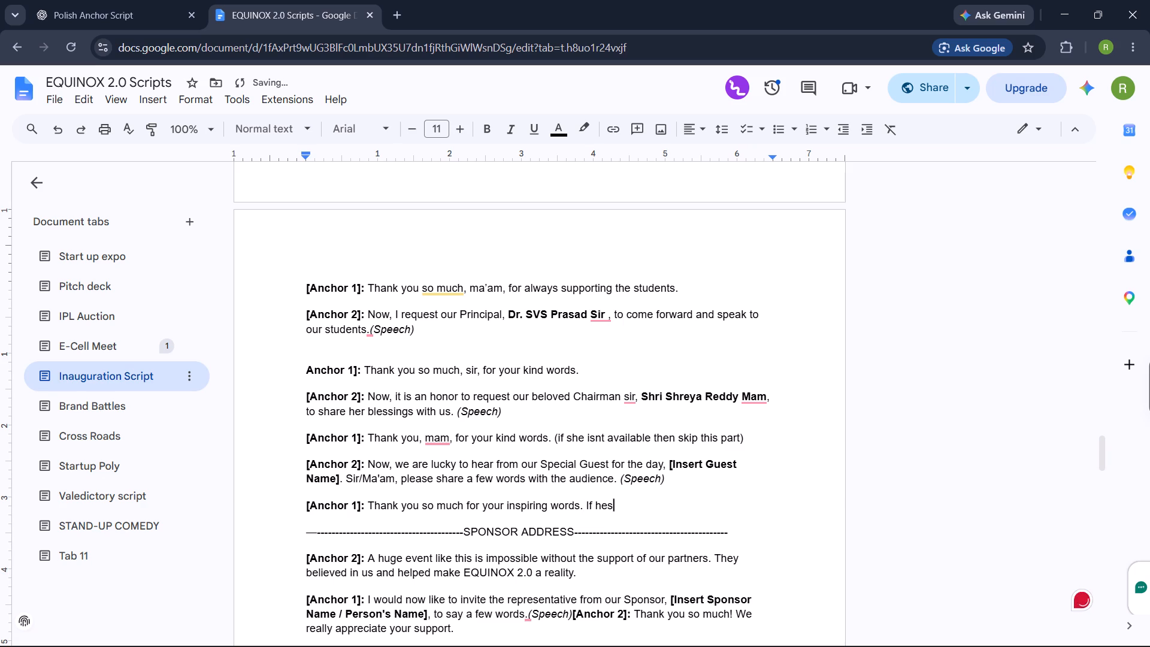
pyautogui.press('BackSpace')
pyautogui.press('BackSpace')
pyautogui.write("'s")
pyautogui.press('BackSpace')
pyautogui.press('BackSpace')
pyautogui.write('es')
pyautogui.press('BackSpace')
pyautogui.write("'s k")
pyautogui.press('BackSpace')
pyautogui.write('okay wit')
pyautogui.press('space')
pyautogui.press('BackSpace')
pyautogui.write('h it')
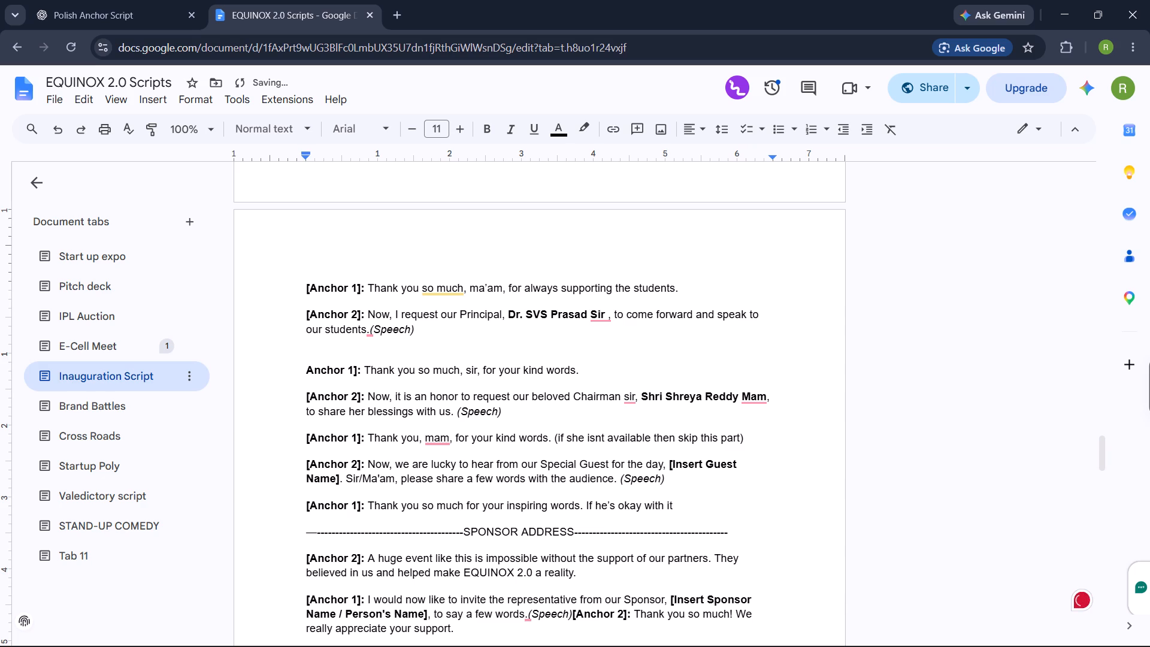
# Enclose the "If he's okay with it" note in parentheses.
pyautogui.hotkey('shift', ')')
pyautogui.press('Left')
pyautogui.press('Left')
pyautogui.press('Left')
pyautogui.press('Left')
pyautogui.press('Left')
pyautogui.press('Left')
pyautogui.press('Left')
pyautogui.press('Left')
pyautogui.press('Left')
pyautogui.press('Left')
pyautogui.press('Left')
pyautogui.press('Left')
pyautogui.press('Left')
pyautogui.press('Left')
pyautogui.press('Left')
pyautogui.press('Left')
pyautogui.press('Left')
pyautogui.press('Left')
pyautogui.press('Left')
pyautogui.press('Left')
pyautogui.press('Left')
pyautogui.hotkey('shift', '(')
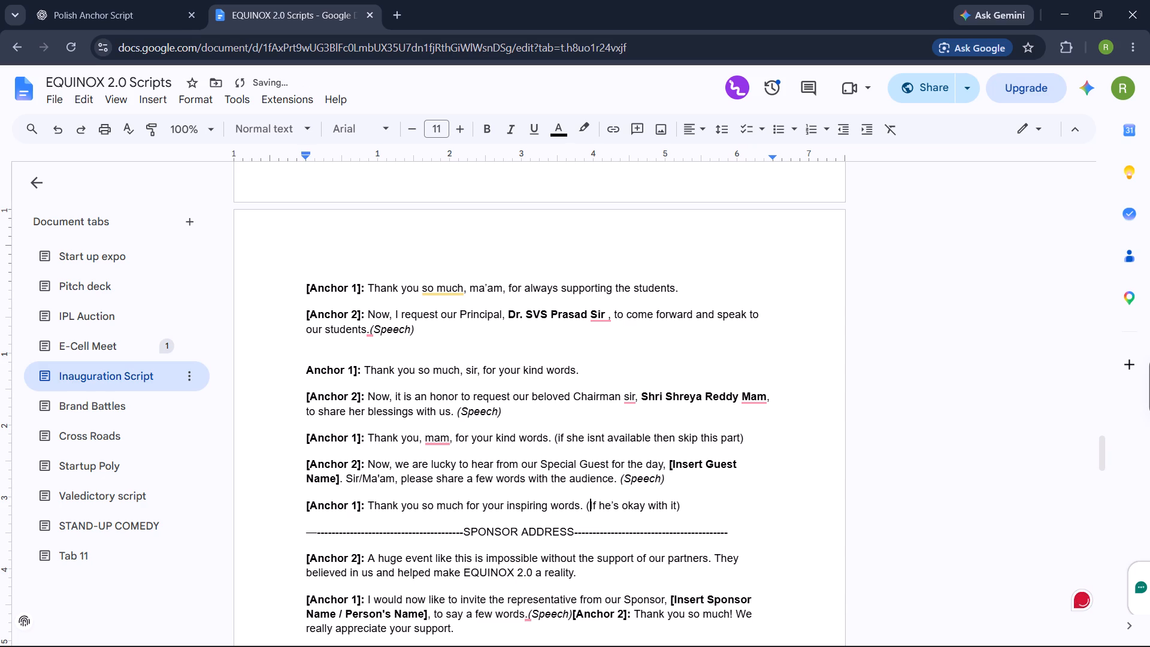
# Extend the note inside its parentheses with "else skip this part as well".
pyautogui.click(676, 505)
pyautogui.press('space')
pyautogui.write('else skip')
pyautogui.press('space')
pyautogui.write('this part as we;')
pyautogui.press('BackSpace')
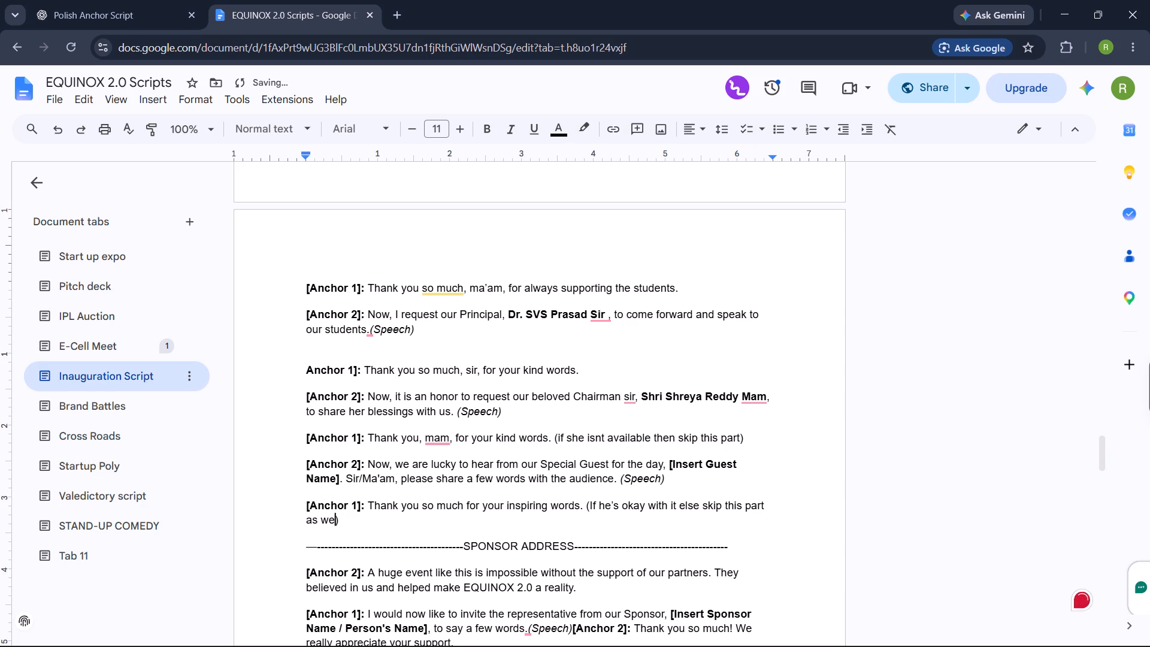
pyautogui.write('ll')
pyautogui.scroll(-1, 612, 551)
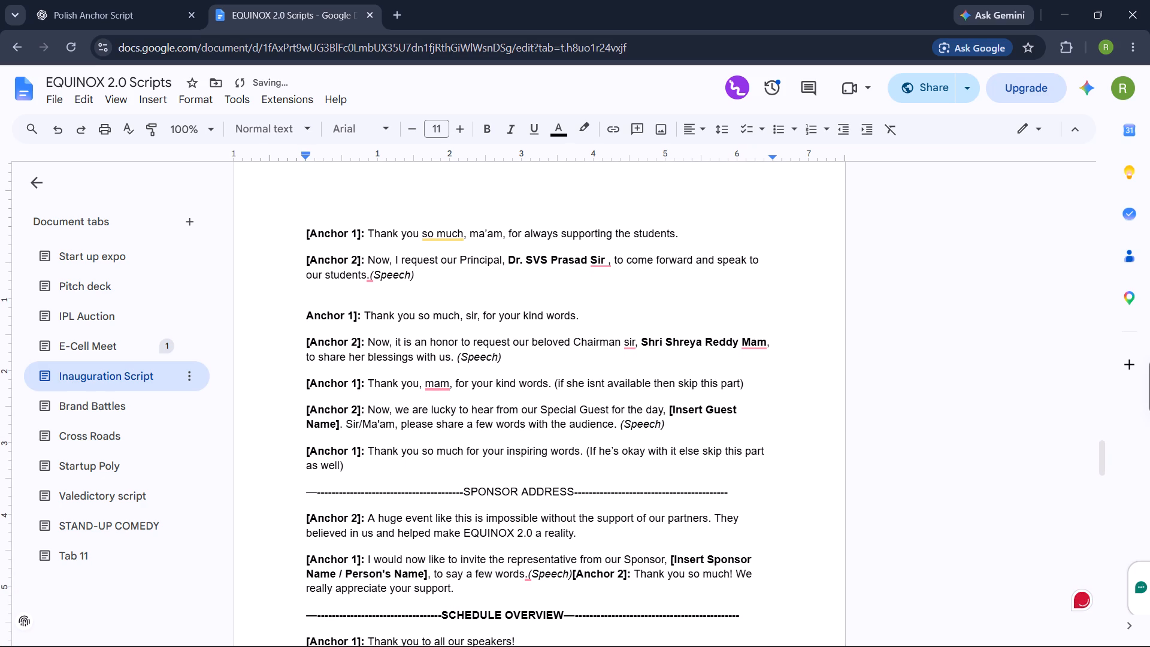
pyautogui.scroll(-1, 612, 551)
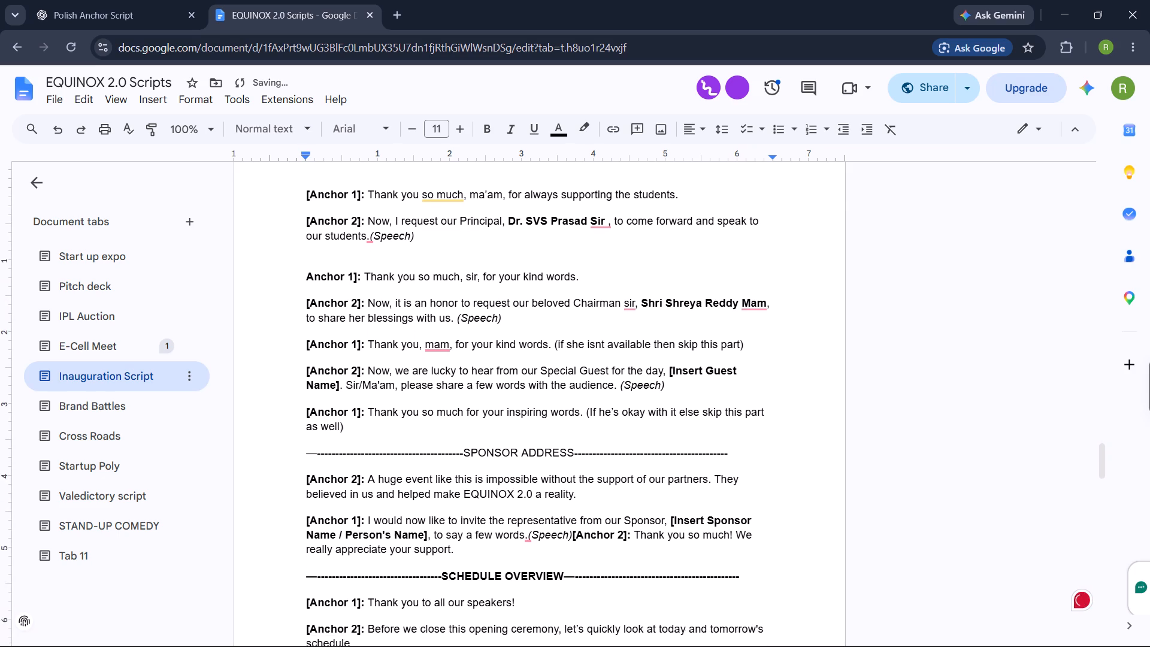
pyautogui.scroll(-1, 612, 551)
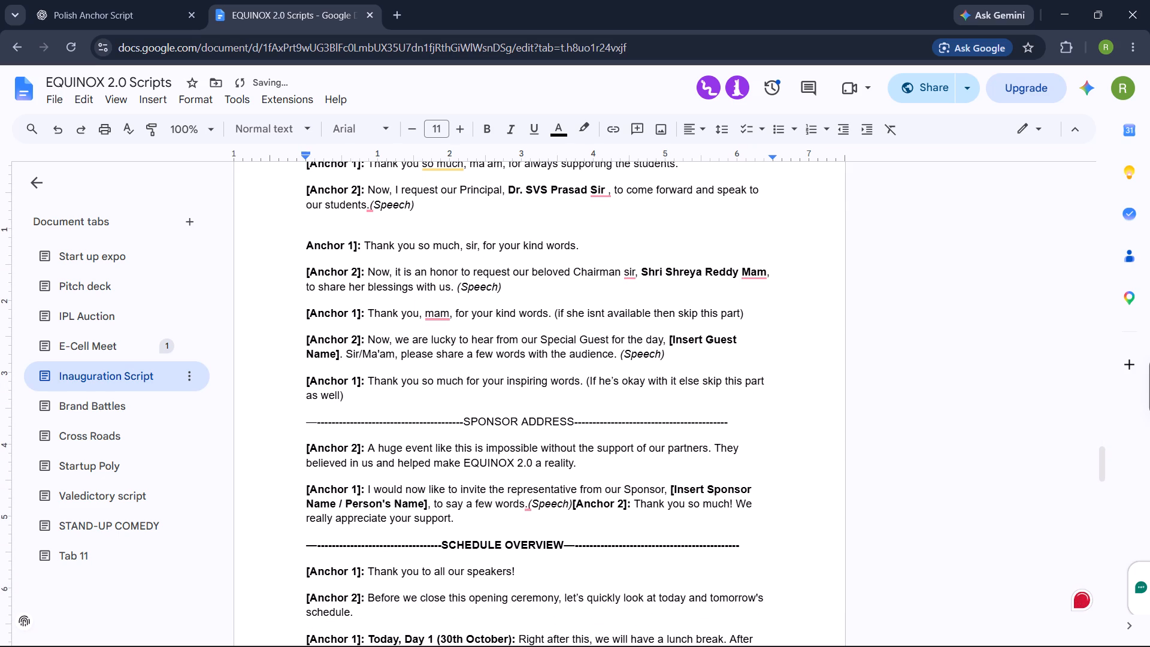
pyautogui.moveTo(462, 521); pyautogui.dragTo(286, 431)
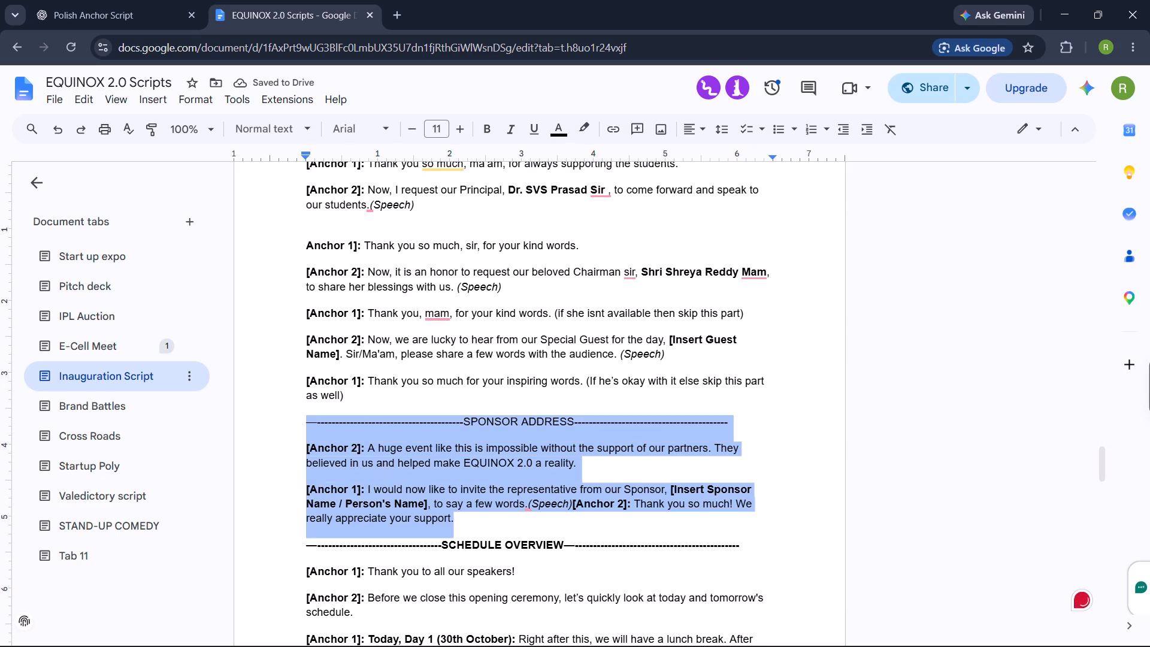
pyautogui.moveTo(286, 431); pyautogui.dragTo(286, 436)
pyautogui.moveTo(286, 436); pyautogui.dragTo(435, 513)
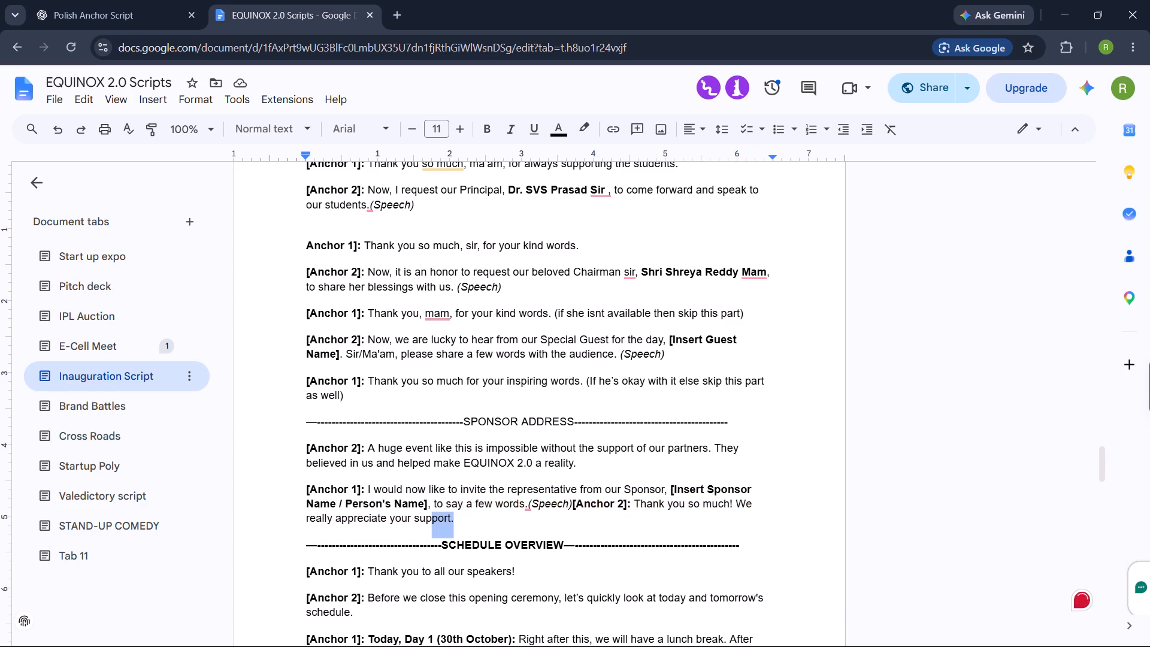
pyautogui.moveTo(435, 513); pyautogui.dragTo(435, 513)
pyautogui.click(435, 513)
# Accept Grammarly's correction of "mam" to "ma'am" in Anchor 1's thank-you line.
pyautogui.click(456, 337)
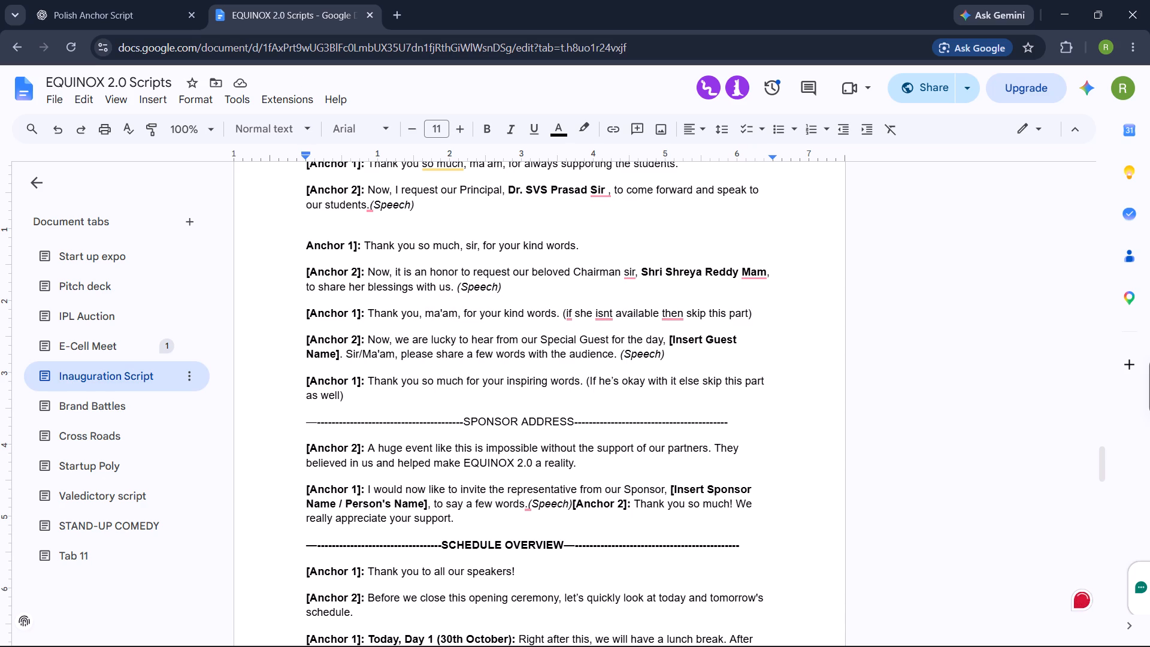
# Delete Anchor 2's Special Guest invitation and Anchor 1's "inspiring words" thank-you line above the Sponsor Address heading.
pyautogui.moveTo(352, 403); pyautogui.dragTo(273, 321)
pyautogui.click(289, 337)
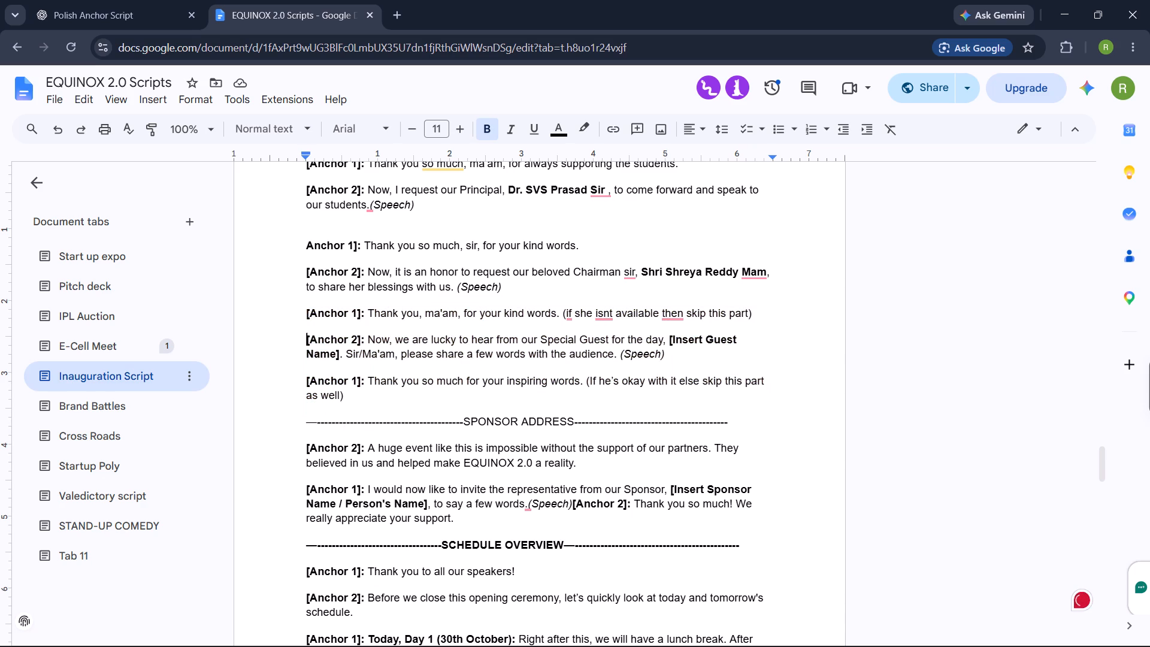
pyautogui.moveTo(300, 335); pyautogui.dragTo(382, 391)
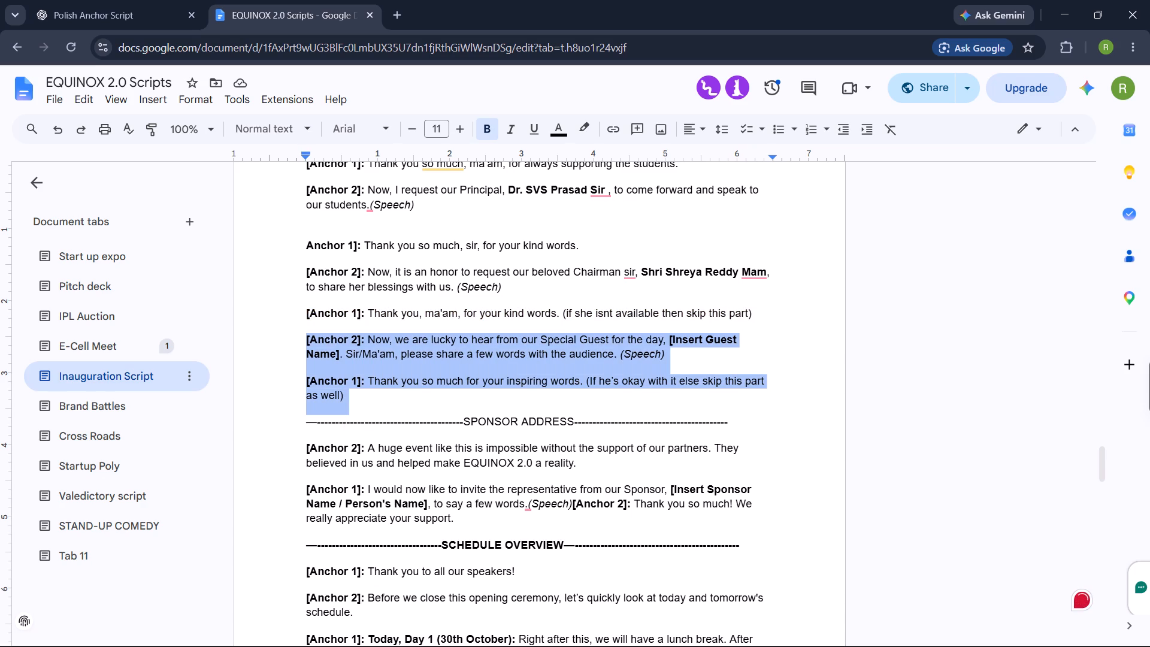
pyautogui.moveTo(382, 391); pyautogui.dragTo(382, 389)
pyautogui.press('BackSpace')
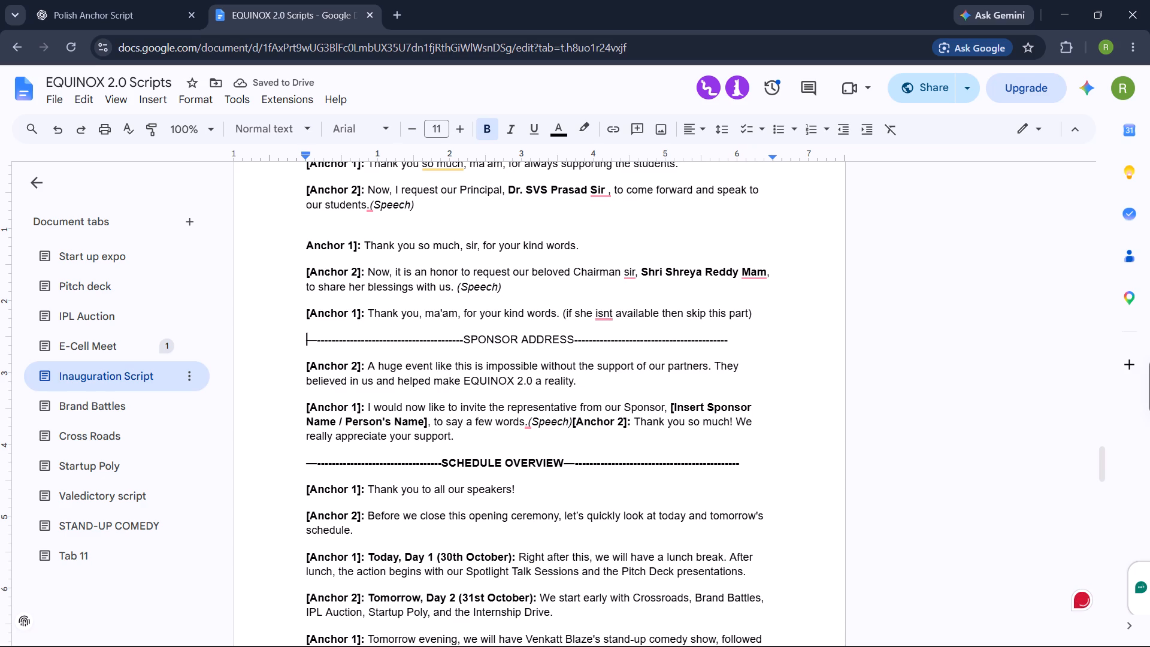
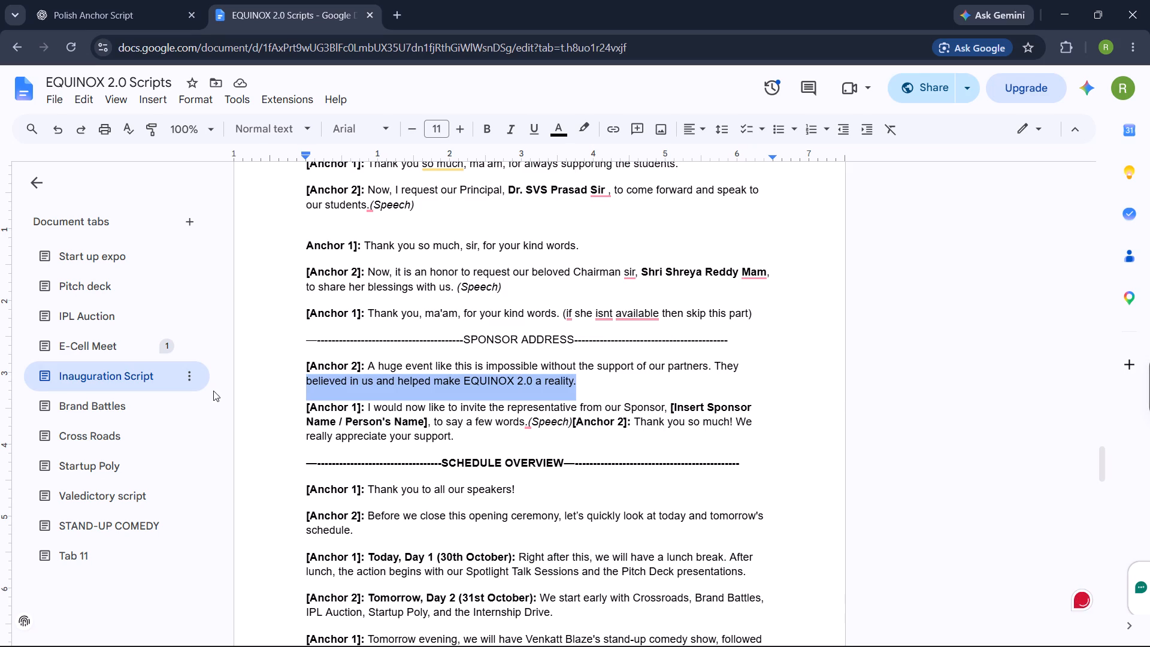
pyautogui.moveTo(213, 391); pyautogui.dragTo(229, 370)
pyautogui.hotkey('ctrl', 'v')
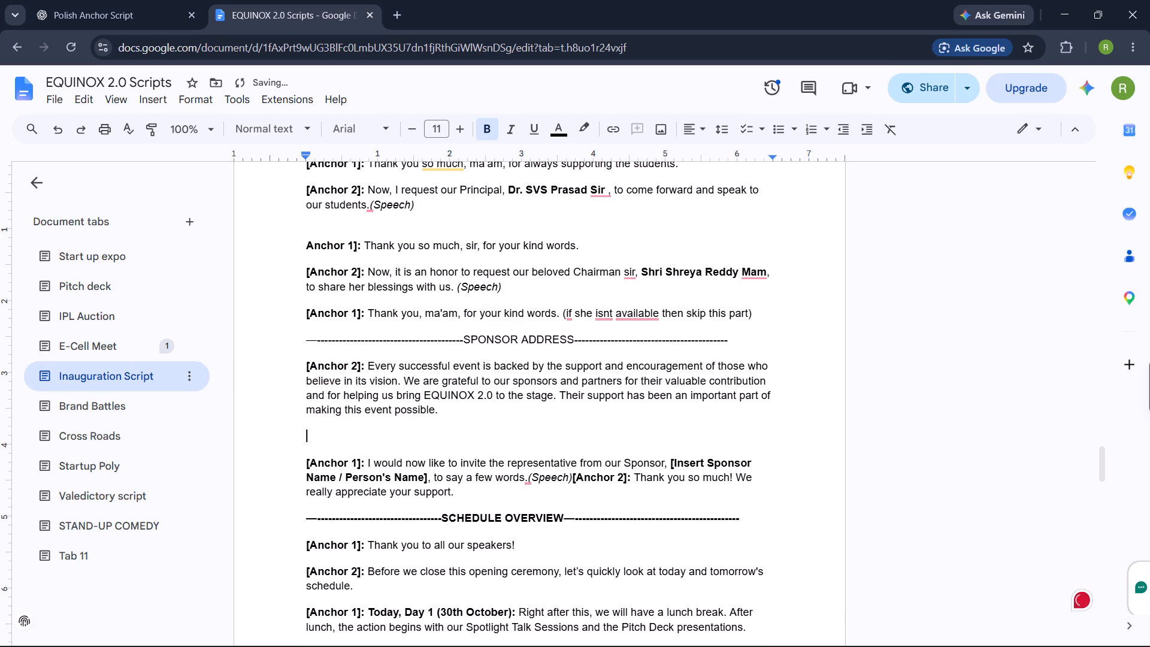
pyautogui.press('BackSpace')
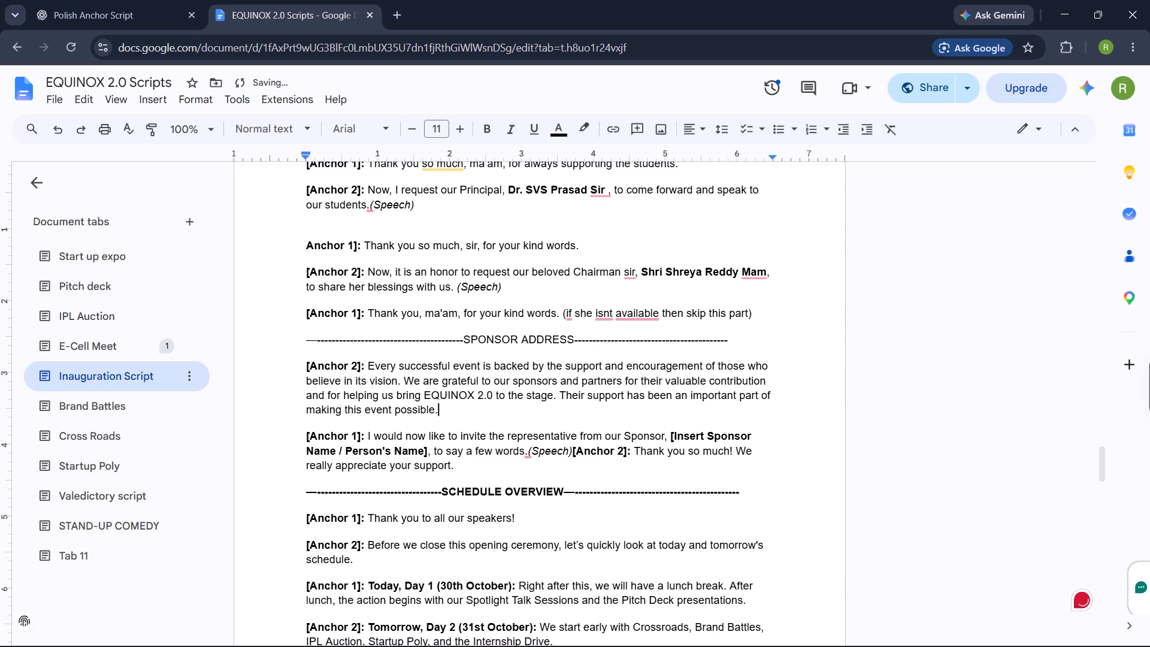
# Delete the Sponsor Address paragraph with Anchor 1's sponsor representative invitation and Anchor 2's thank-you.
pyautogui.moveTo(482, 465); pyautogui.dragTo(477, 465)
pyautogui.moveTo(477, 465); pyautogui.dragTo(304, 443)
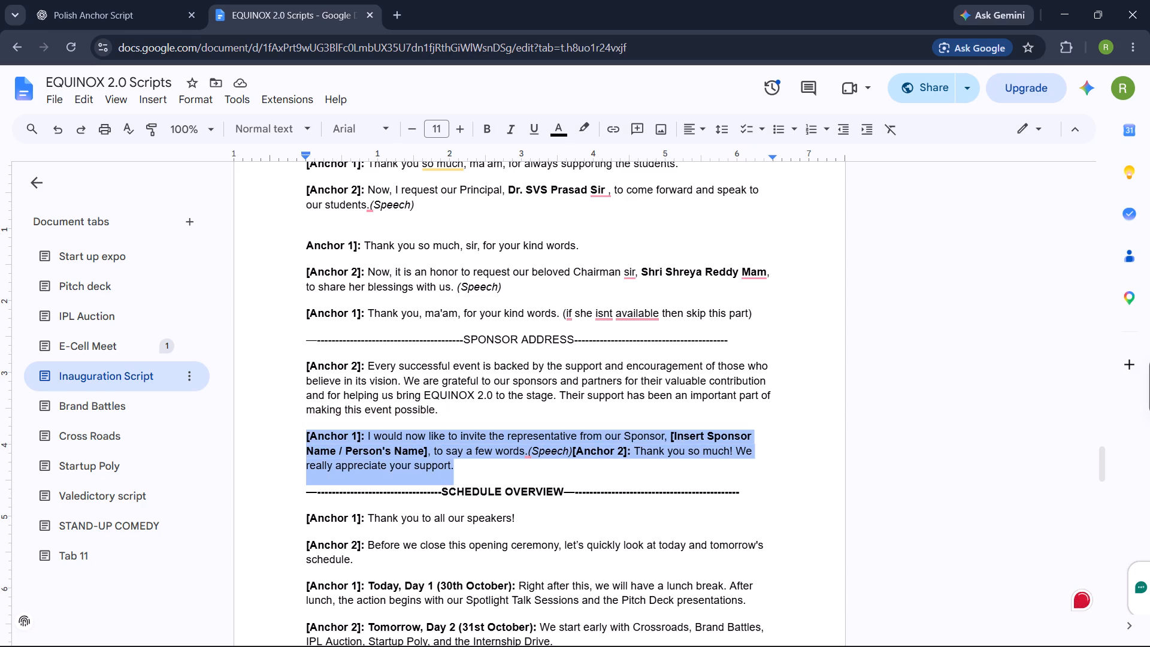
pyautogui.press('BackSpace')
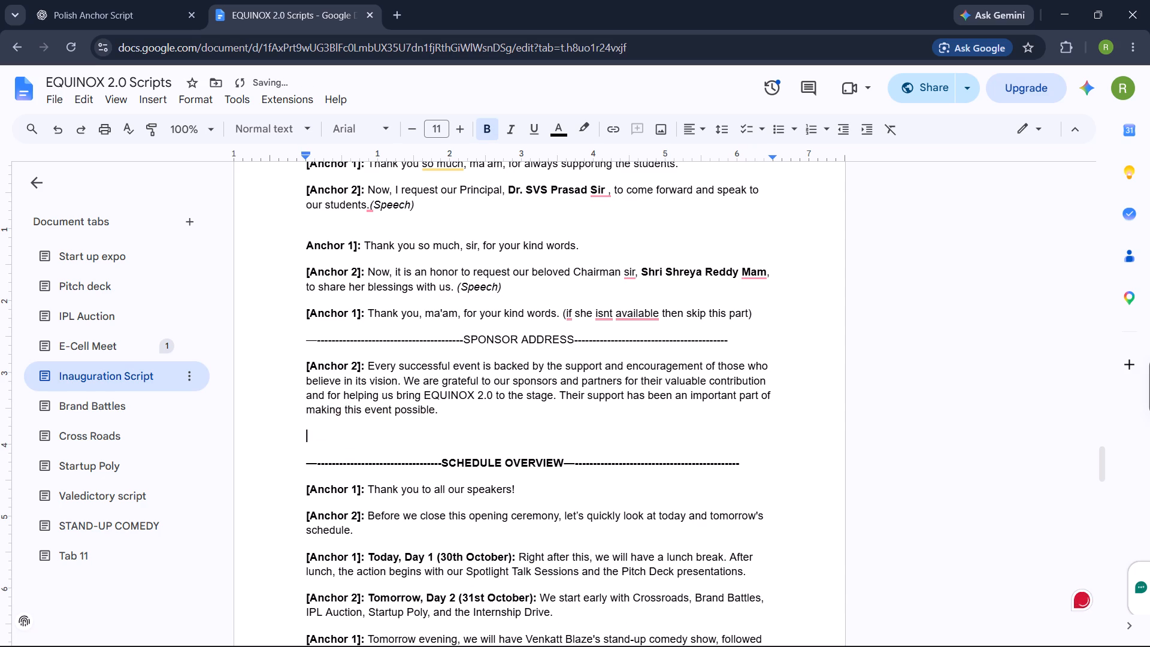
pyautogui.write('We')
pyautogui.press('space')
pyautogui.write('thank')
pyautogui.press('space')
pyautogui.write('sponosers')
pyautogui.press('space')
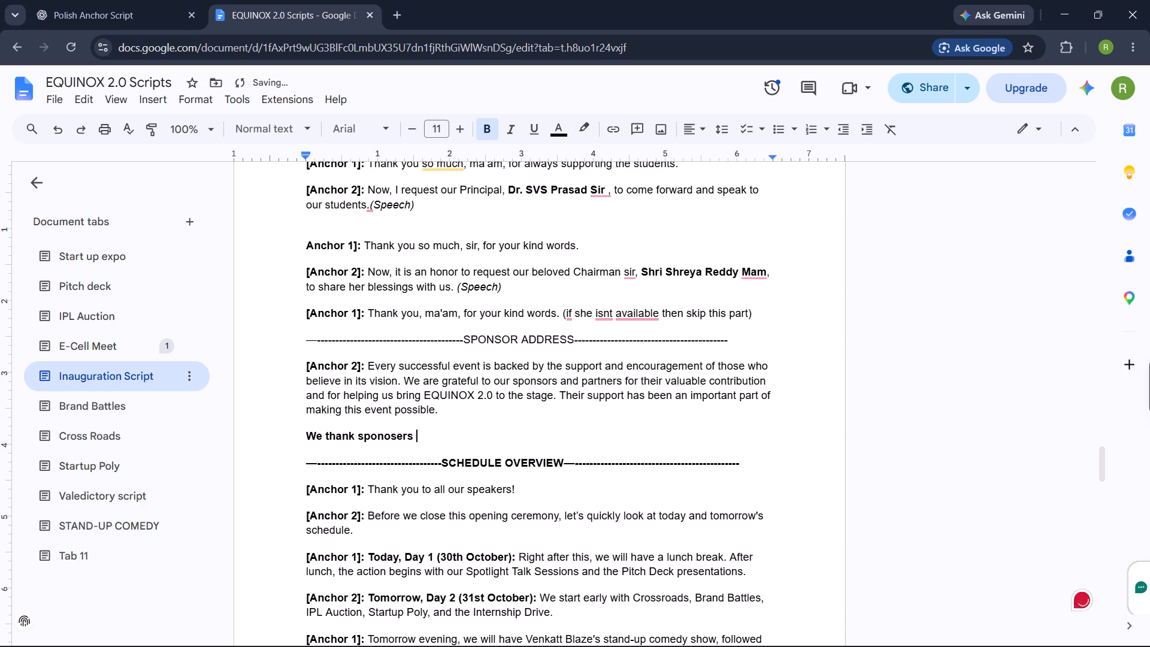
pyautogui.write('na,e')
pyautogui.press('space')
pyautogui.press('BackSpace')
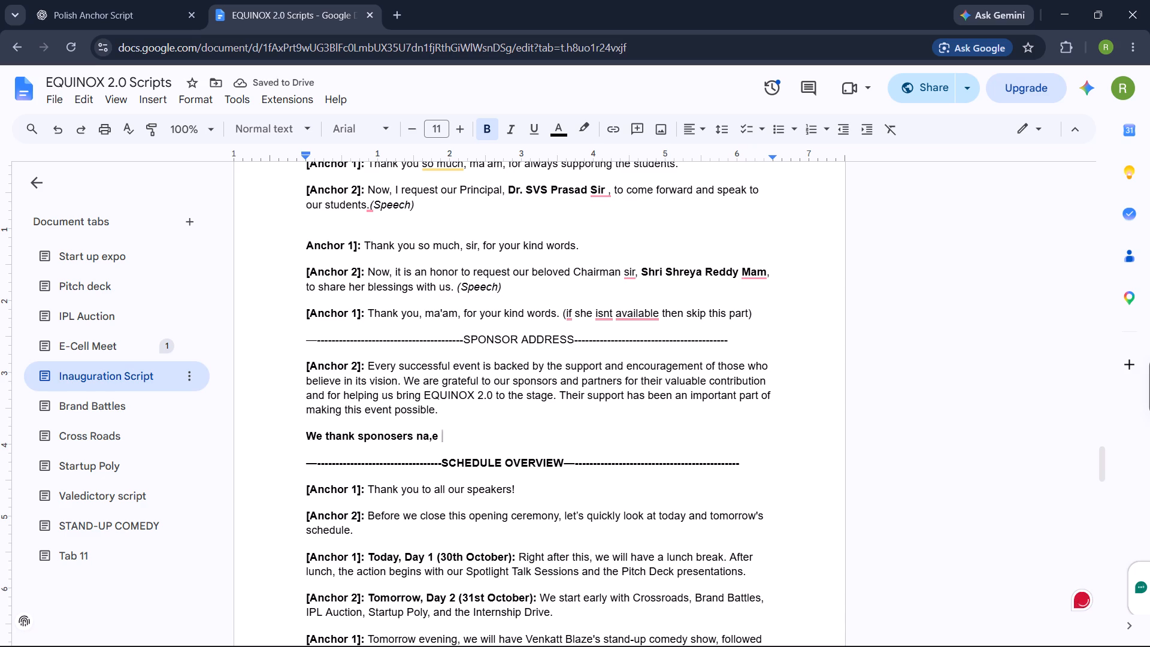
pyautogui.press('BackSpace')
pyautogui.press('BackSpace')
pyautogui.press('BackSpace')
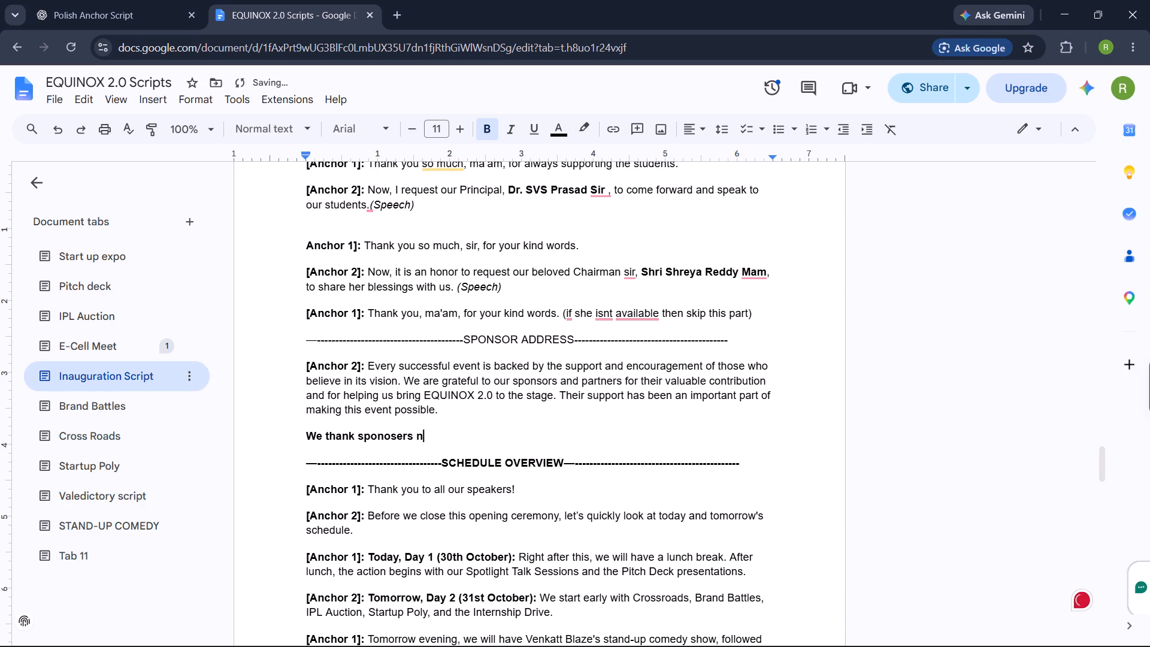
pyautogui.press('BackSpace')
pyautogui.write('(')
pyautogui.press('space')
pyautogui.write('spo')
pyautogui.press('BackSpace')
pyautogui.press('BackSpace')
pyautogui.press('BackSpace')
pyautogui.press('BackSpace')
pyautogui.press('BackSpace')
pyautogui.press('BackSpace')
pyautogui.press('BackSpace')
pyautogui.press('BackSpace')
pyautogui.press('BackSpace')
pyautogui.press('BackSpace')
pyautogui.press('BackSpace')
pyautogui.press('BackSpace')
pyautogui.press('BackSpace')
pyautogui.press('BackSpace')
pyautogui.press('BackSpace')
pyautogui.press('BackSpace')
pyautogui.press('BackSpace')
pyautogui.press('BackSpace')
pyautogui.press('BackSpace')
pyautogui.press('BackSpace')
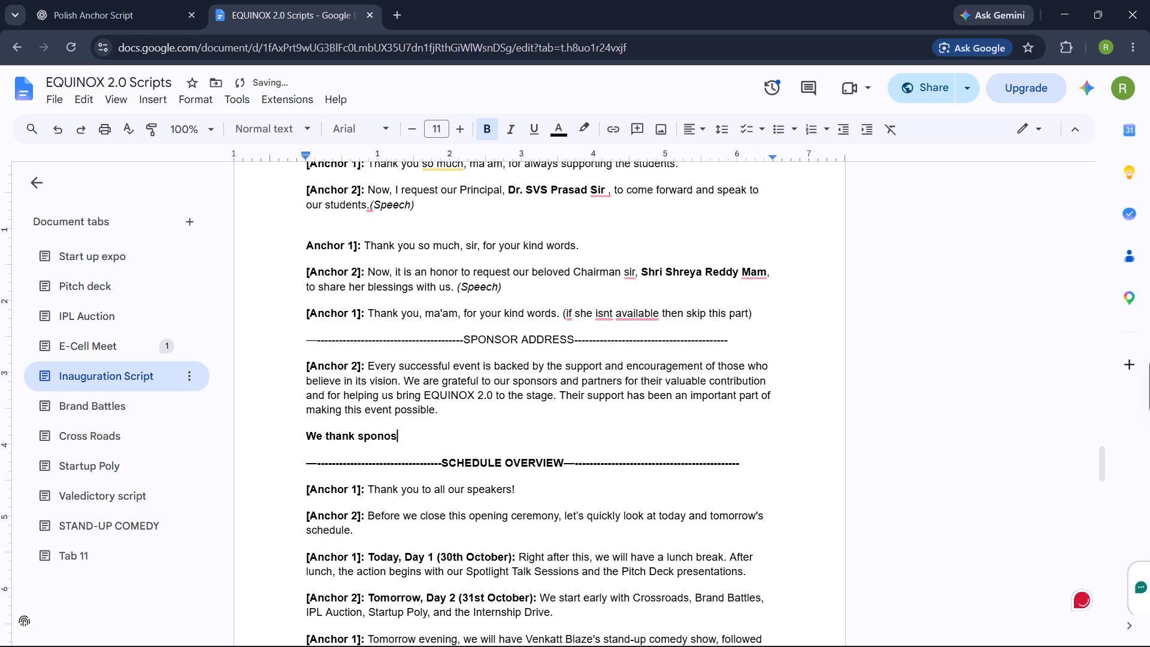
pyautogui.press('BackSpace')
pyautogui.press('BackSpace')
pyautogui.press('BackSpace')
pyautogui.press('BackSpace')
# Remove the empty line between Anchor 2's Sponsor Address paragraph and the Schedule Overview heading.
pyautogui.press('BackSpace')
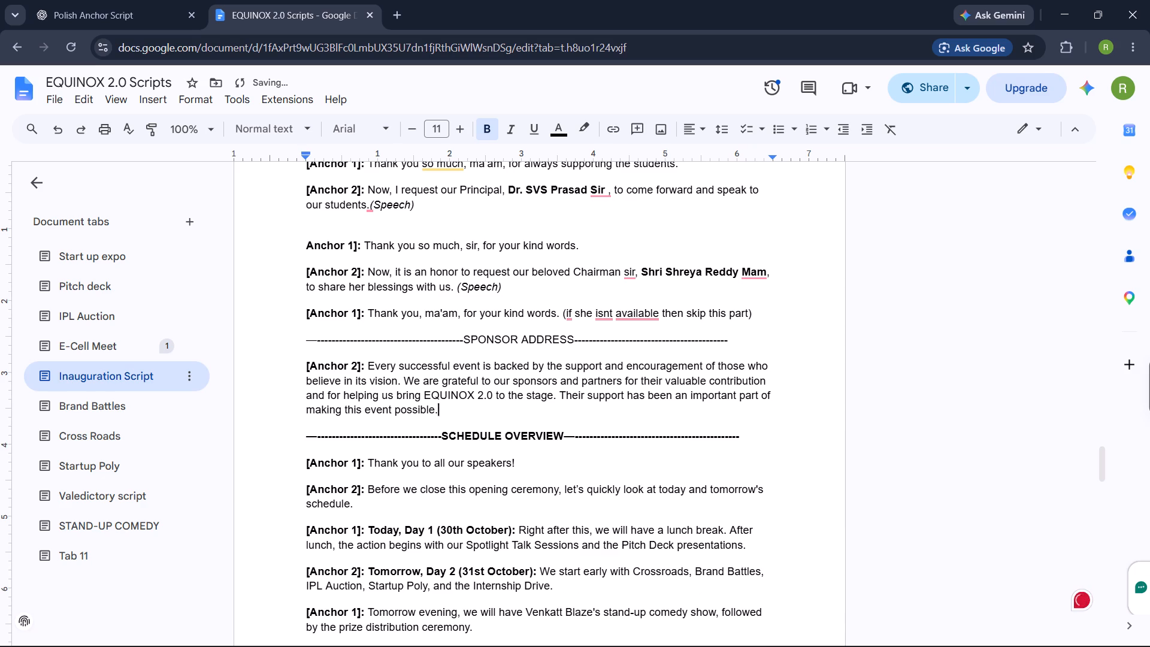
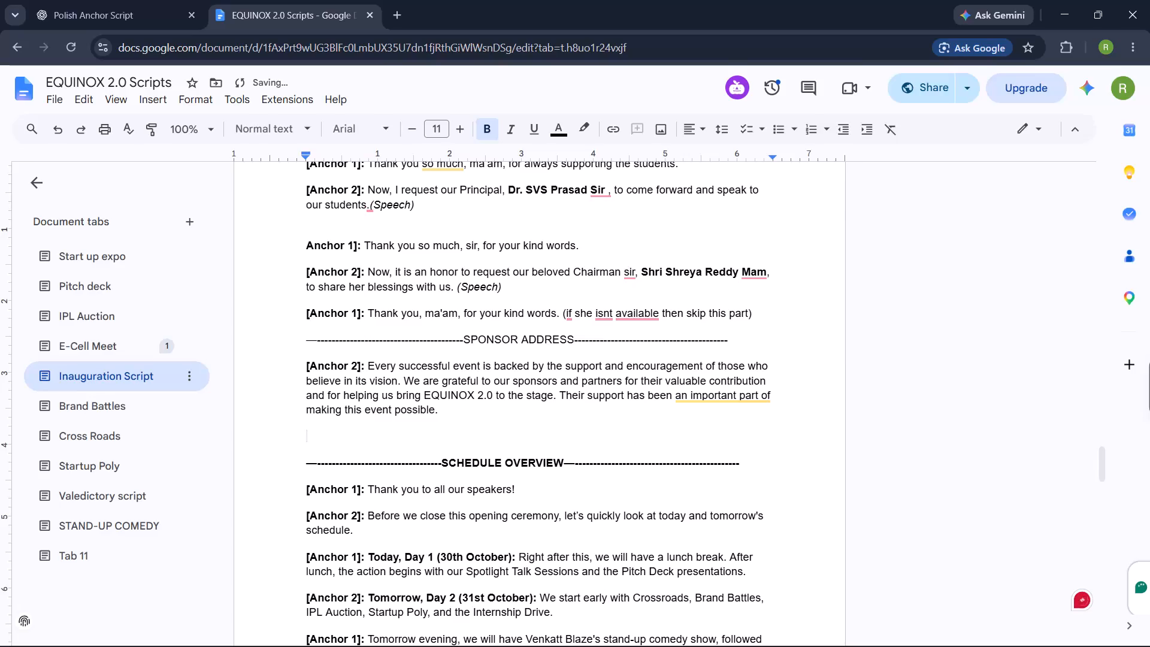
# Add the line "Title sponsor - Para manch" below Anchor 2's Sponsor Address paragraph.
pyautogui.write('title sposm')
pyautogui.press('BackSpace')
pyautogui.press('BackSpace')
pyautogui.write('nsoer')
pyautogui.press('space')
pyautogui.press('BackSpace')
pyautogui.press('BackSpace')
pyautogui.press('BackSpace')
pyautogui.write('r -')
pyautogui.press('space')
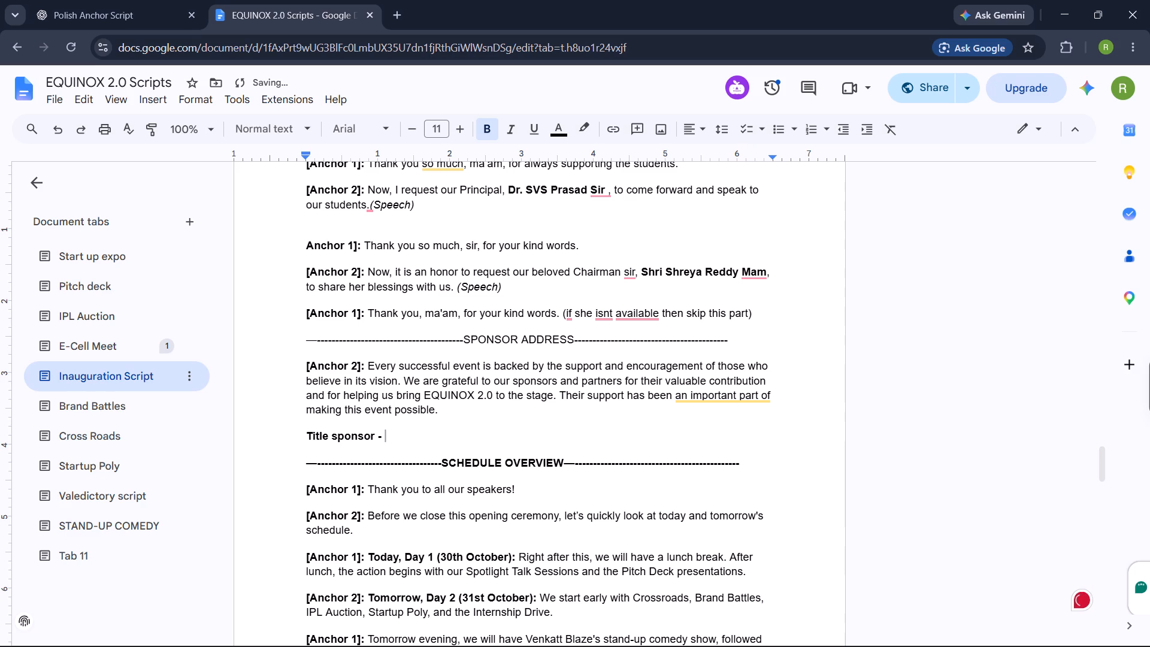
pyautogui.write('Pra=')
pyautogui.press('BackSpace')
pyautogui.press('BackSpace')
pyautogui.press('BackSpace')
pyautogui.write('ara manch')
pyautogui.press('Return')
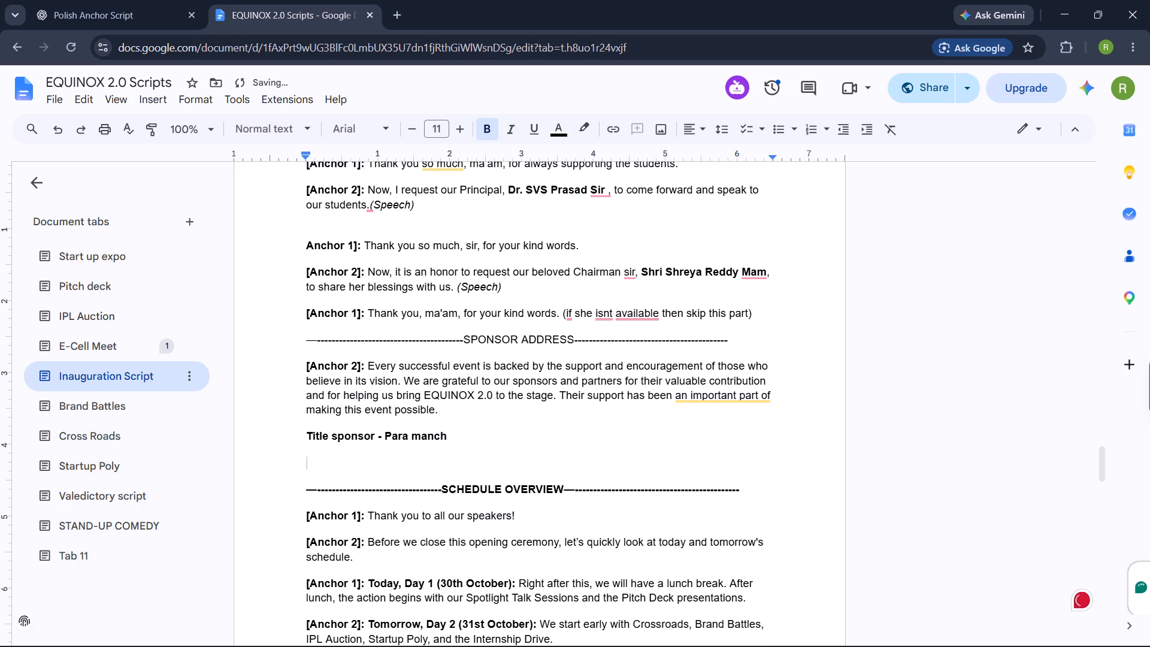
# Add the line "Automotive - Fortune Toyota , suzuki" below the title sponsor line, followed by a new empty line.
pyautogui.write('autro')
pyautogui.press('BackSpace')
pyautogui.press('BackSpace')
pyautogui.write('omotive')
pyautogui.press('space')
pyautogui.write('- S')
pyautogui.press('BackSpace')
pyautogui.write('Fortune To')
pyautogui.write('yota , suzuki')
pyautogui.press('Return')
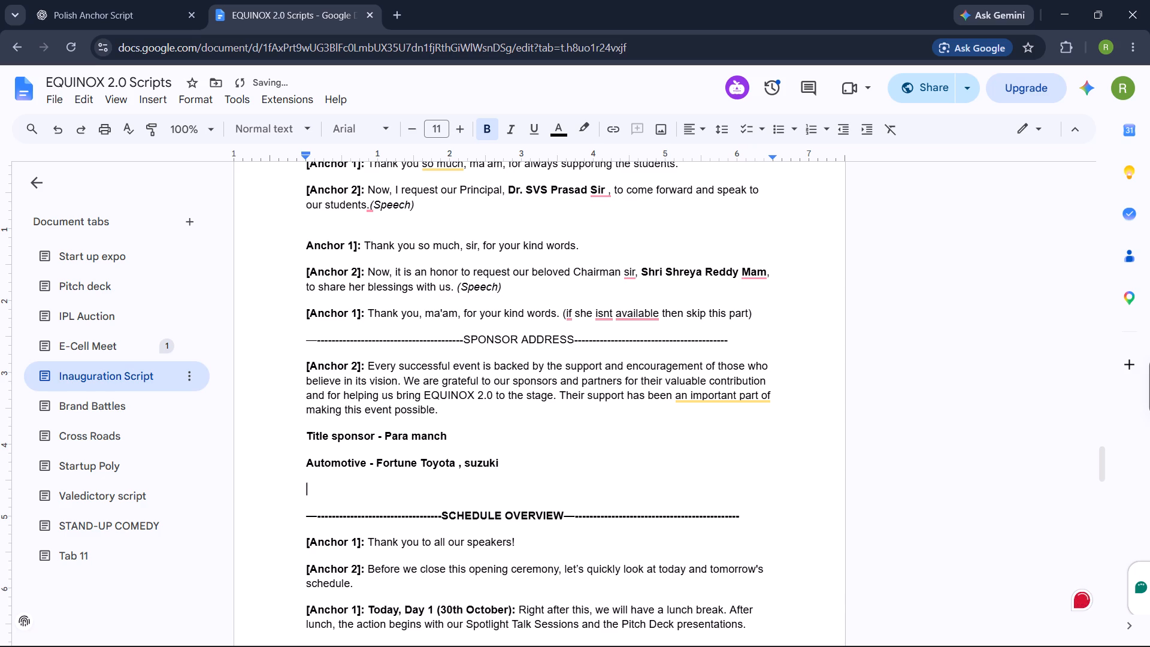
# Join the title sponsor's name into one word so it reads "Paramanch".
pyautogui.click(414, 434)
pyautogui.press('BackSpace')
pyautogui.click(535, 462)
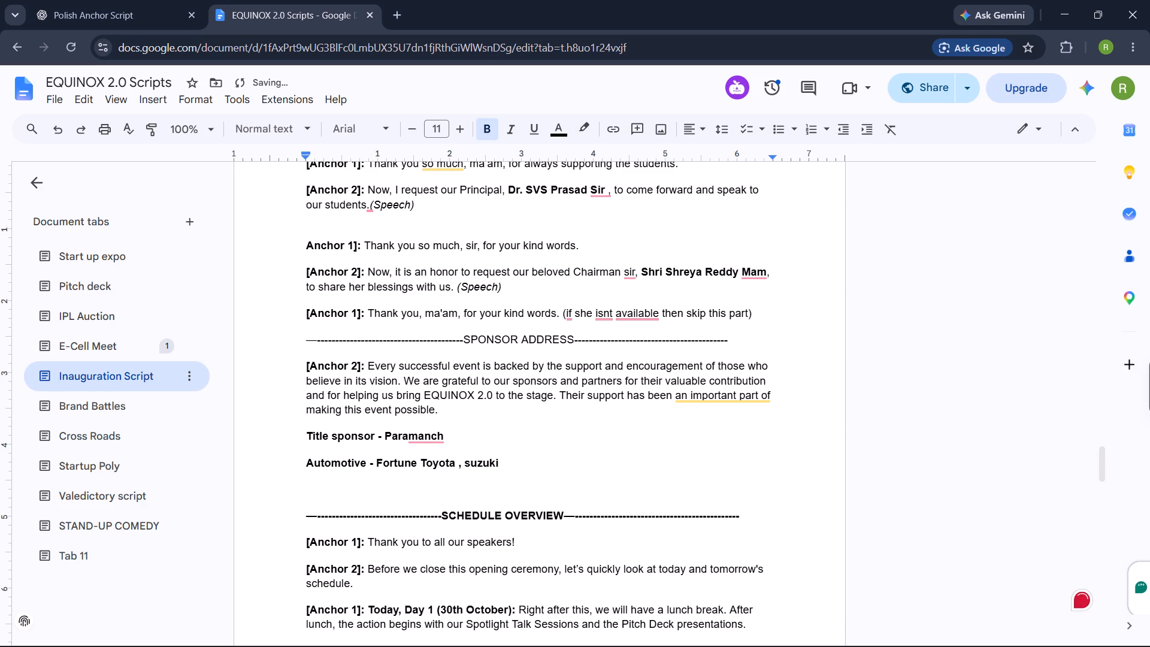
# Read through the Schedule Overview section down to the Spotlight heading.
pyautogui.scroll(-3, 522, 459)
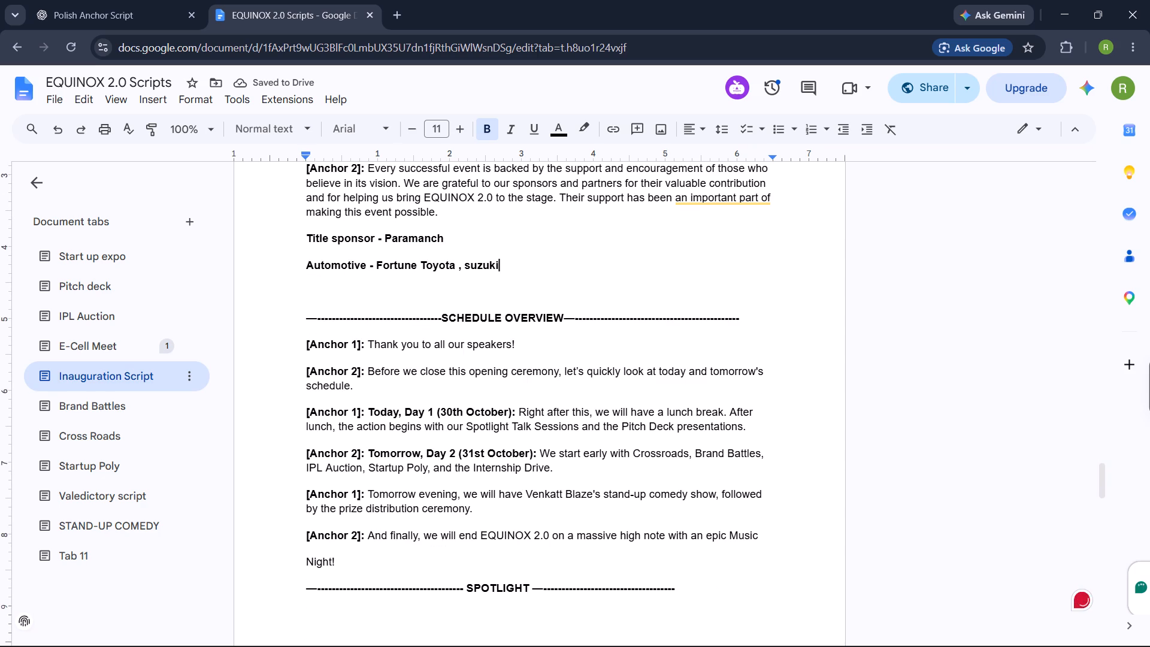
pyautogui.scroll(-2, 522, 459)
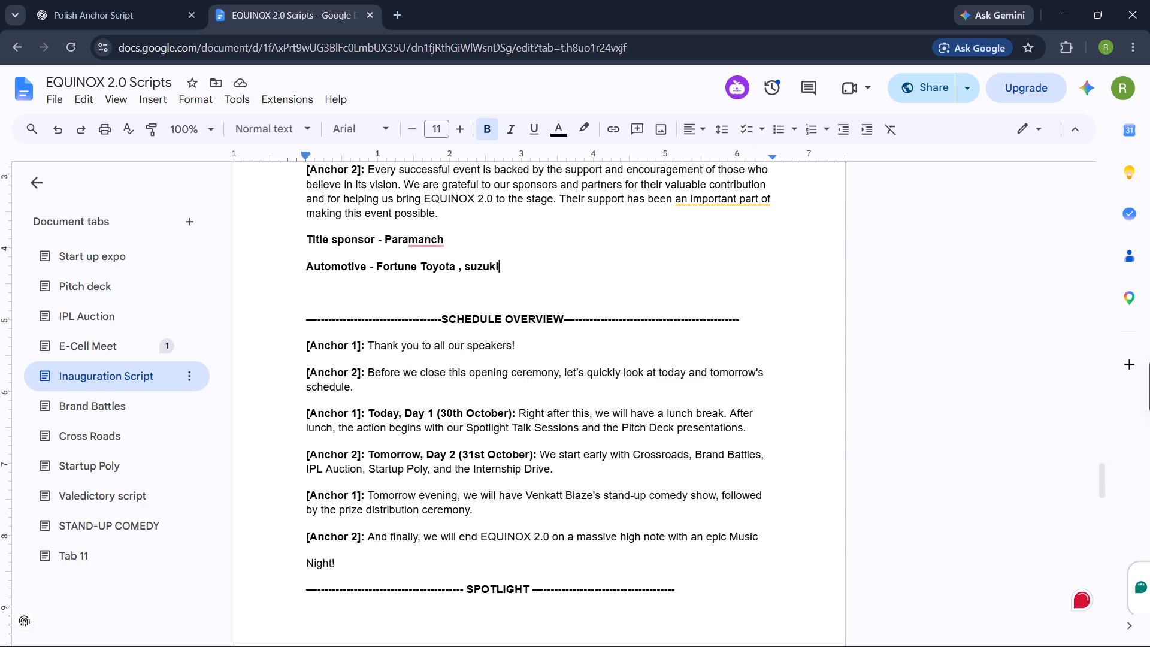
pyautogui.scroll(-7, 522, 459)
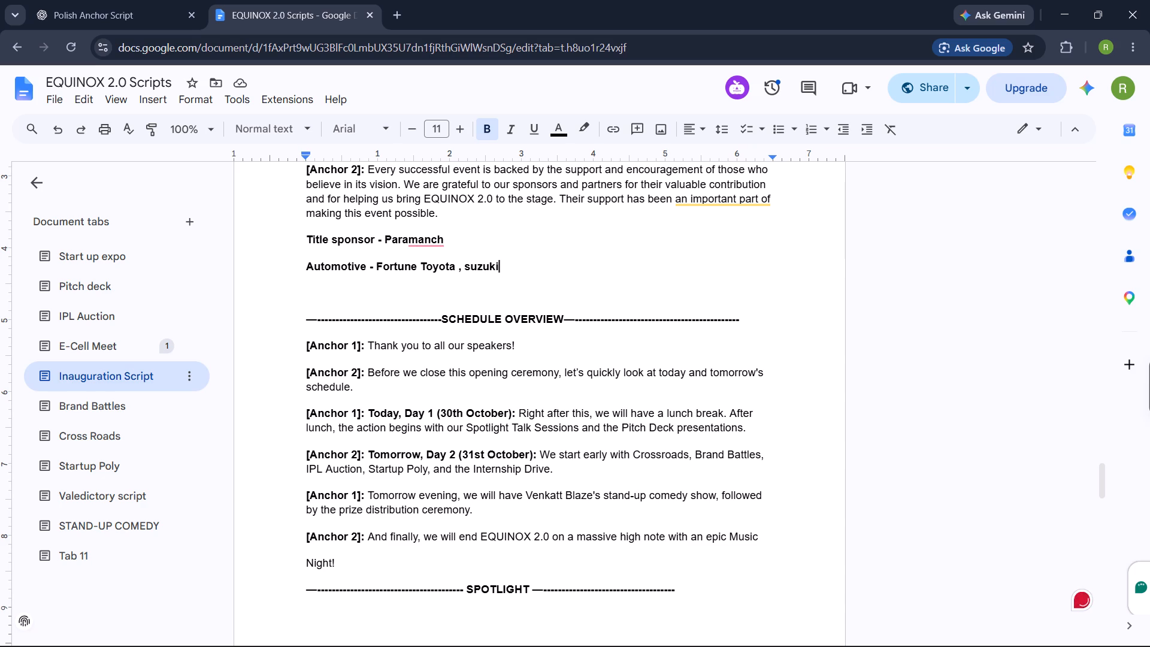
pyautogui.scroll(-2, 522, 459)
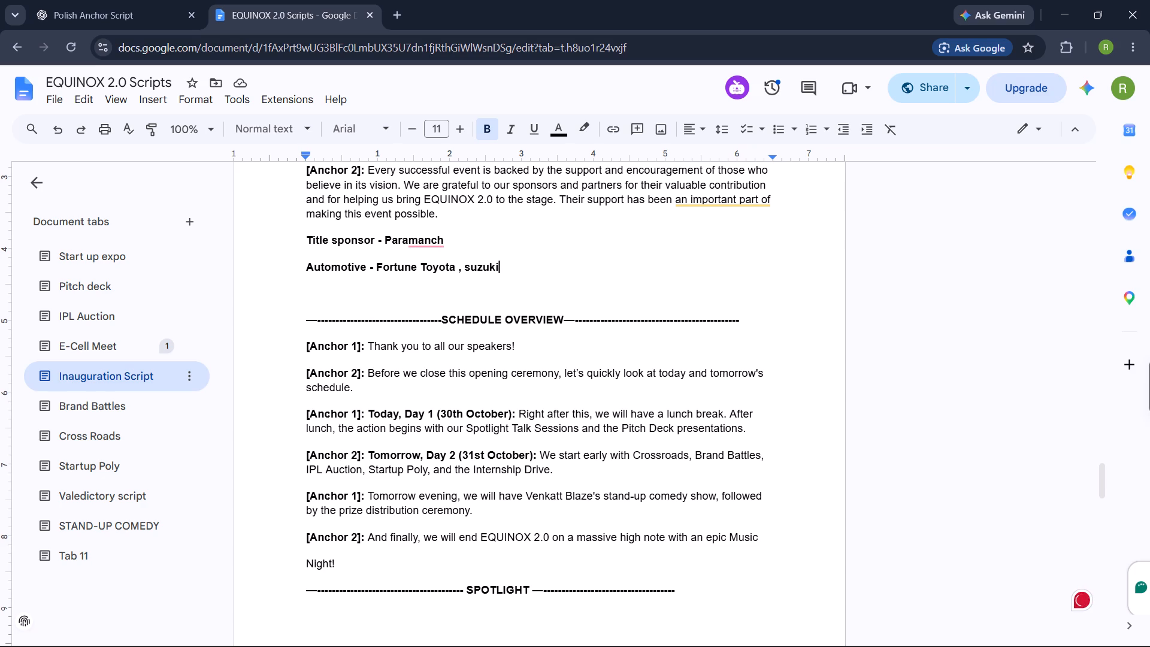
pyautogui.scroll(-1, 522, 459)
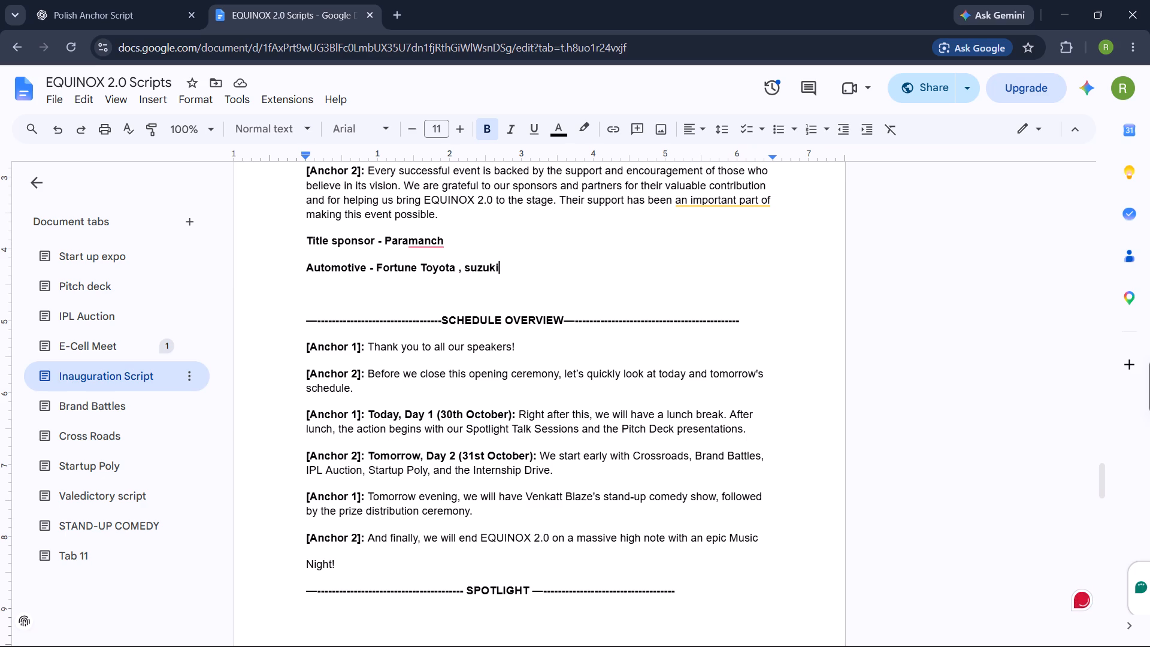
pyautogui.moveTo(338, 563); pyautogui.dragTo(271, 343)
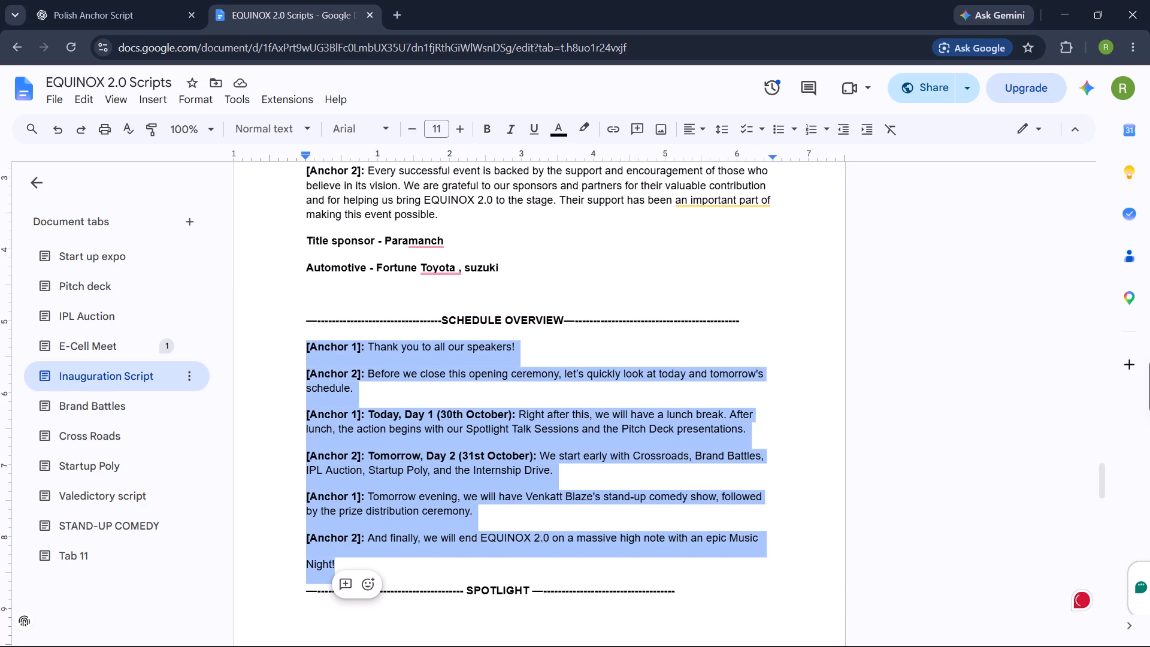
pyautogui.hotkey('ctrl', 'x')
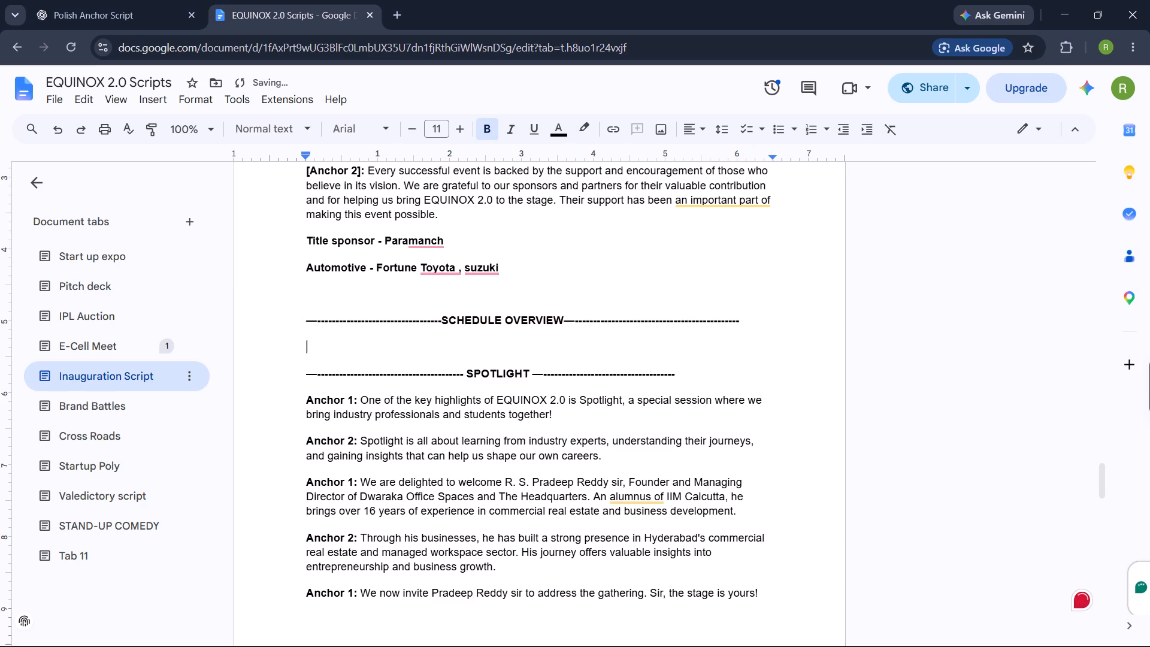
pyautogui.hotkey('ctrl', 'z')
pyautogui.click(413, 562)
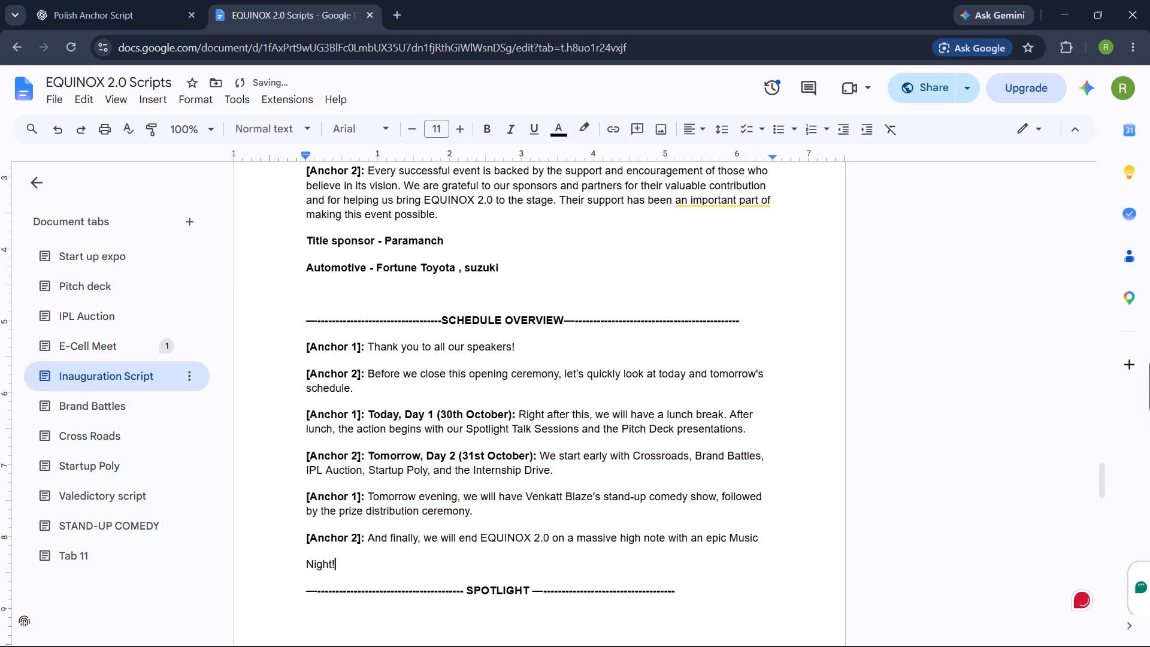
# Move the whole Schedule Overview section, including its heading, to between the end of the Spotlight section and the Vote of Thanks & Closing heading.
pyautogui.moveTo(413, 562); pyautogui.dragTo(285, 323)
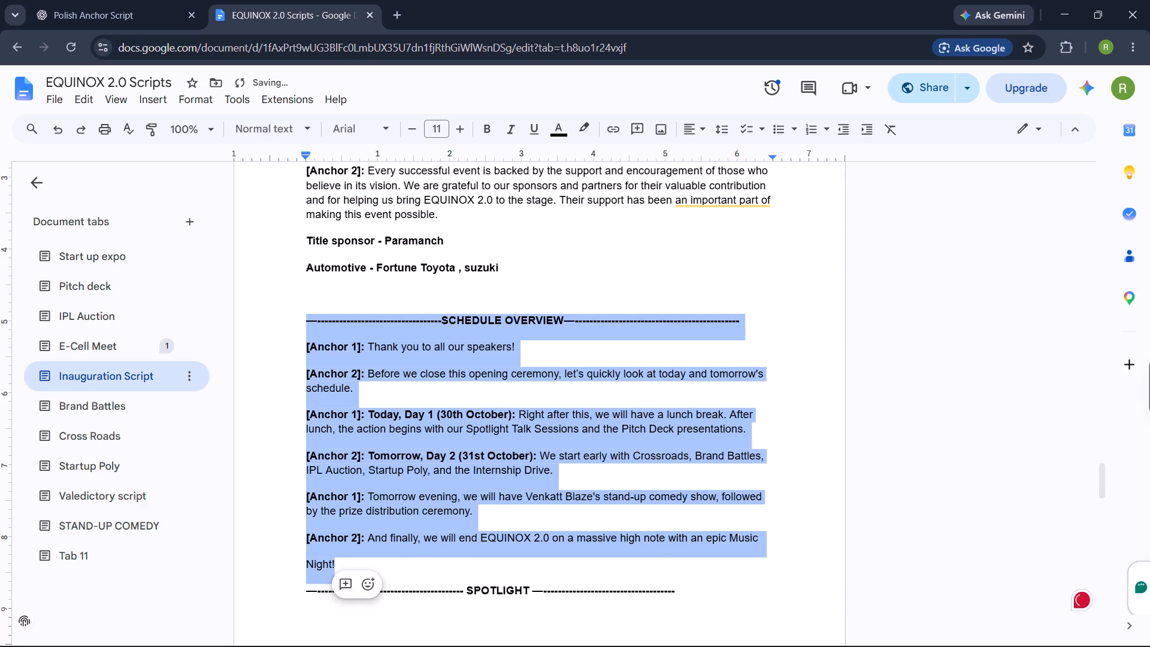
pyautogui.hotkey('ctrl', 'x')
pyautogui.press('BackSpace')
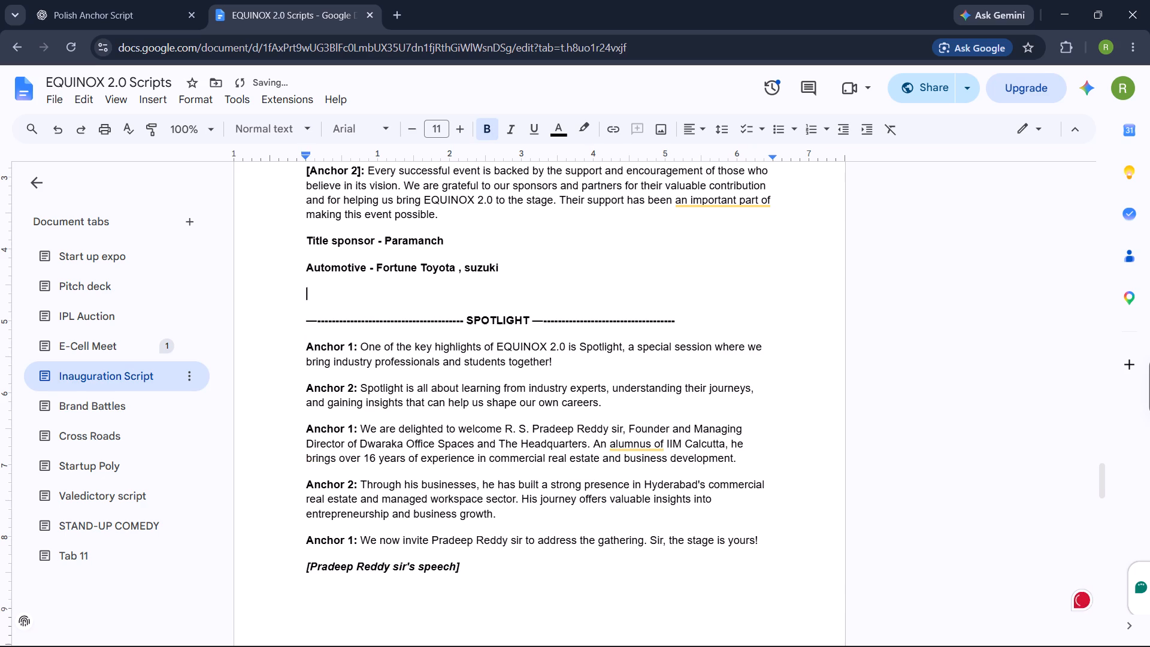
pyautogui.scroll(-5, 480, 486)
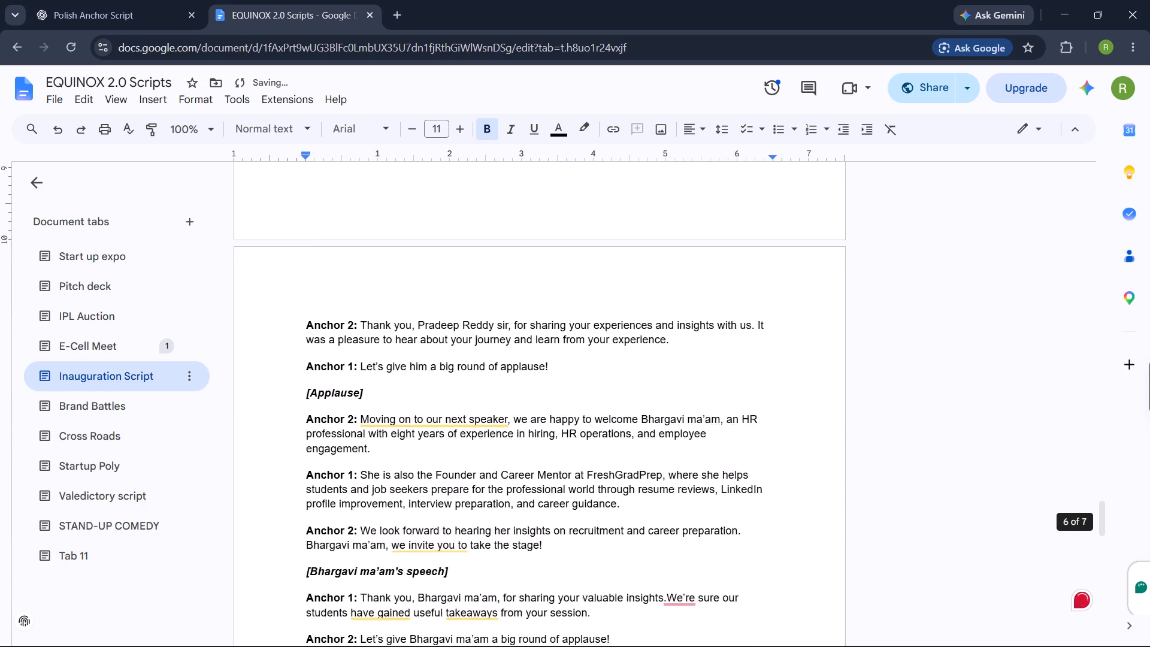
pyautogui.scroll(-3, 480, 486)
pyautogui.scroll(1, 480, 486)
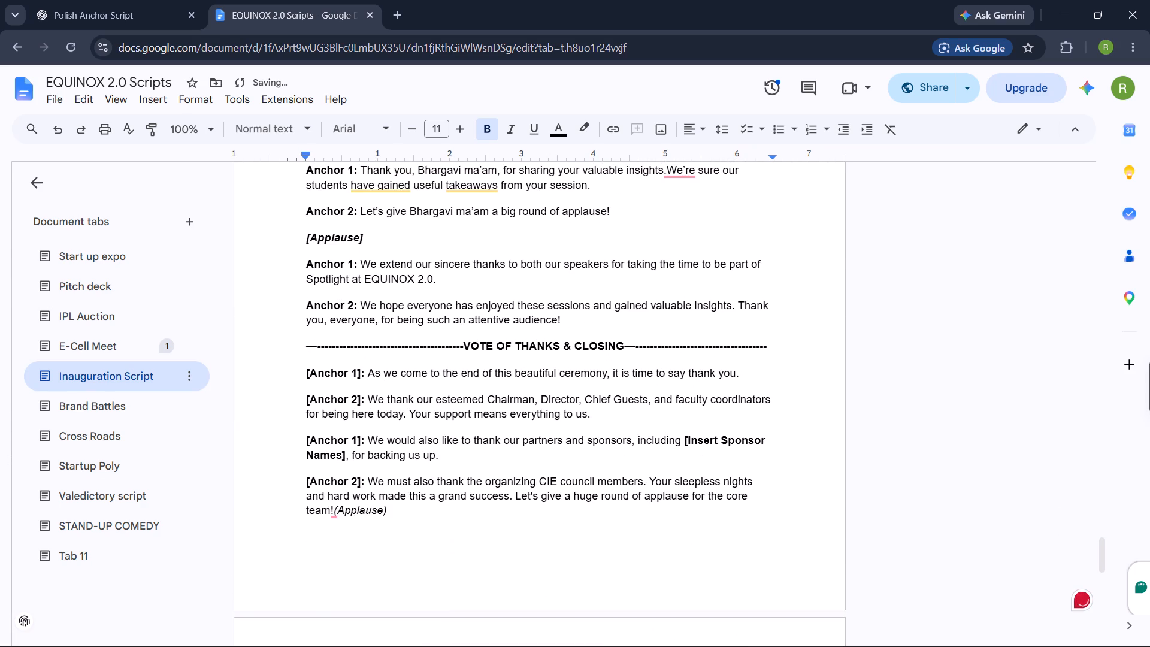
pyautogui.click(610, 319)
pyautogui.press('Return')
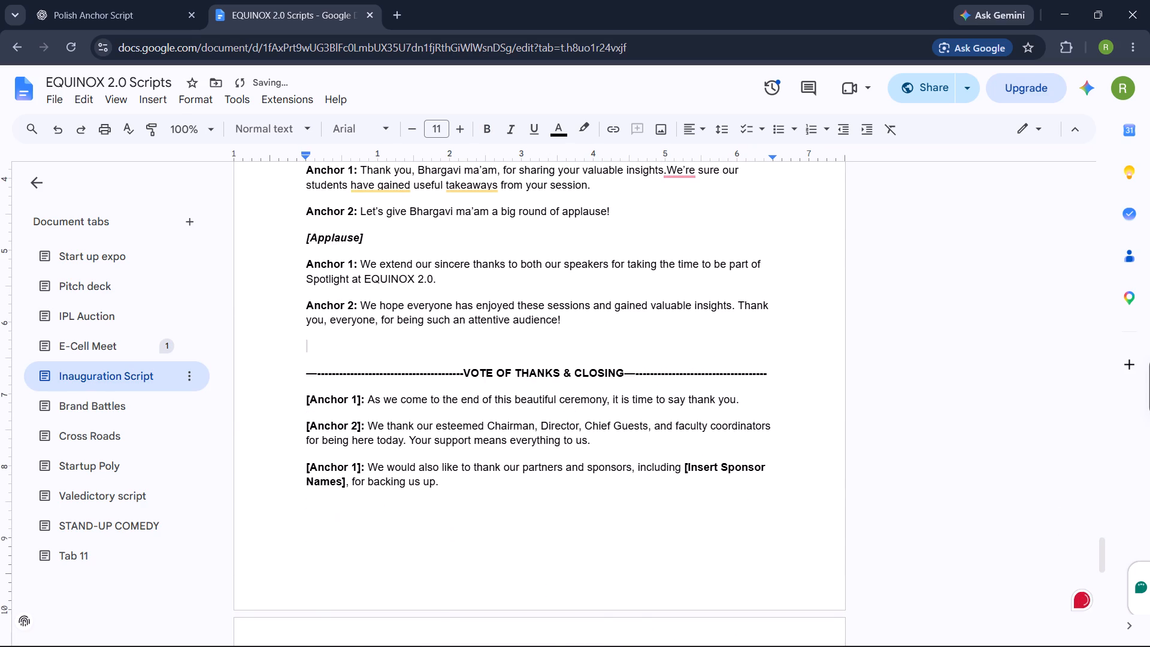
pyautogui.hotkey('ctrl', 'v')
# Review the script's new section order from the Schedule Overview back up through Spotlight to the Sponsor Address.
pyautogui.scroll(1, 537, 328)
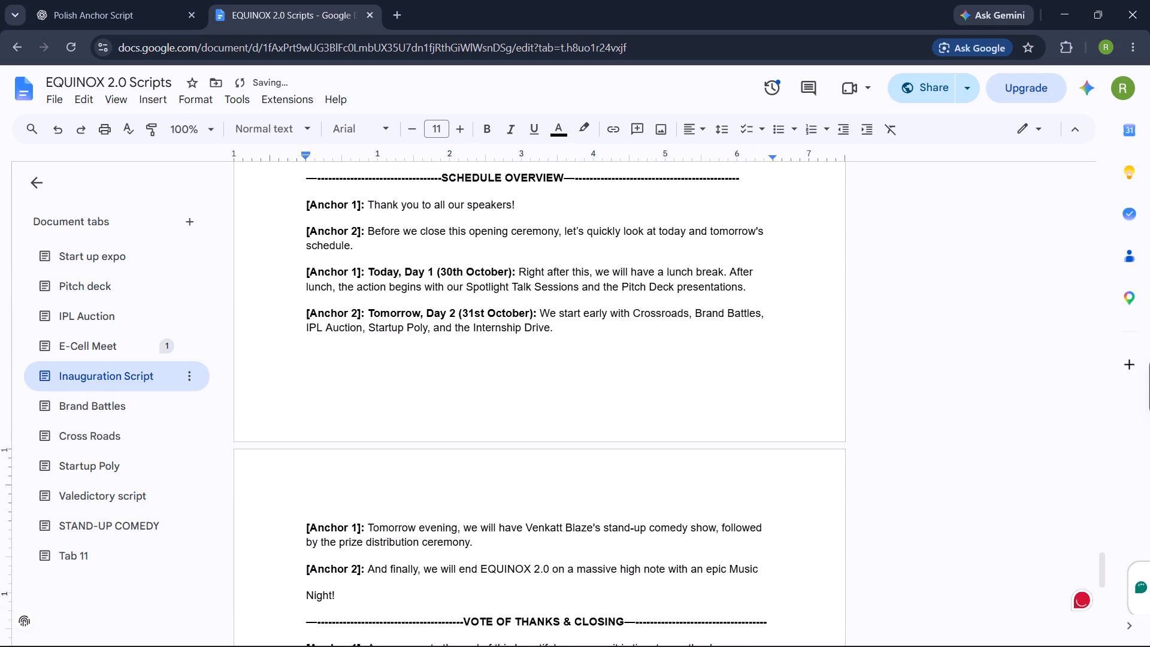
pyautogui.scroll(2, 537, 328)
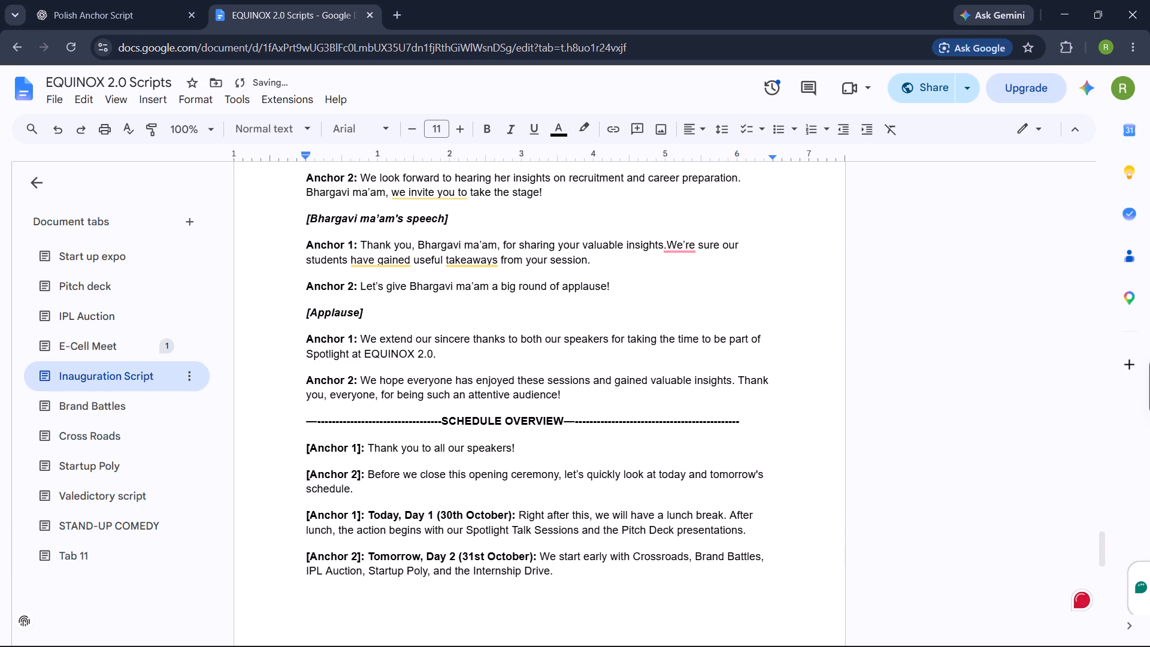
pyautogui.scroll(2, 537, 328)
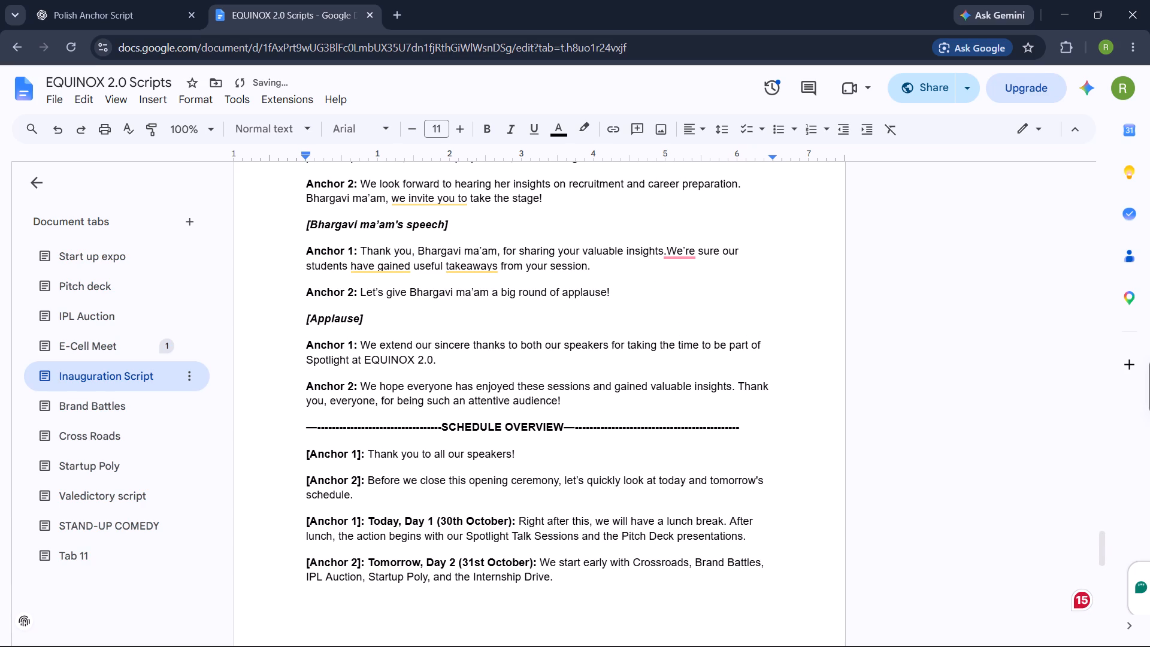
pyautogui.scroll(5, 537, 328)
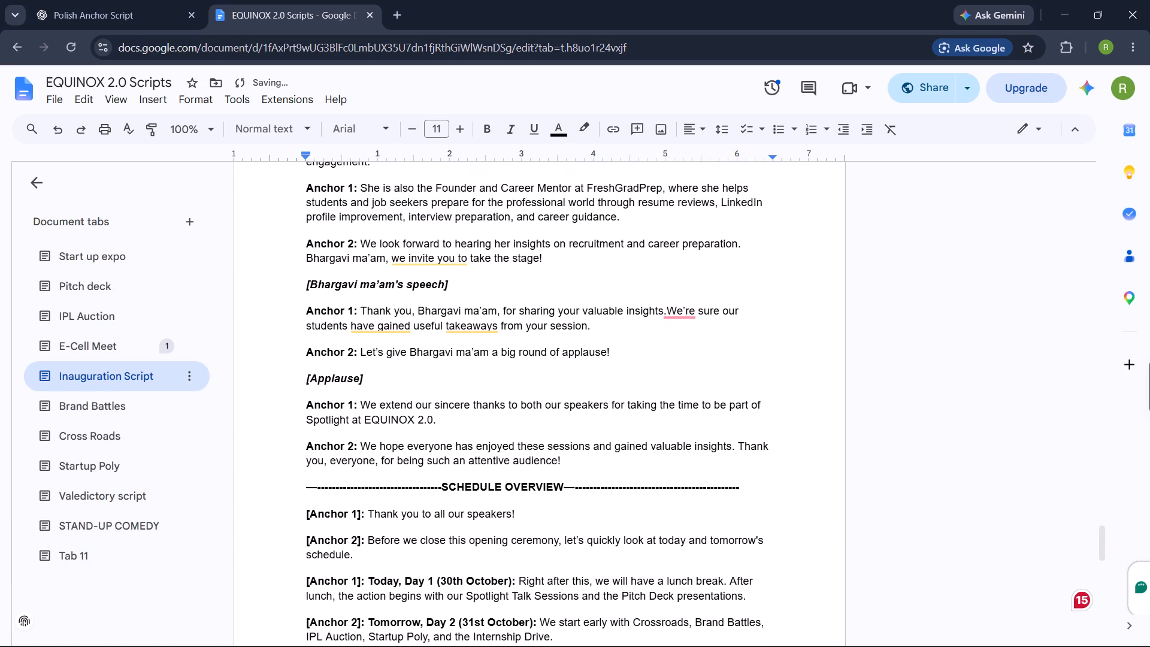
pyautogui.scroll(1, 537, 328)
pyautogui.scroll(-1, 537, 328)
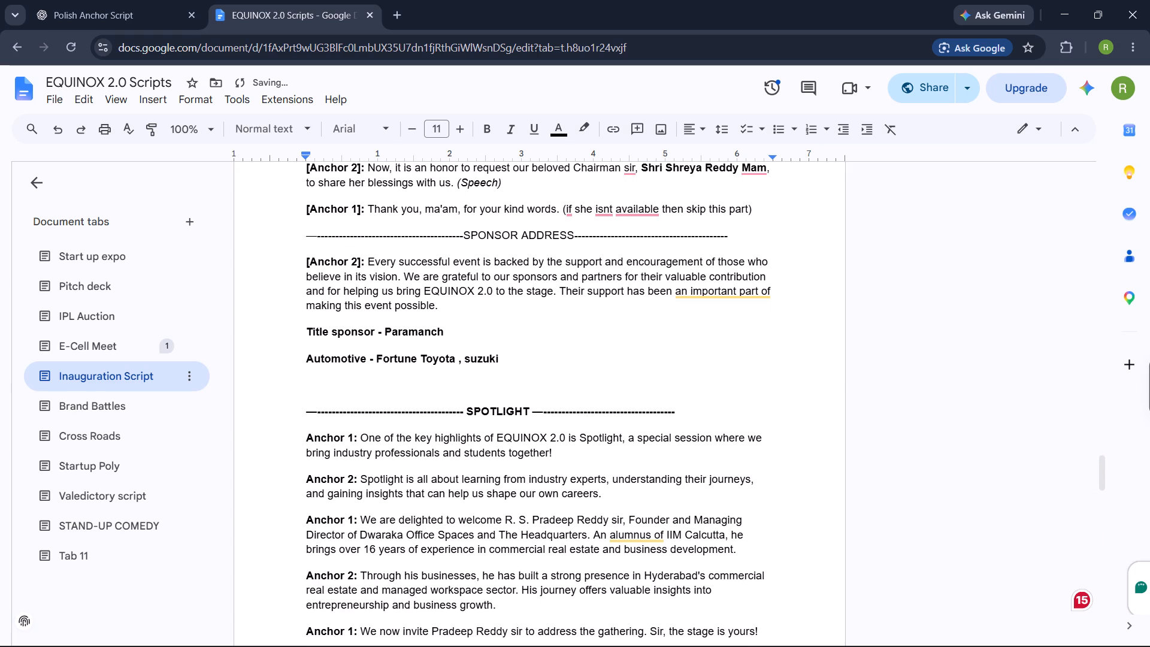
pyautogui.scroll(1, 537, 328)
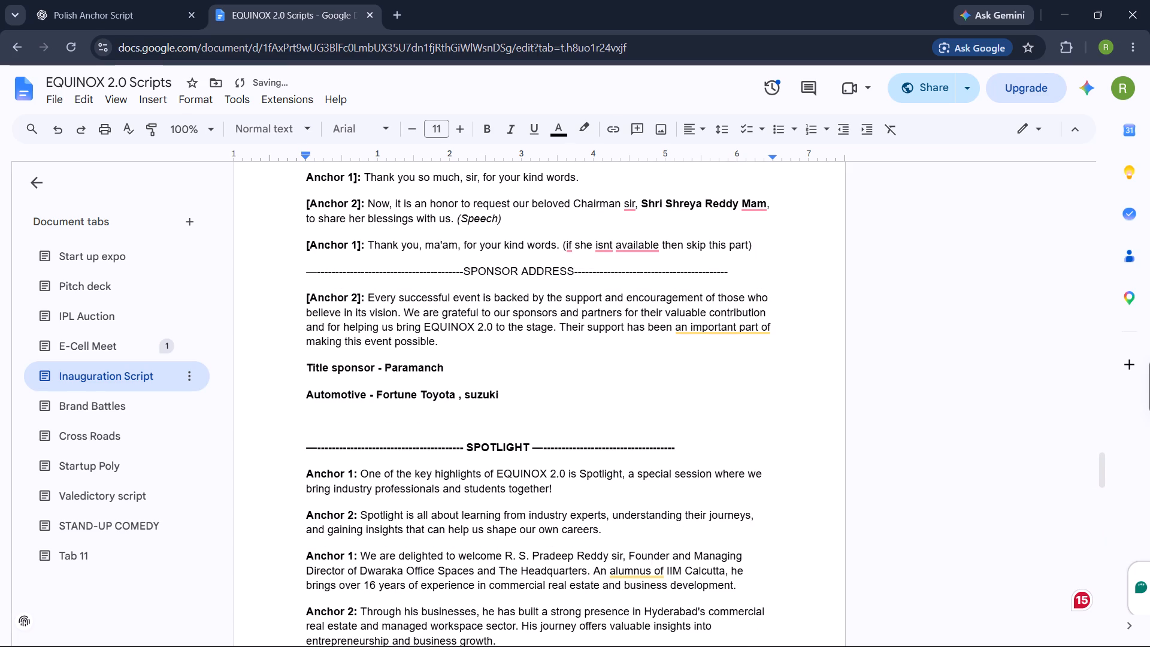
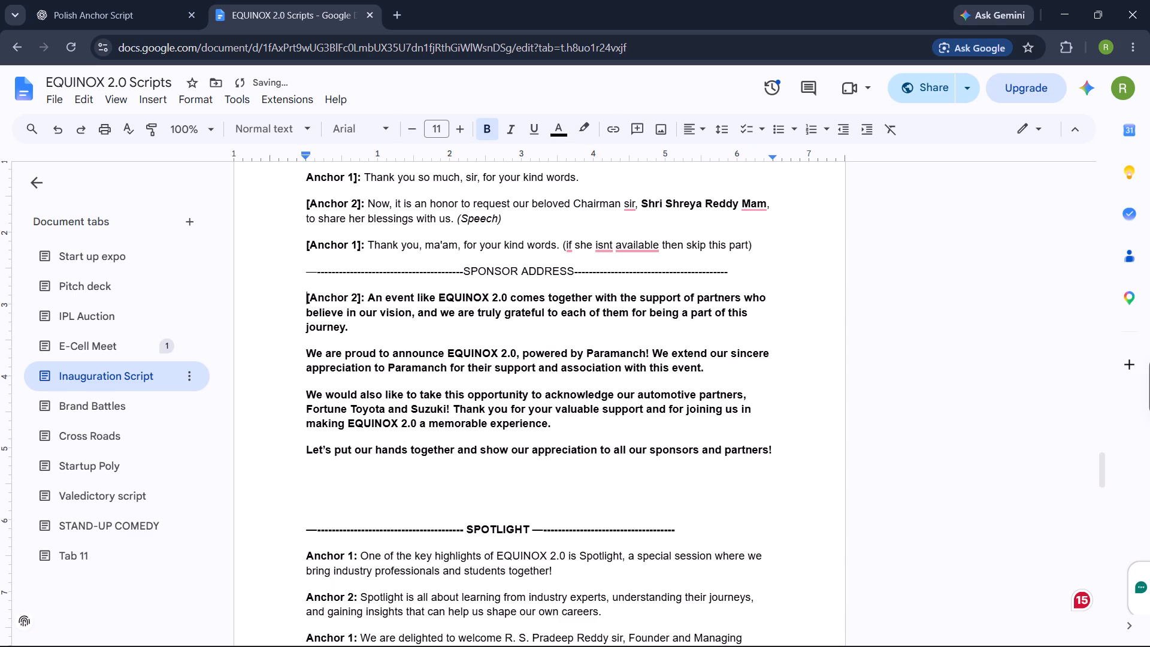
# Remove the bold formatting from the pasted sponsor address, keeping only the "[Anchor 2]:" label bold.
pyautogui.moveTo(776, 451); pyautogui.dragTo(373, 306)
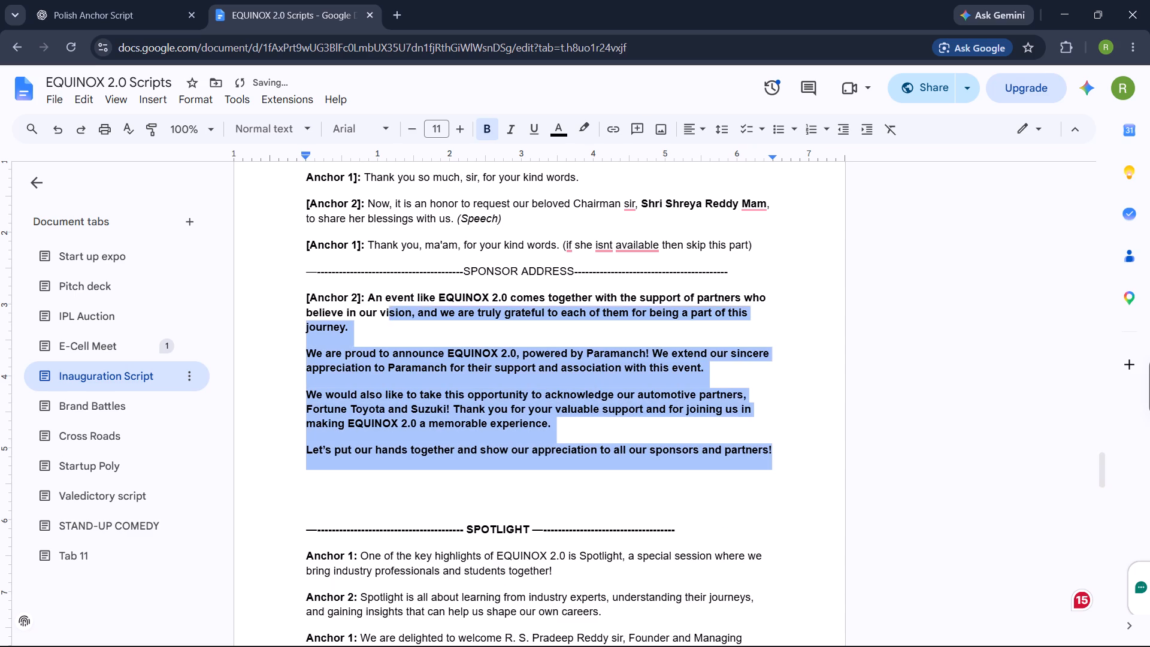
pyautogui.moveTo(373, 306); pyautogui.dragTo(304, 300)
pyautogui.hotkey('ctrl', 'b')
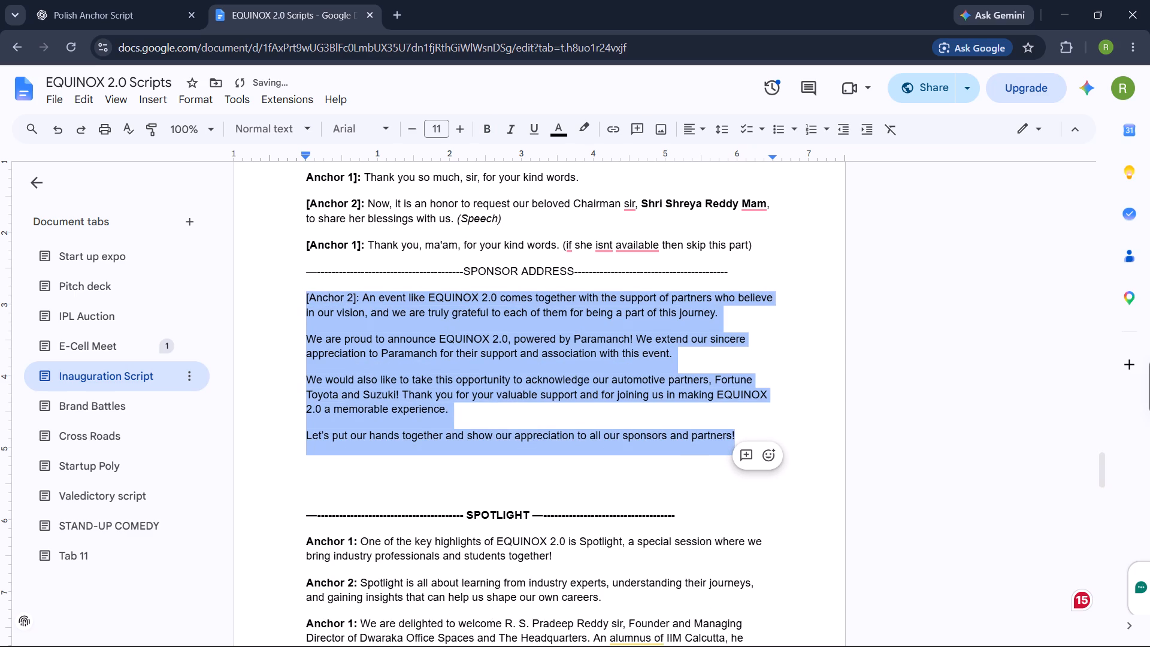
pyautogui.click(355, 303)
pyautogui.click(360, 301)
pyautogui.moveTo(360, 301); pyautogui.dragTo(297, 300)
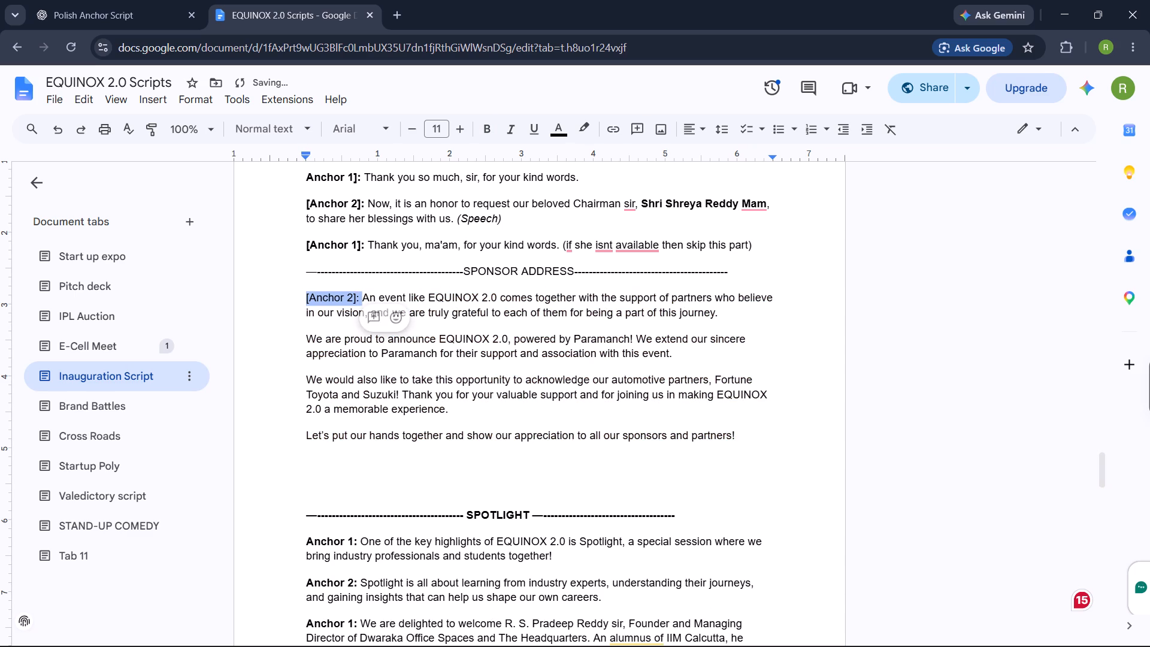
pyautogui.moveTo(297, 300); pyautogui.dragTo(295, 300)
pyautogui.hotkey('ctrl', 'b')
pyautogui.click(507, 388)
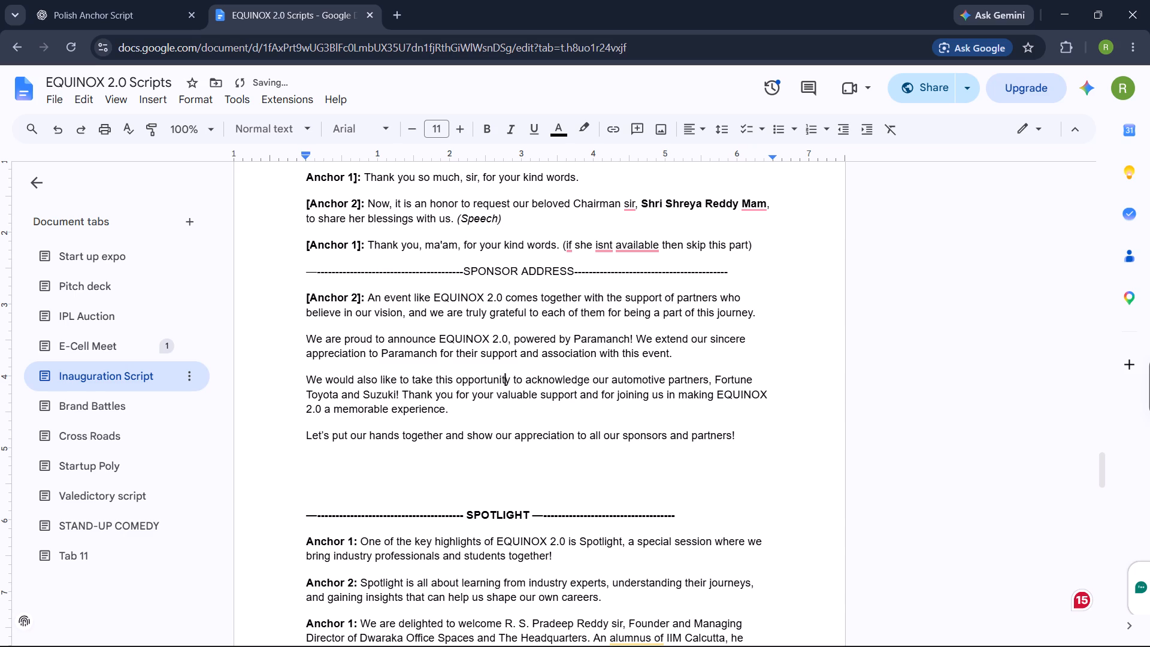
# Review the script from the guest invitations through Welcoming the Title Sponsor and Lamp Lighting to the new Sponsor Address.
pyautogui.scroll(-1, 379, 497)
pyautogui.click(341, 431)
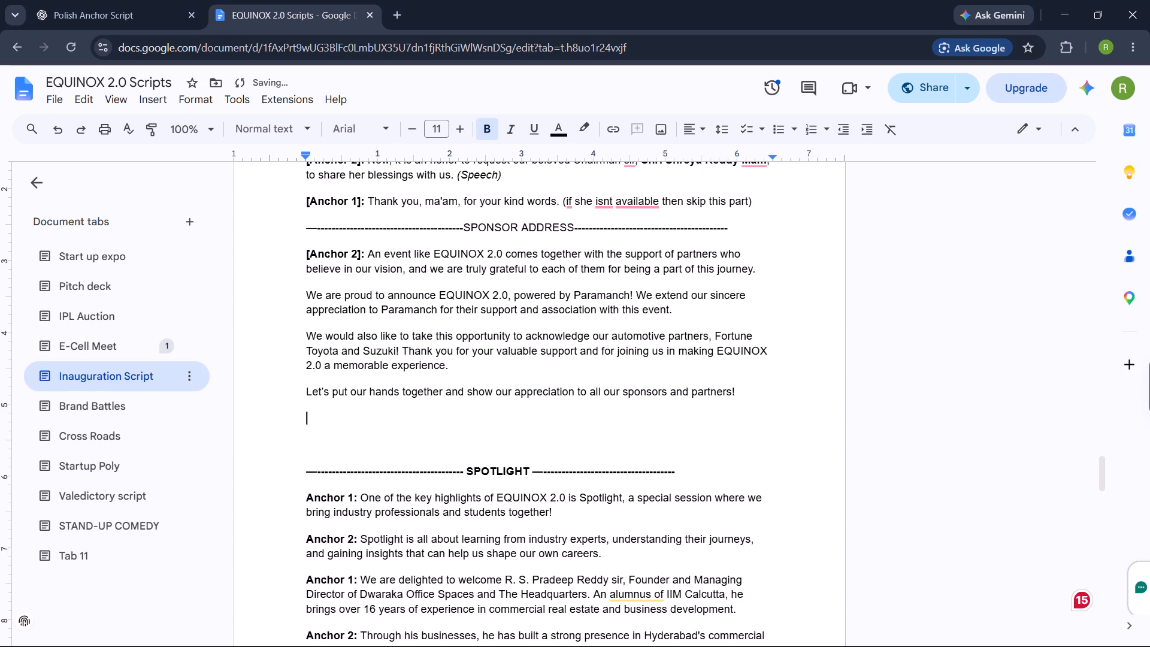
pyautogui.scroll(13, 341, 431)
pyautogui.scroll(-3, 341, 431)
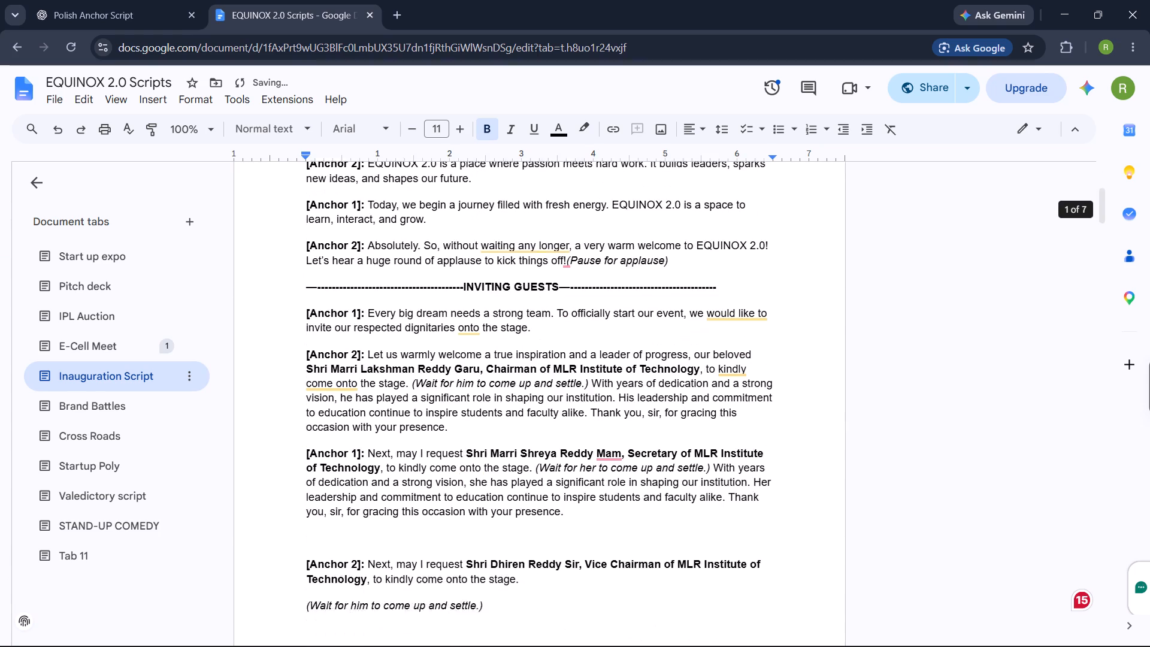
pyautogui.scroll(-8, 341, 431)
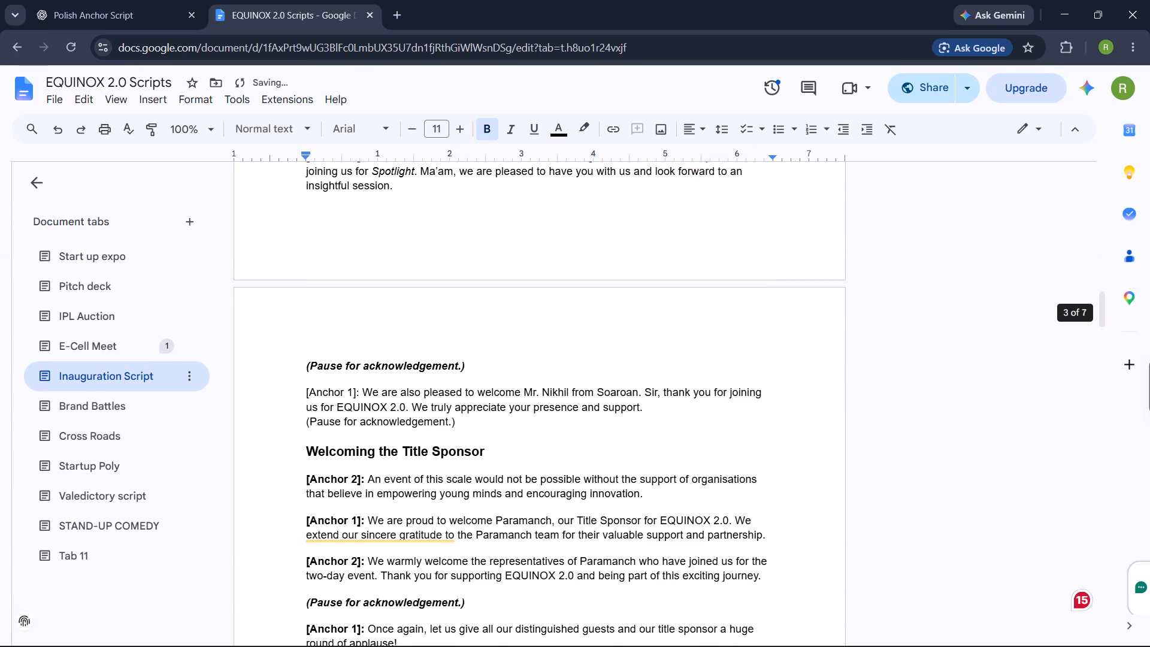
pyautogui.scroll(-4, 341, 431)
pyautogui.scroll(2, 341, 431)
pyautogui.scroll(-1, 341, 431)
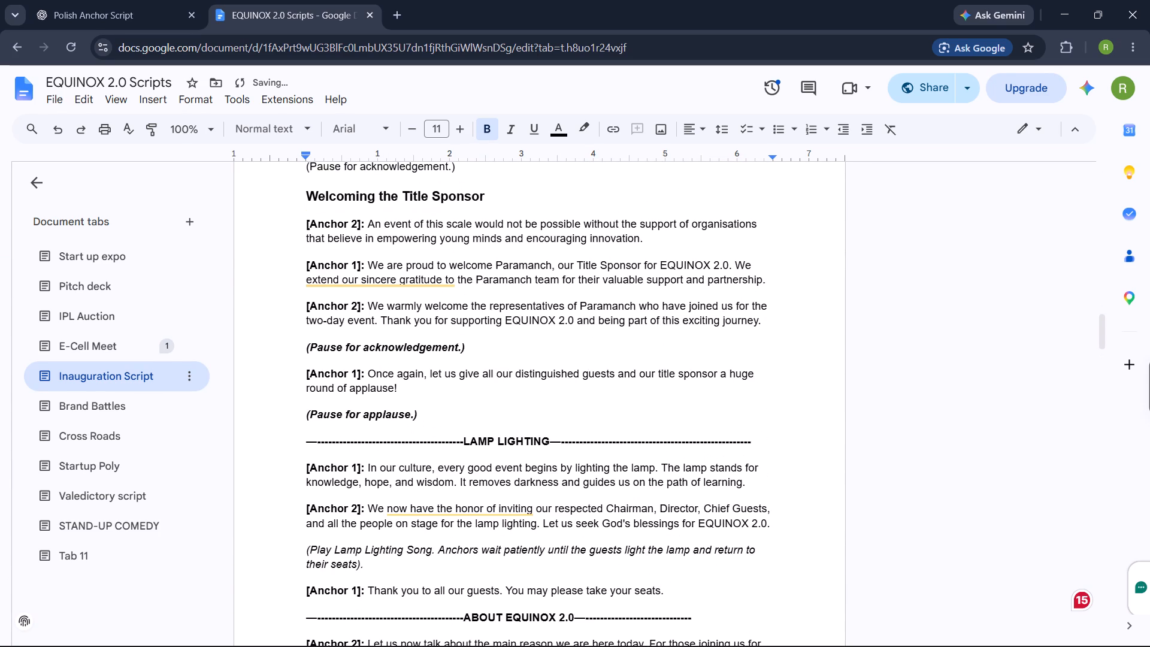
pyautogui.scroll(-1, 341, 431)
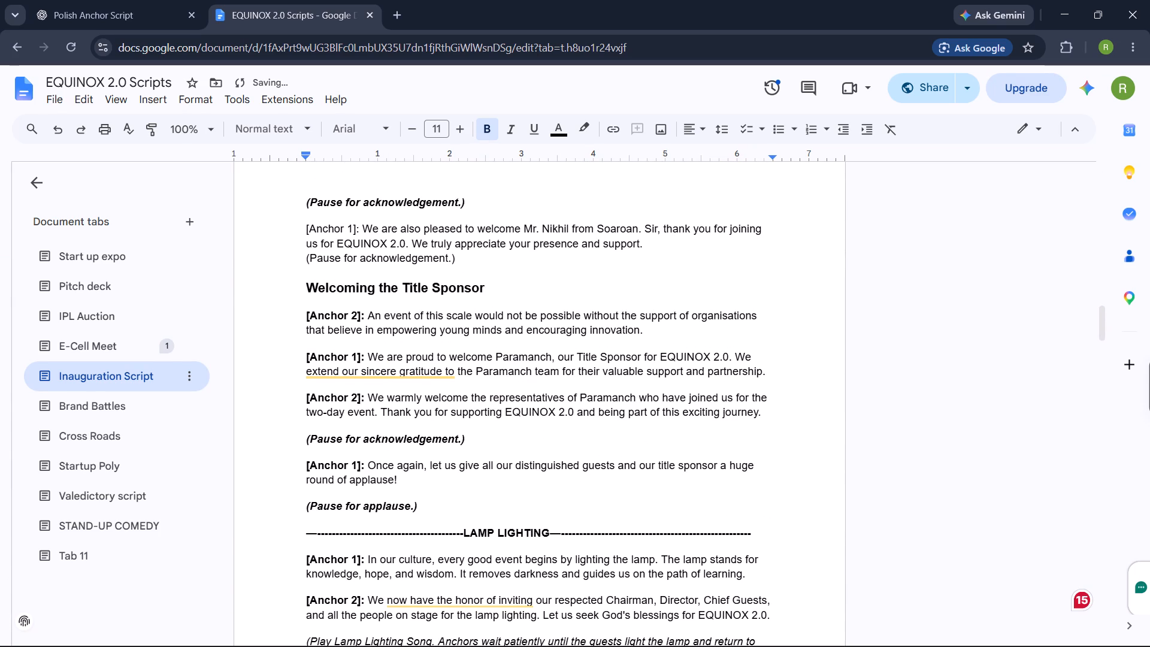
pyautogui.scroll(-1, 341, 431)
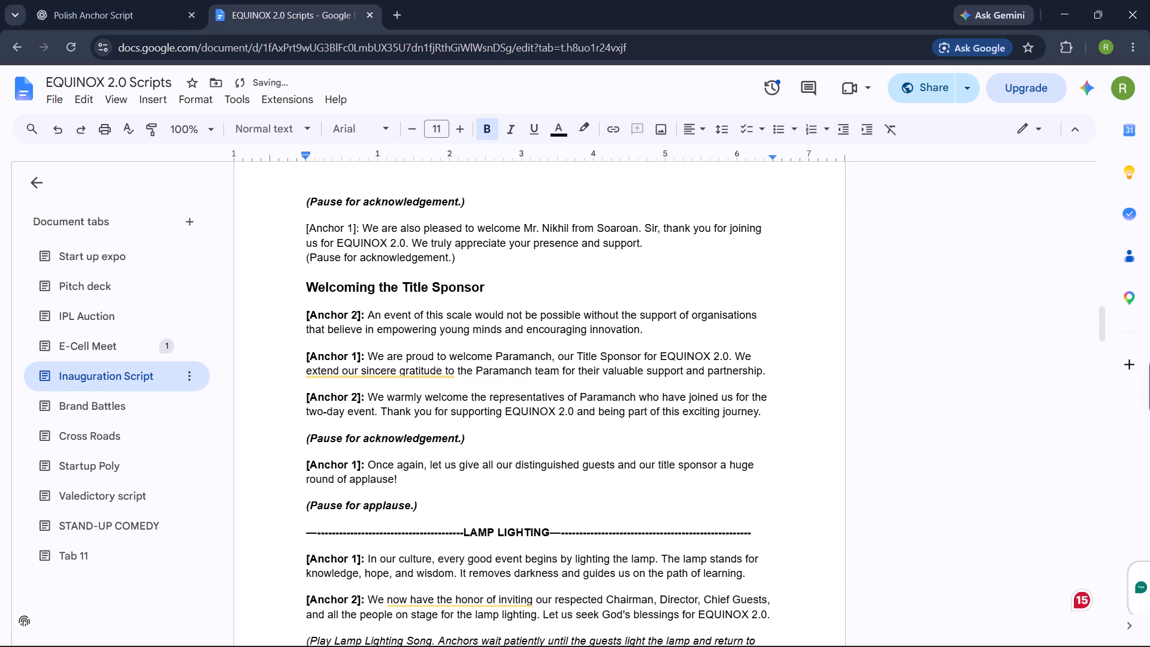
pyautogui.scroll(-5, 341, 431)
pyautogui.hotkey('alt', 'Tab')
pyautogui.hotkey('alt', 'Tab')
pyautogui.scroll(4, 341, 431)
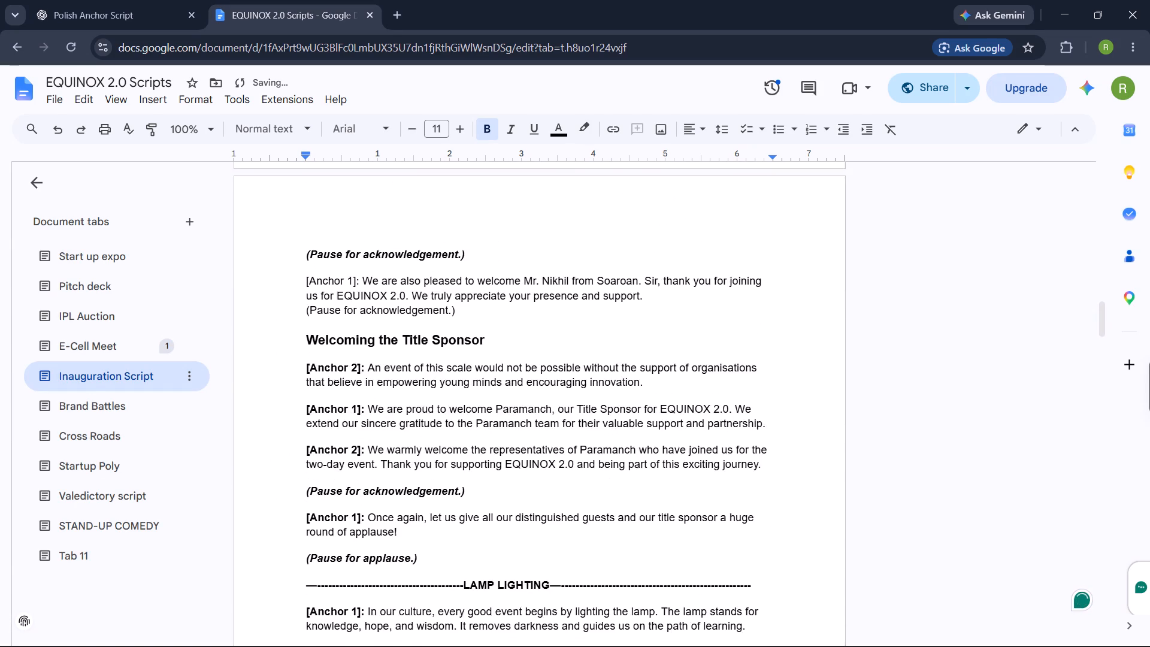
pyautogui.scroll(-6, 341, 431)
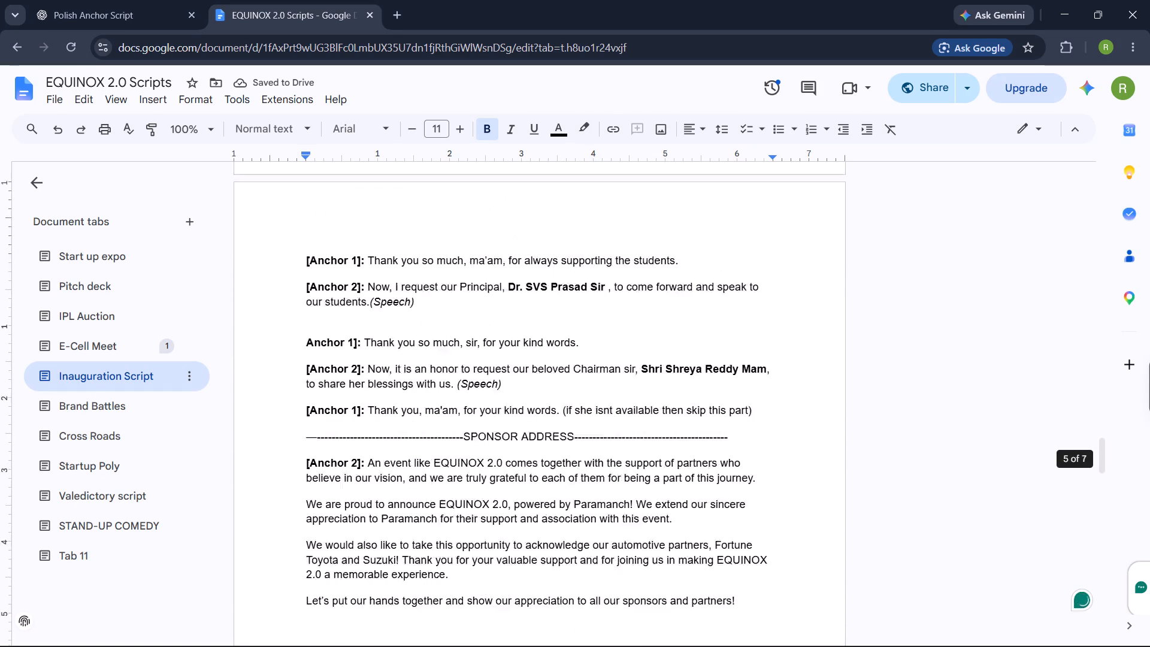
pyautogui.scroll(-3, 341, 431)
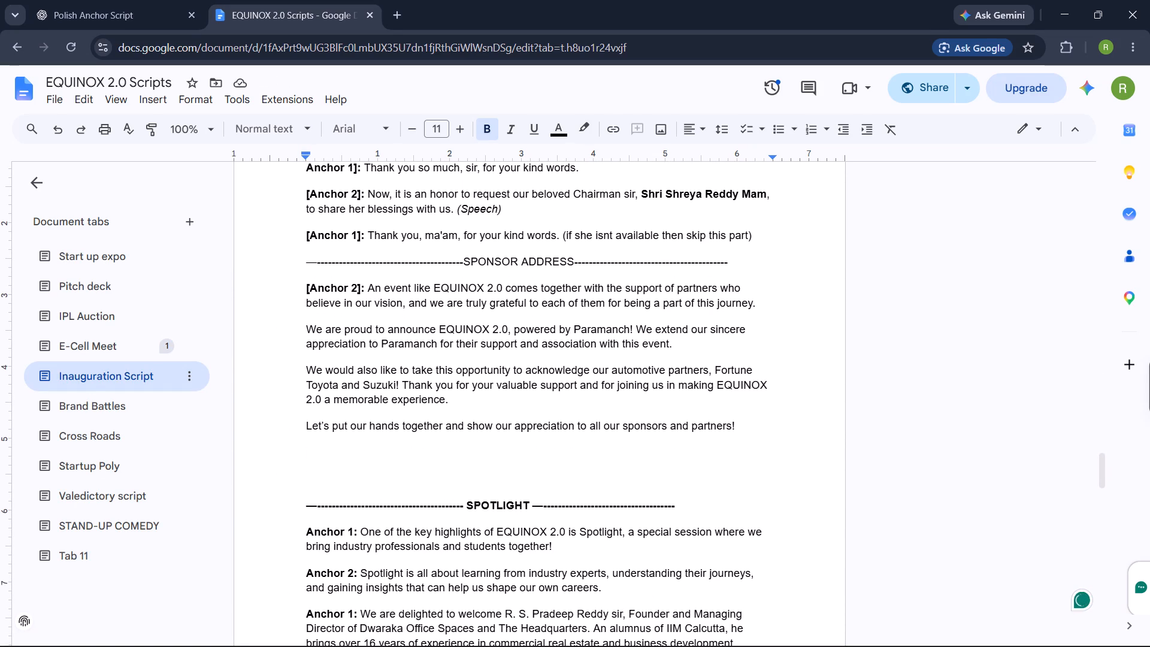
# Copy the Sponsor Address text from "We are proud to announce EQUINOX 2.0" through the closing applause line.
pyautogui.moveTo(745, 425); pyautogui.dragTo(295, 277)
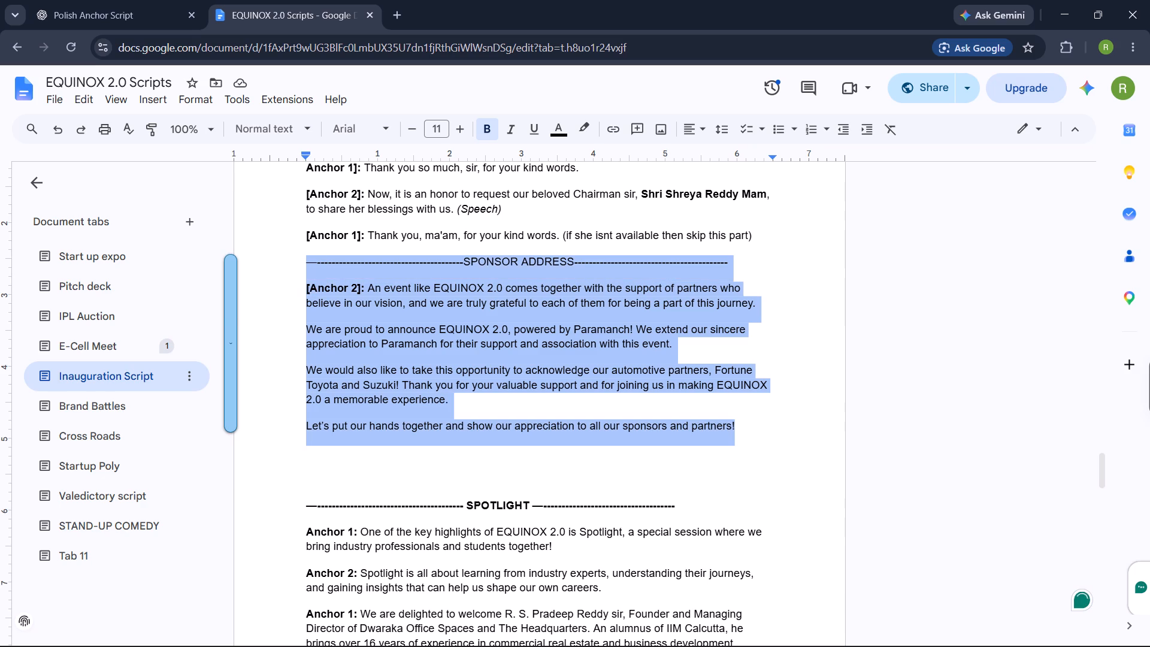
pyautogui.moveTo(295, 277); pyautogui.dragTo(299, 279)
pyautogui.moveTo(299, 279); pyautogui.dragTo(305, 328)
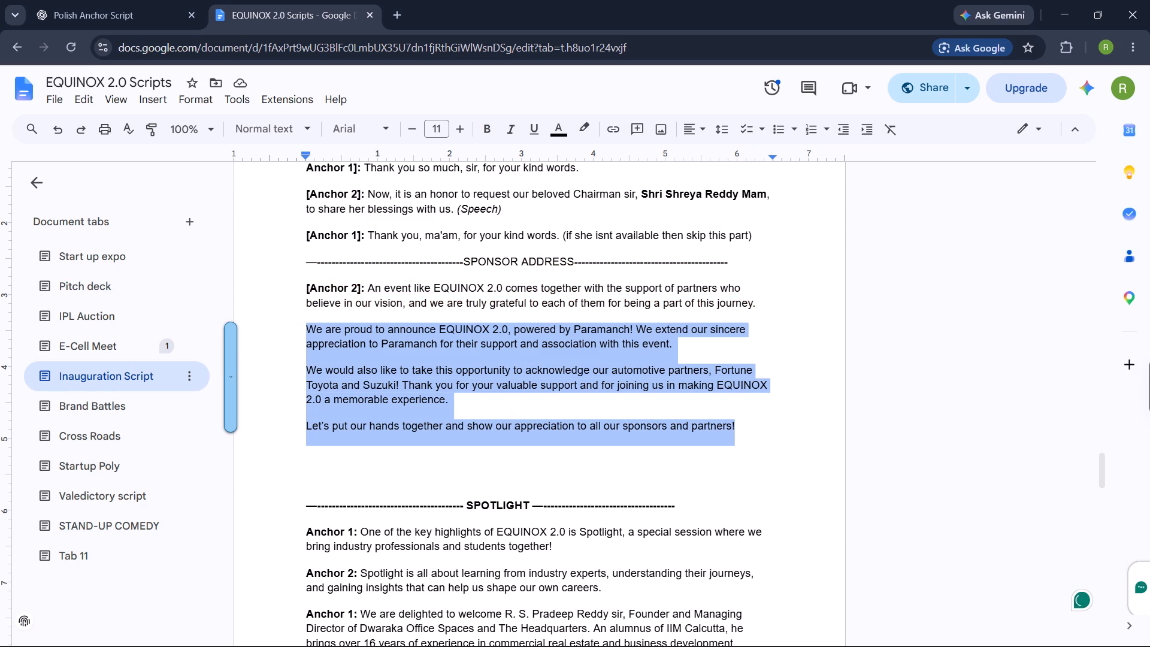
pyautogui.hotkey('ctrl', 'c')
# Delete the whole Sponsor Address section, including its heading, all its paragraphs and the extra blank lines before SPOTLIGHT.
pyautogui.moveTo(756, 300); pyautogui.dragTo(294, 272)
pyautogui.press('BackSpace')
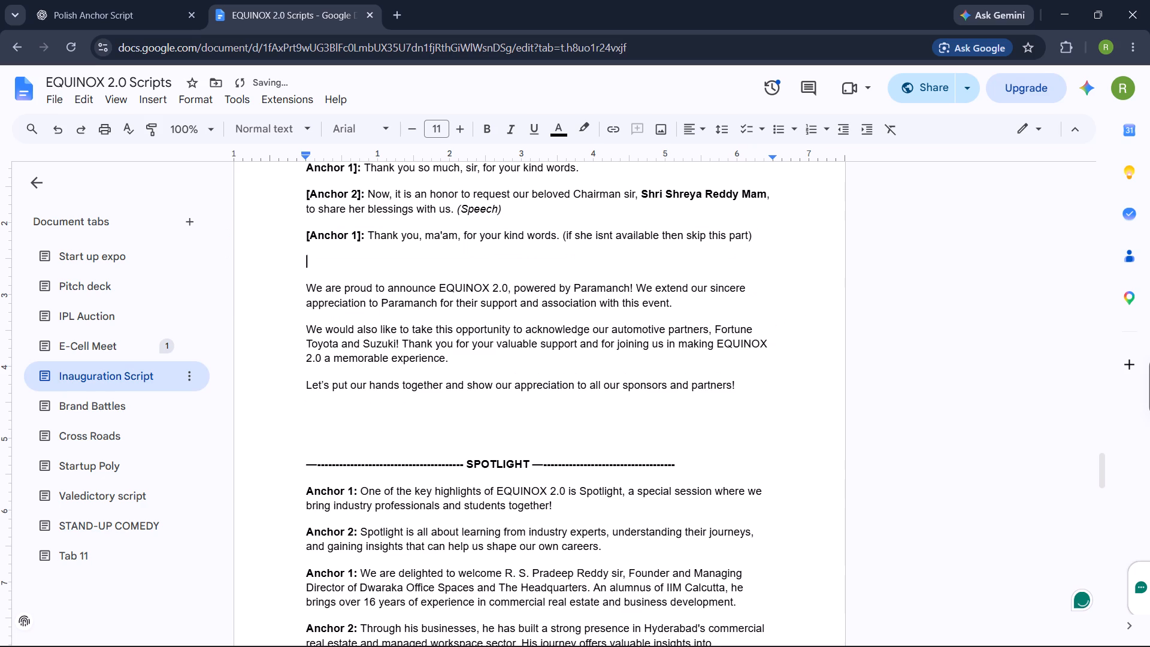
pyautogui.moveTo(743, 387); pyautogui.dragTo(279, 285)
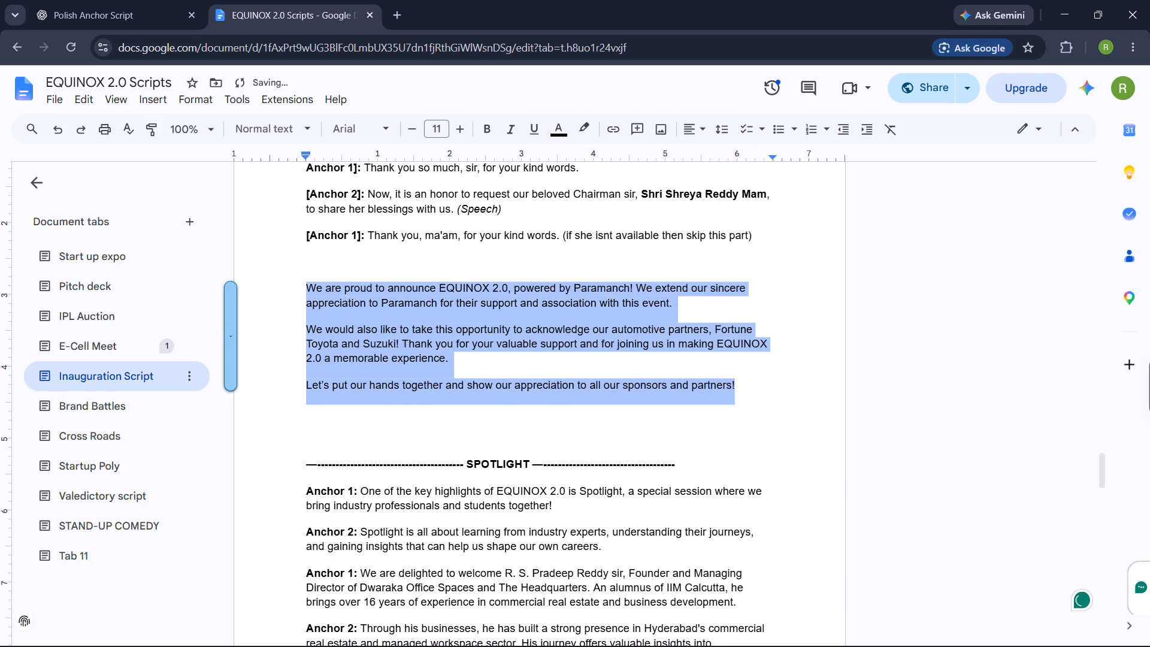
pyautogui.moveTo(279, 285); pyautogui.dragTo(273, 283)
pyautogui.press('BackSpace')
pyautogui.press('BackSpace')
pyautogui.press('Down')
pyautogui.press('BackSpace')
pyautogui.press('BackSpace')
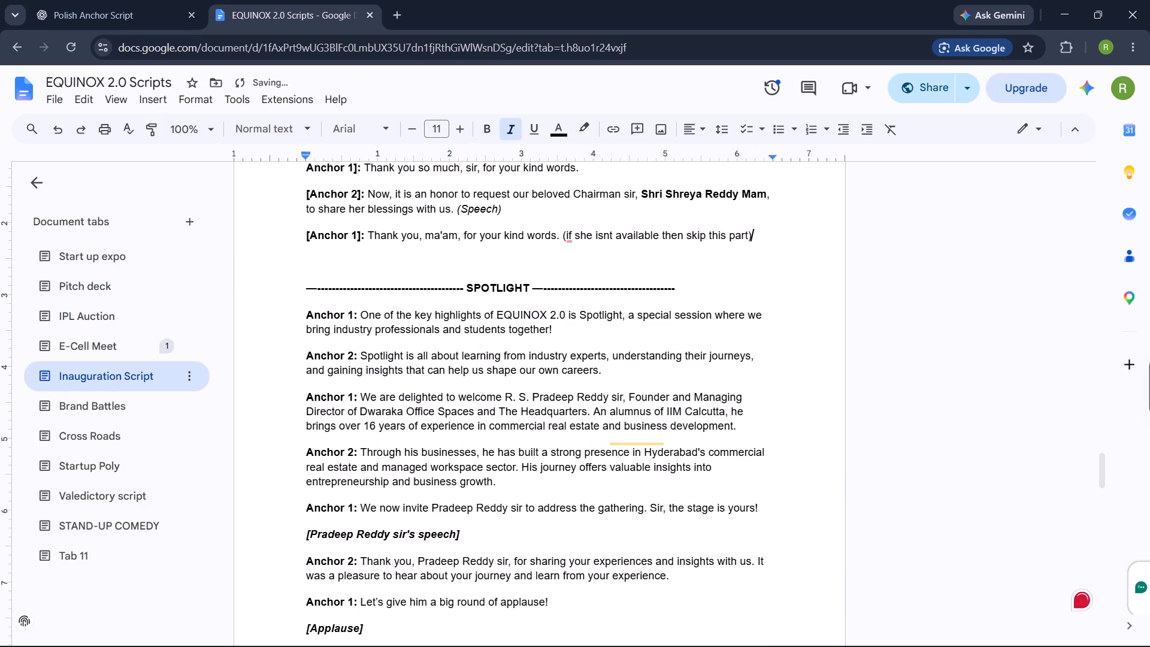
pyautogui.press('Down')
# Review the script from SPOTLIGHT back through Speeches and About EQUINOX 2.0 to the Welcoming the Title Sponsor section.
pyautogui.scroll(2, 273, 283)
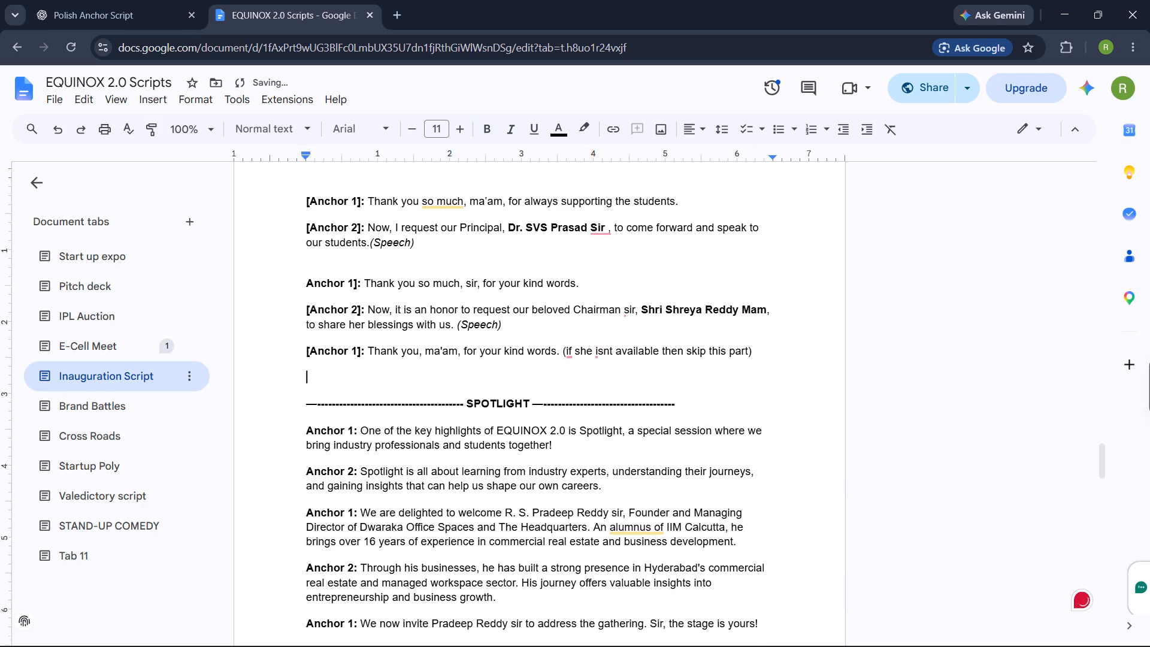
pyautogui.scroll(3, 273, 283)
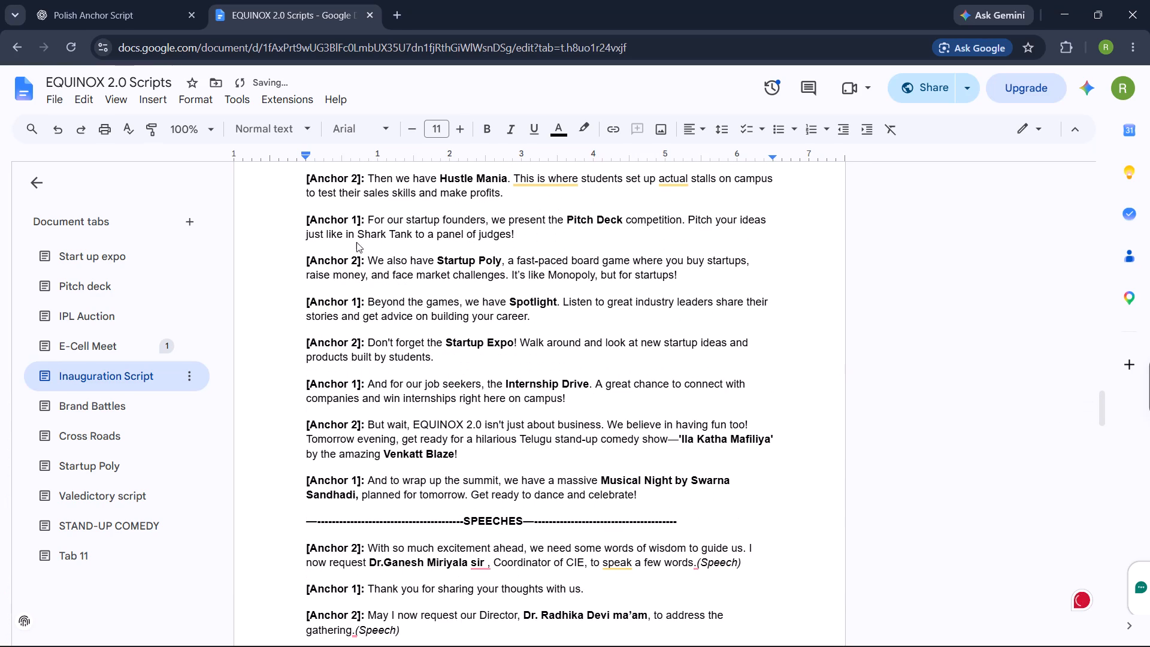
pyautogui.scroll(4, 394, 360)
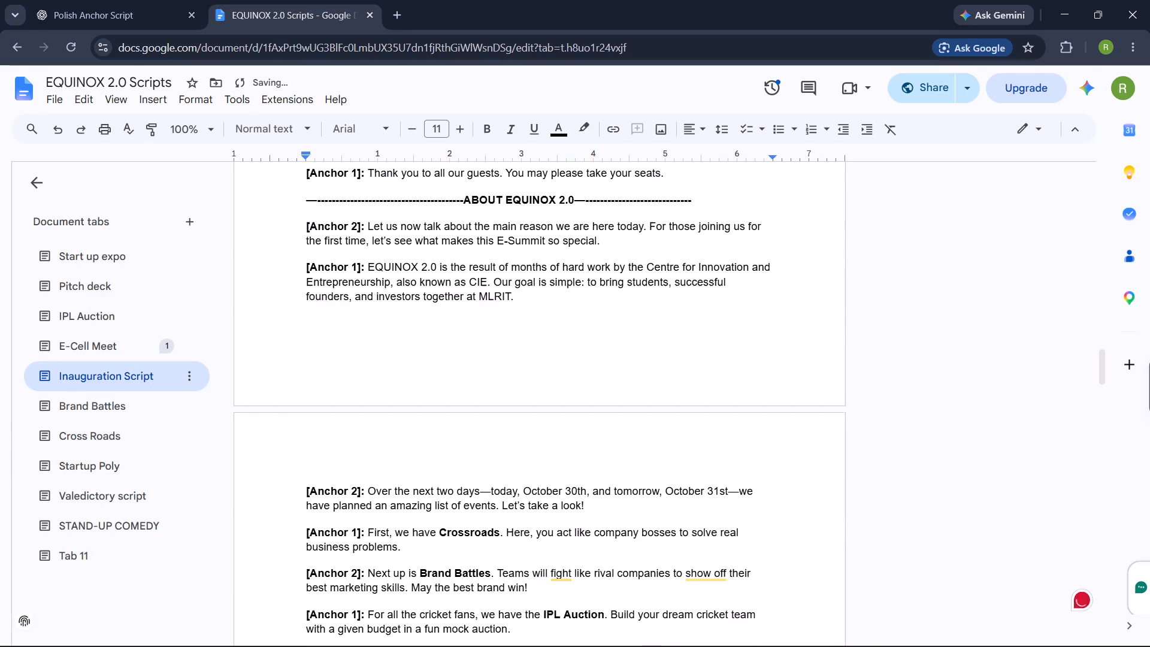
pyautogui.scroll(5, 394, 360)
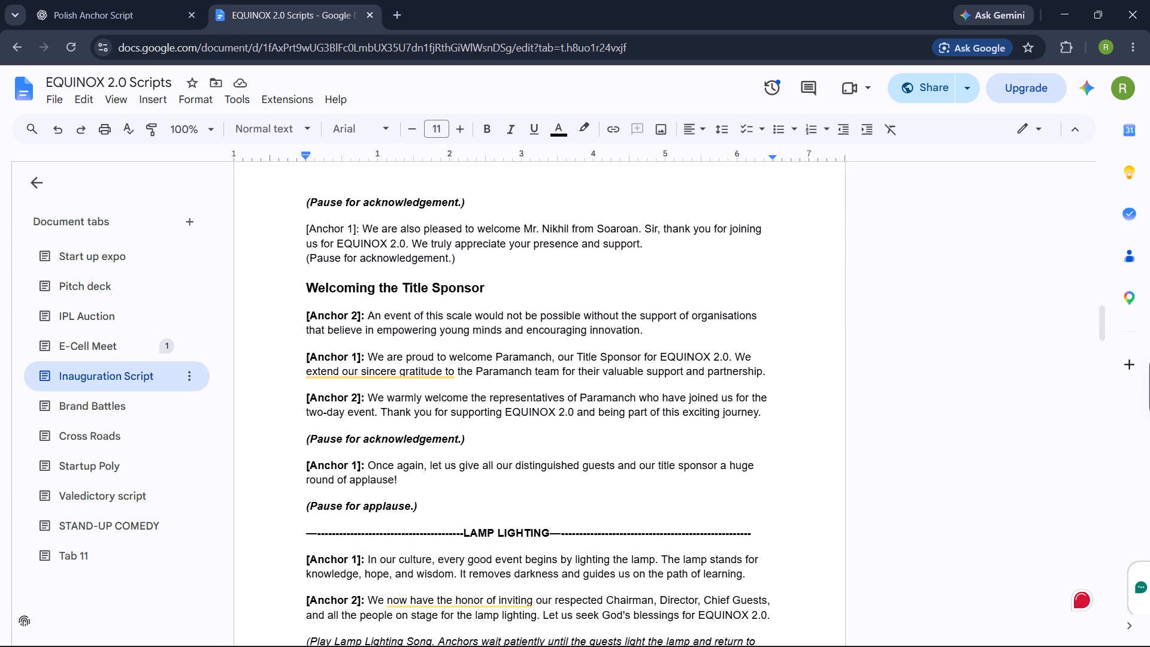
pyautogui.moveTo(408, 480); pyautogui.dragTo(358, 371)
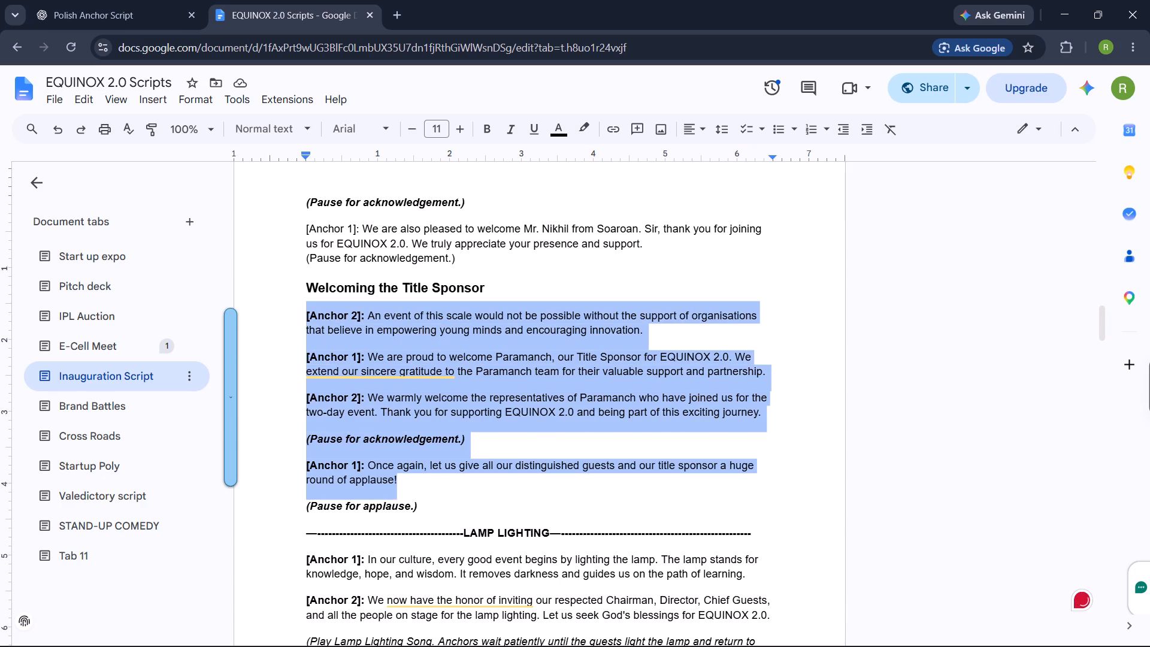
pyautogui.moveTo(358, 371); pyautogui.dragTo(439, 500)
pyautogui.click(439, 500)
pyautogui.scroll(-1, 503, 392)
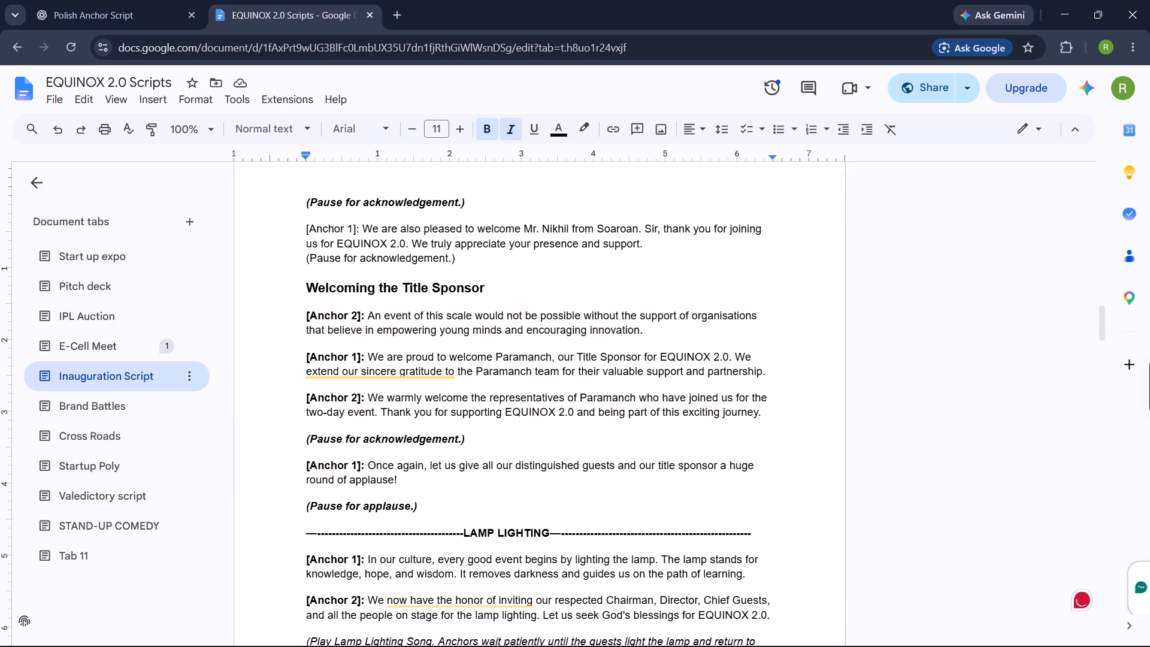
pyautogui.scroll(-9, 503, 392)
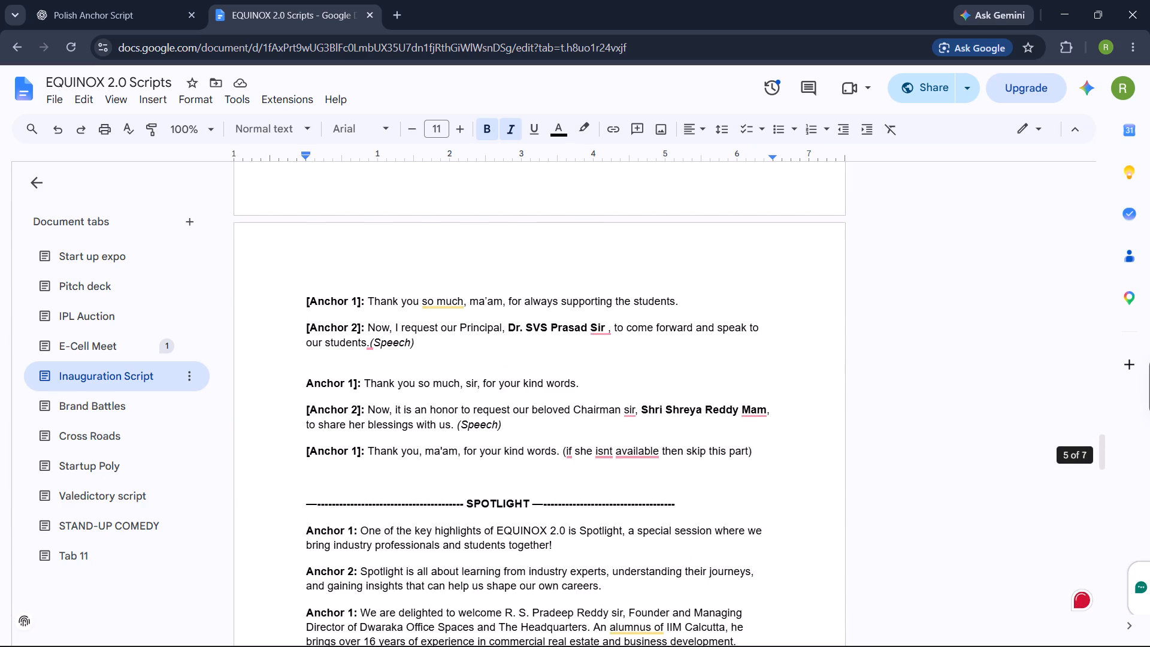
pyautogui.scroll(-4, 503, 392)
pyautogui.scroll(2, 503, 392)
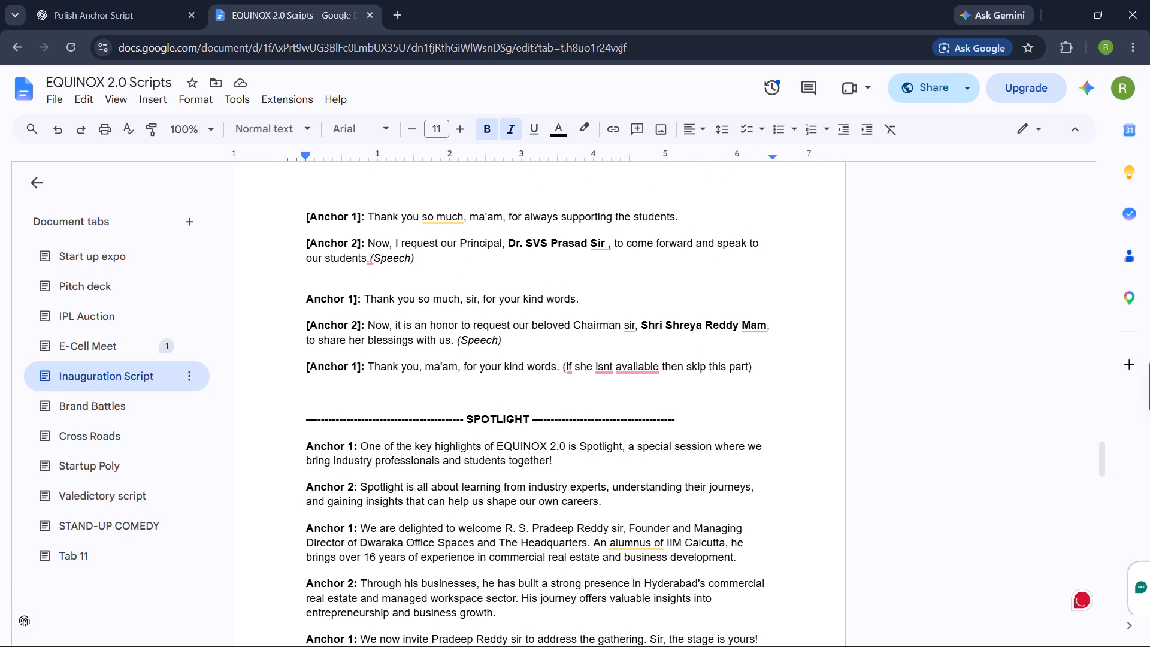
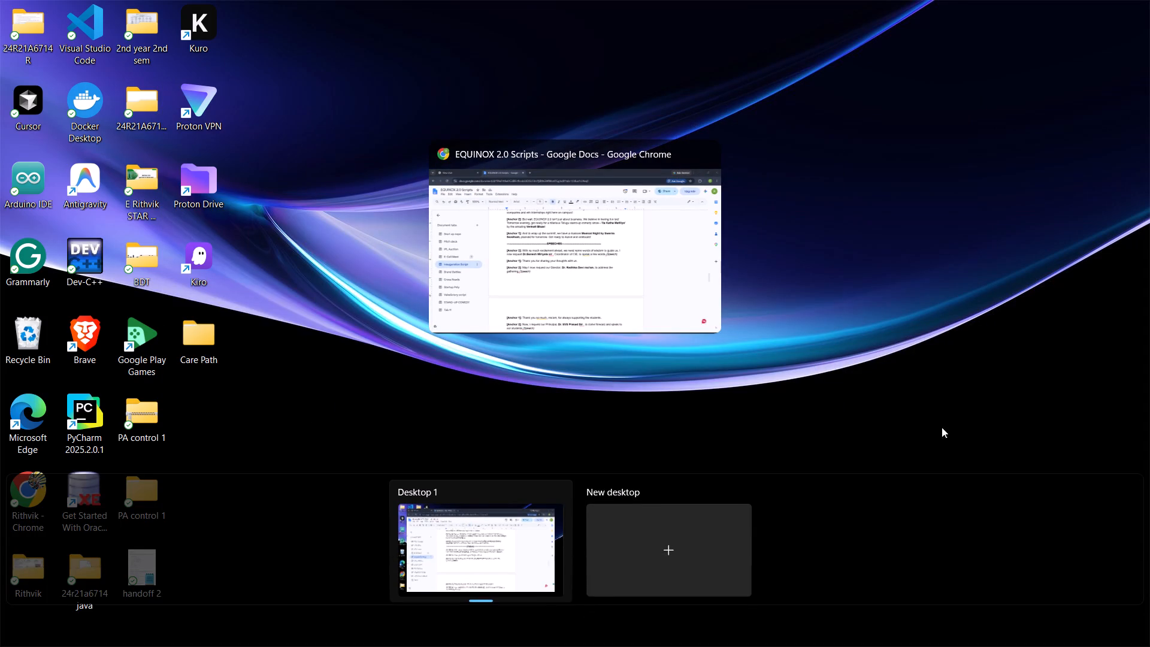
# Open Microsoft Word and create a blank document.
pyautogui.click(996, 449)
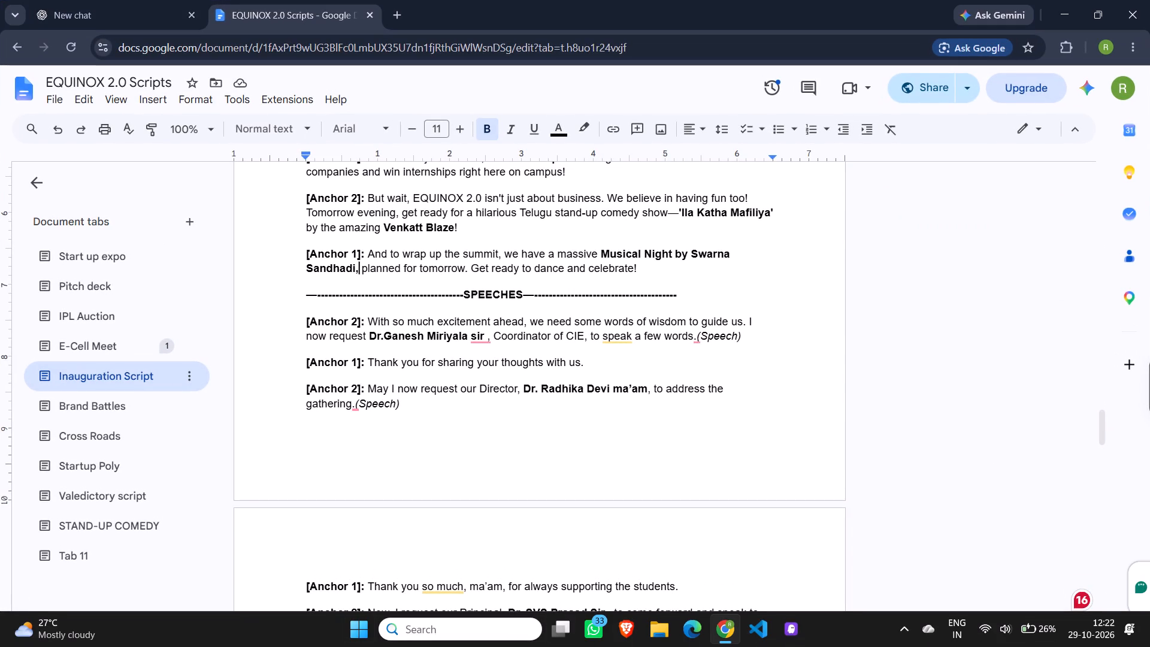
pyautogui.click(432, 629)
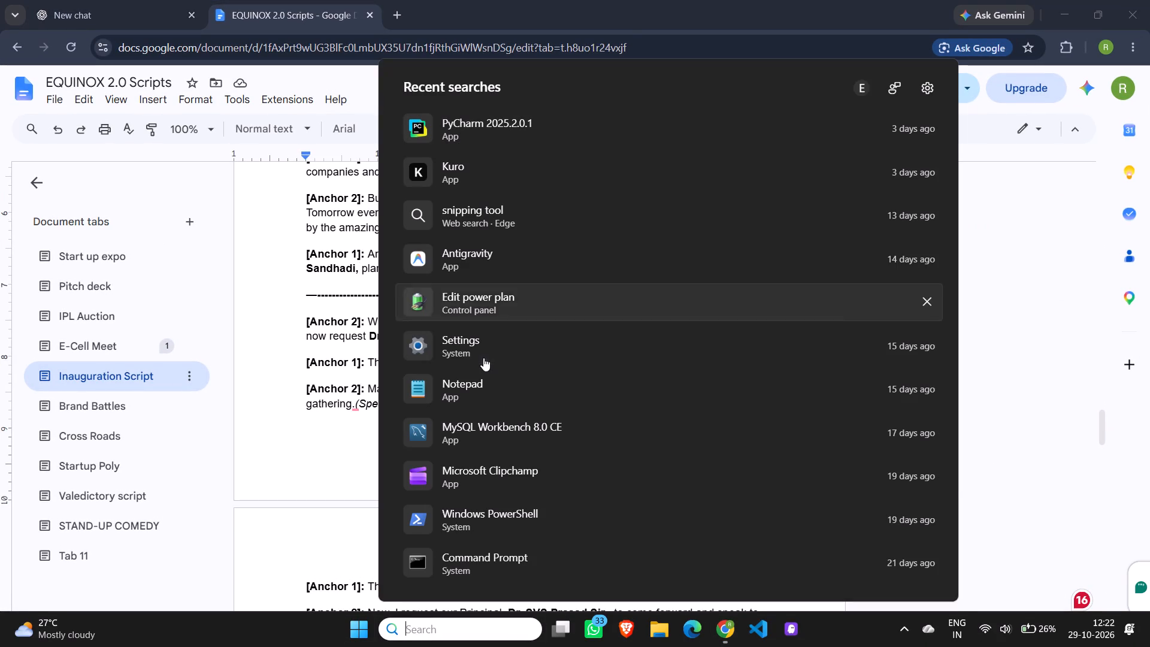
pyautogui.write('wo')
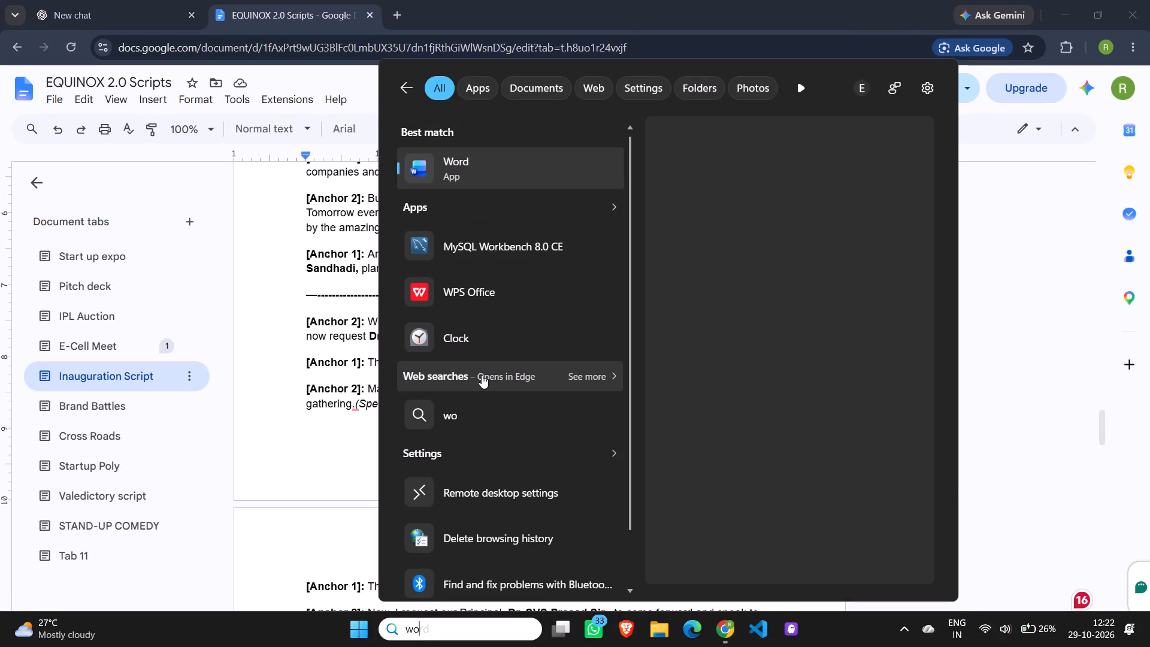
pyautogui.click(452, 169)
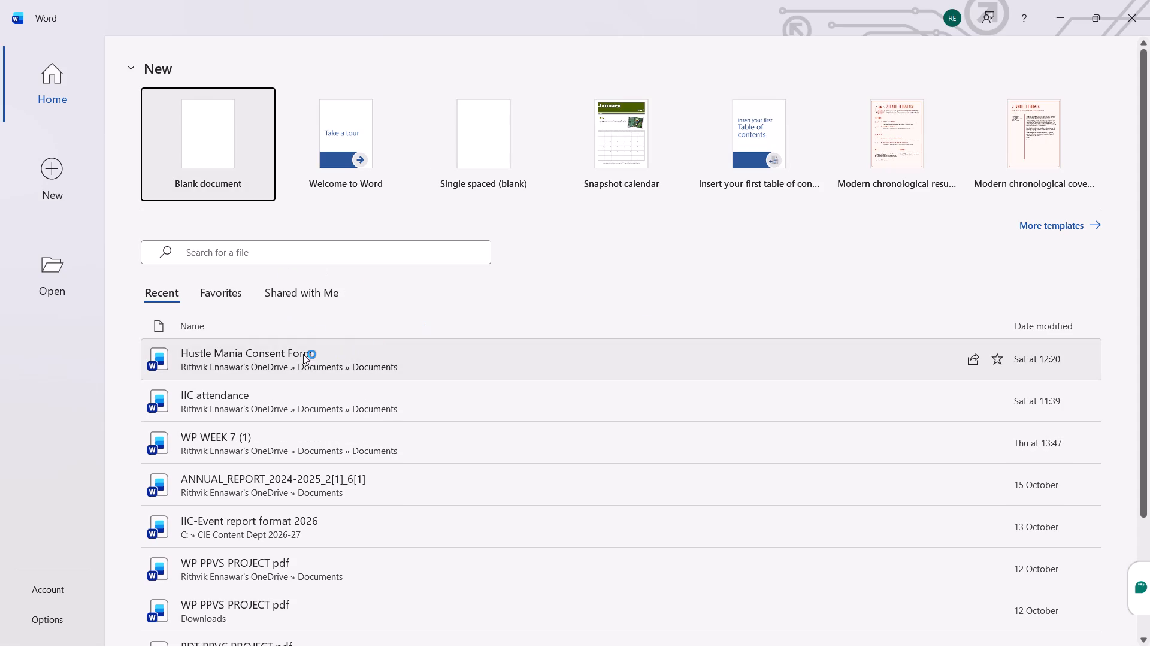
pyautogui.click(201, 147)
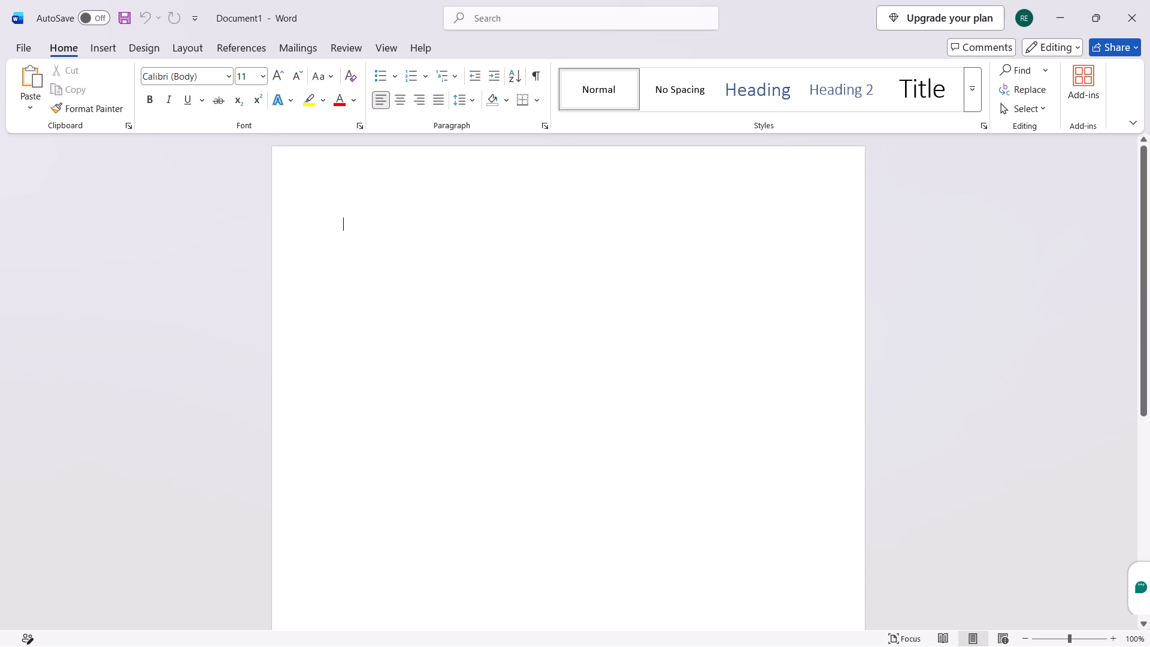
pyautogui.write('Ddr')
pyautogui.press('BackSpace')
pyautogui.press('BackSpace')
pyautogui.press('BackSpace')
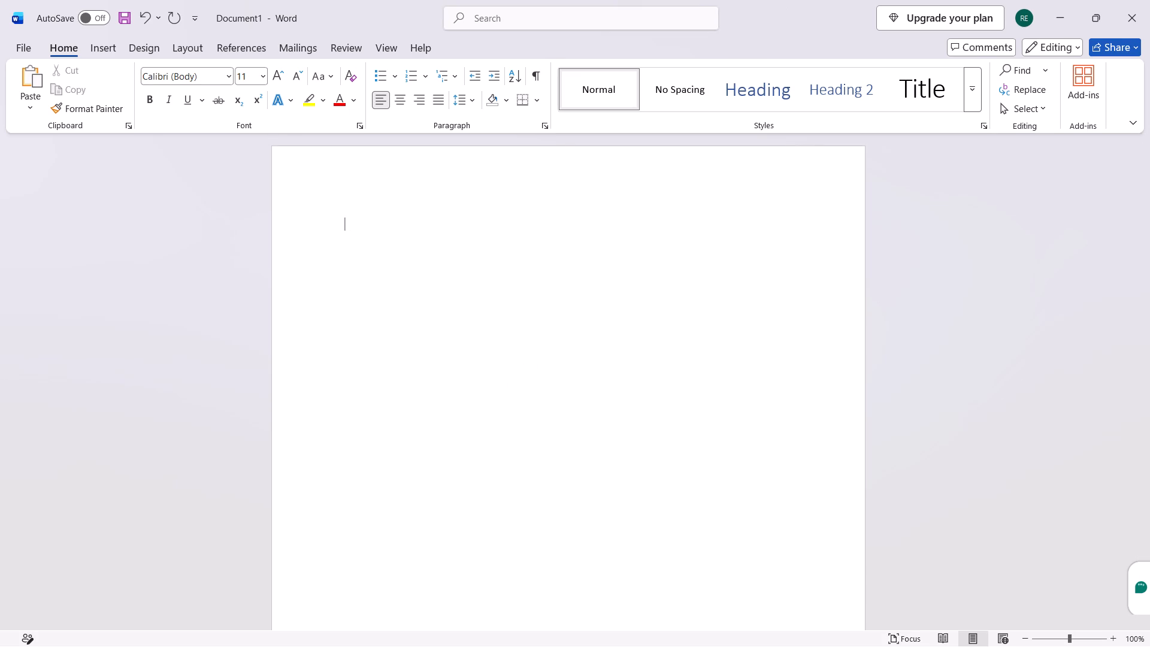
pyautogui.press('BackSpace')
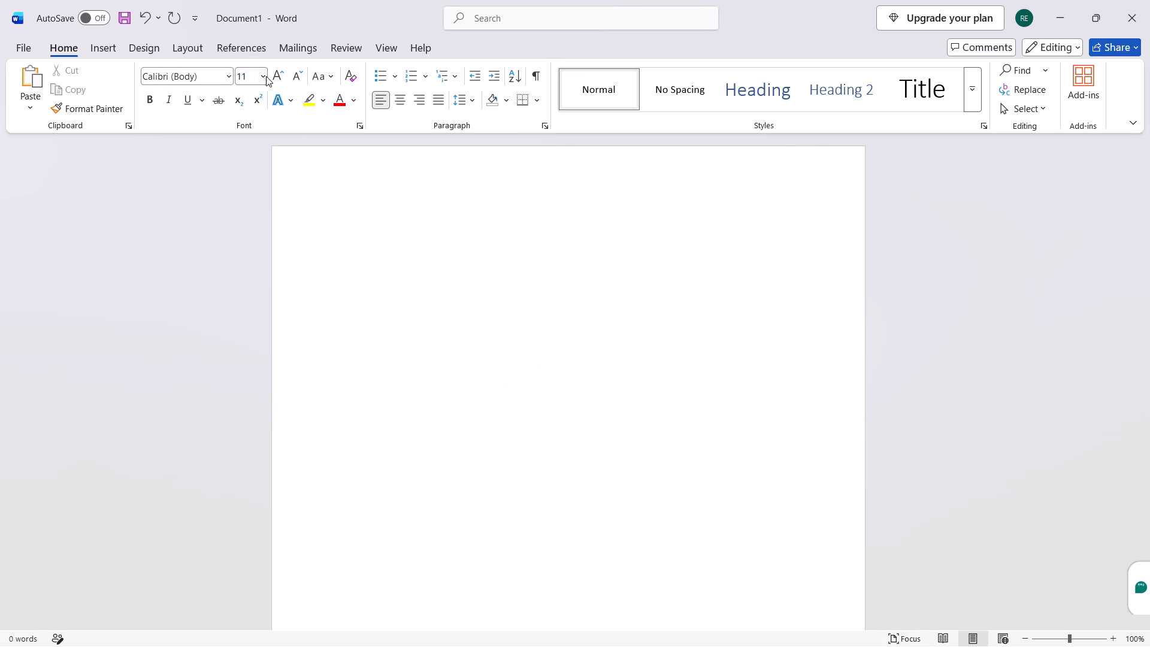
# Set the font size of the blank document to 14.
pyautogui.click(263, 75)
pyautogui.click(249, 218)
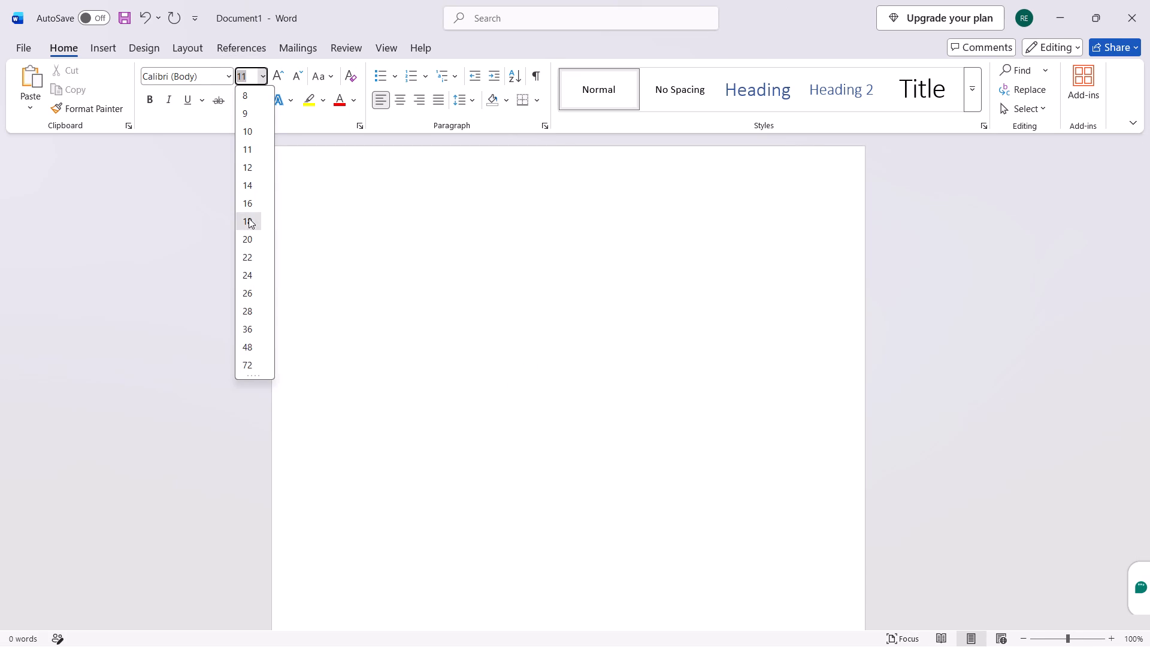
pyautogui.click(263, 78)
pyautogui.click(257, 181)
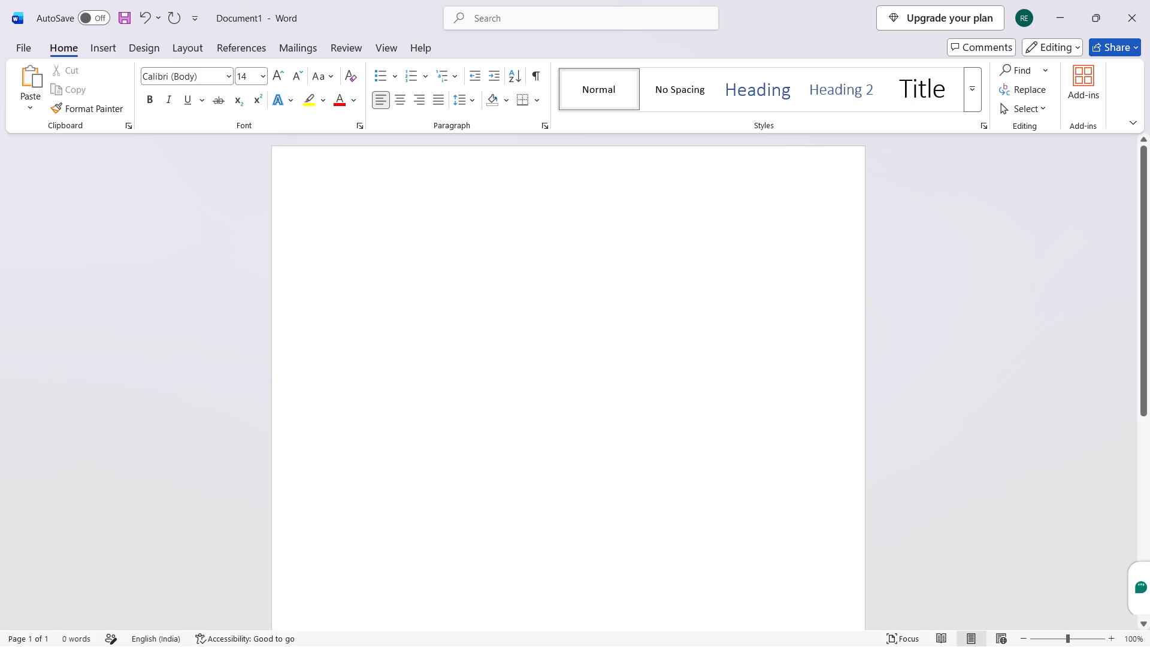
# Start a numbered list with "Drayen X Cakebowls" as its first item.
pyautogui.write('1.')
pyautogui.press('space')
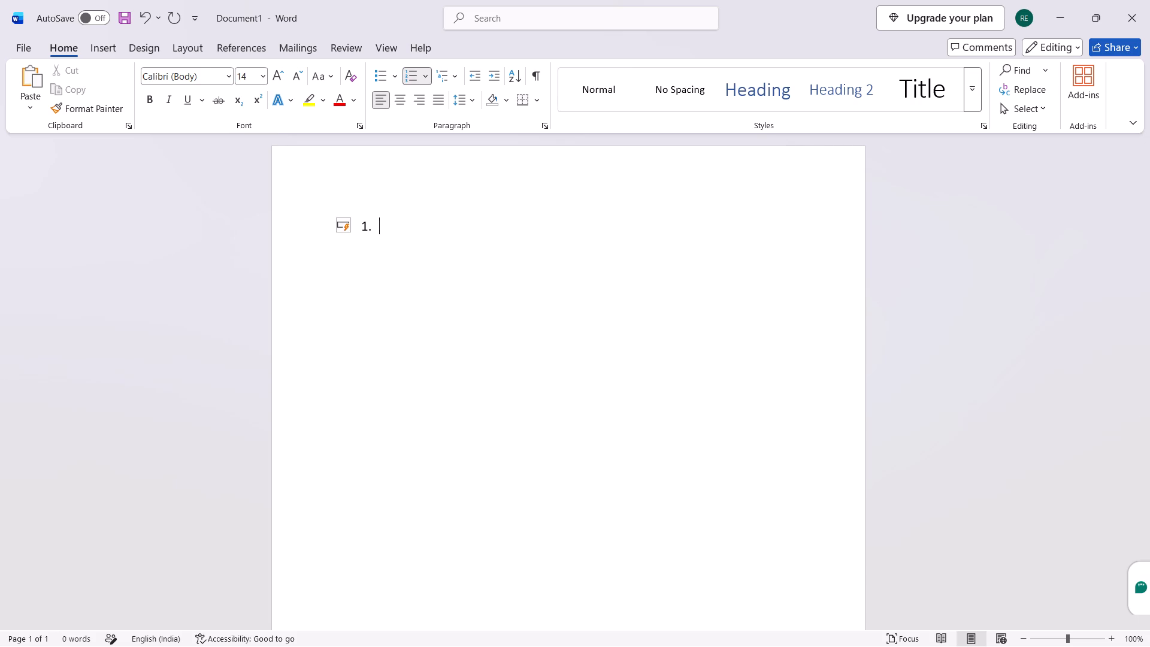
pyautogui.write('Drayen')
pyautogui.press('space')
pyautogui.write('X Ca')
pyautogui.press('BackSpace')
pyautogui.press('BackSpace')
pyautogui.write('ca')
pyautogui.press('BackSpace')
pyautogui.press('BackSpace')
pyautogui.write('Cakebowls')
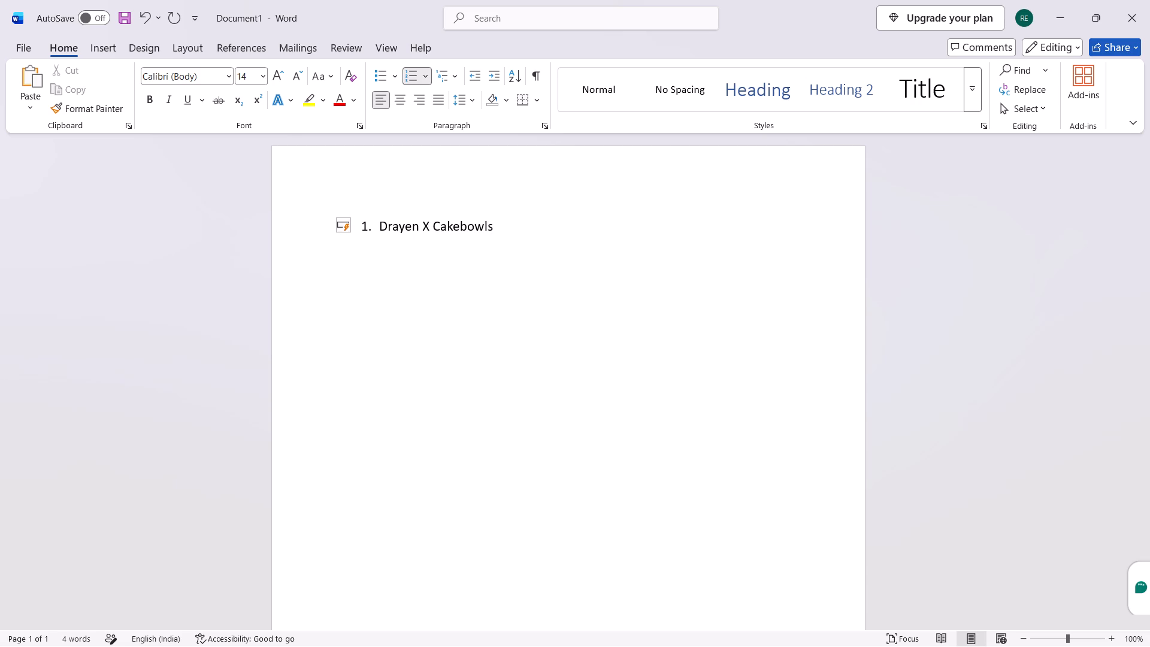
# Add a dash and the names "Jaswanth , Anurag" to the first list item, and start item 2.
pyautogui.press('space')
pyautogui.write('-')
pyautogui.press('space')
pyautogui.write('HJas')
pyautogui.press('BackSpace')
pyautogui.press('BackSpace')
pyautogui.press('BackSpace')
pyautogui.press('BackSpace')
pyautogui.write('Jaswanth')
pyautogui.press('space')
pyautogui.write(', Anurag')
pyautogui.press('Return')
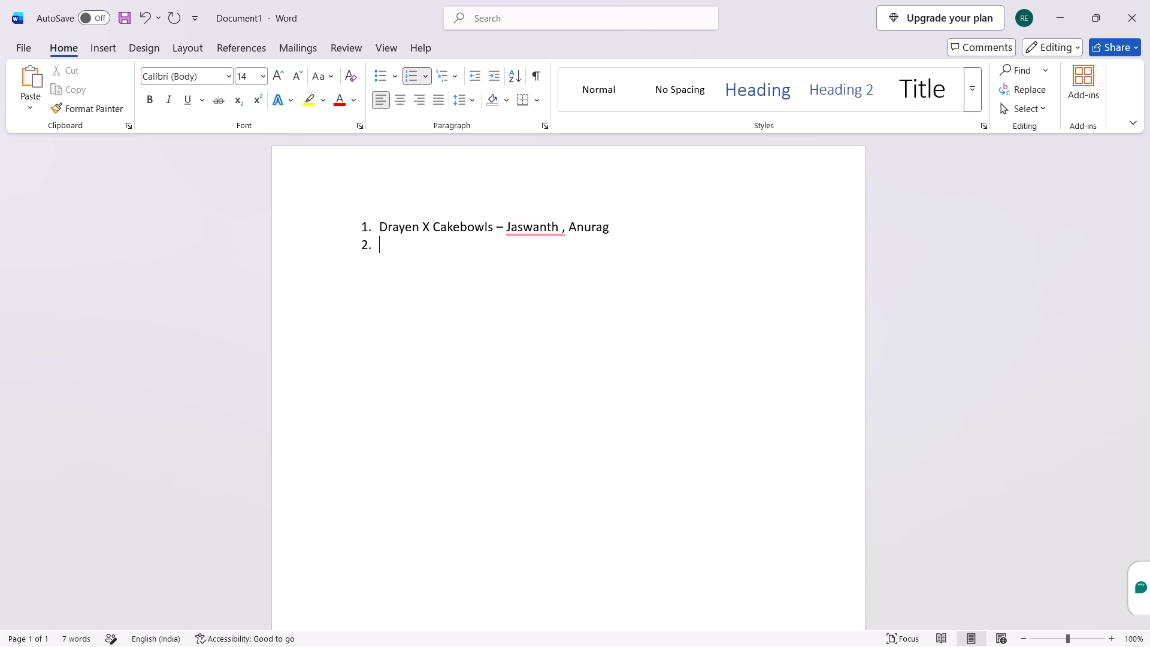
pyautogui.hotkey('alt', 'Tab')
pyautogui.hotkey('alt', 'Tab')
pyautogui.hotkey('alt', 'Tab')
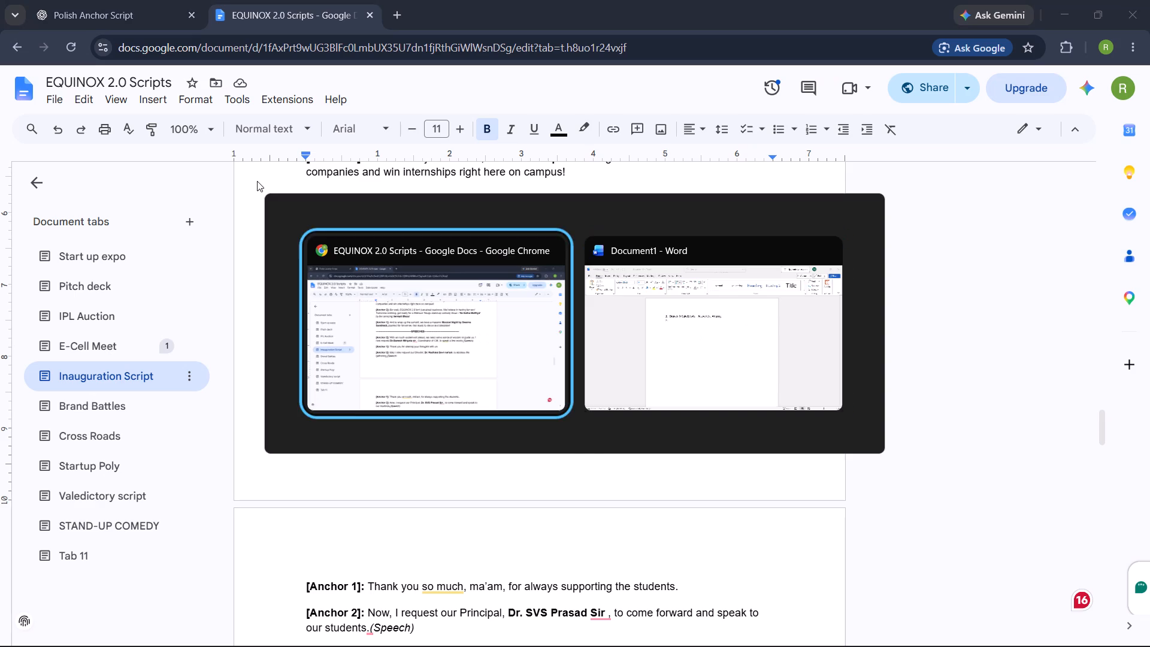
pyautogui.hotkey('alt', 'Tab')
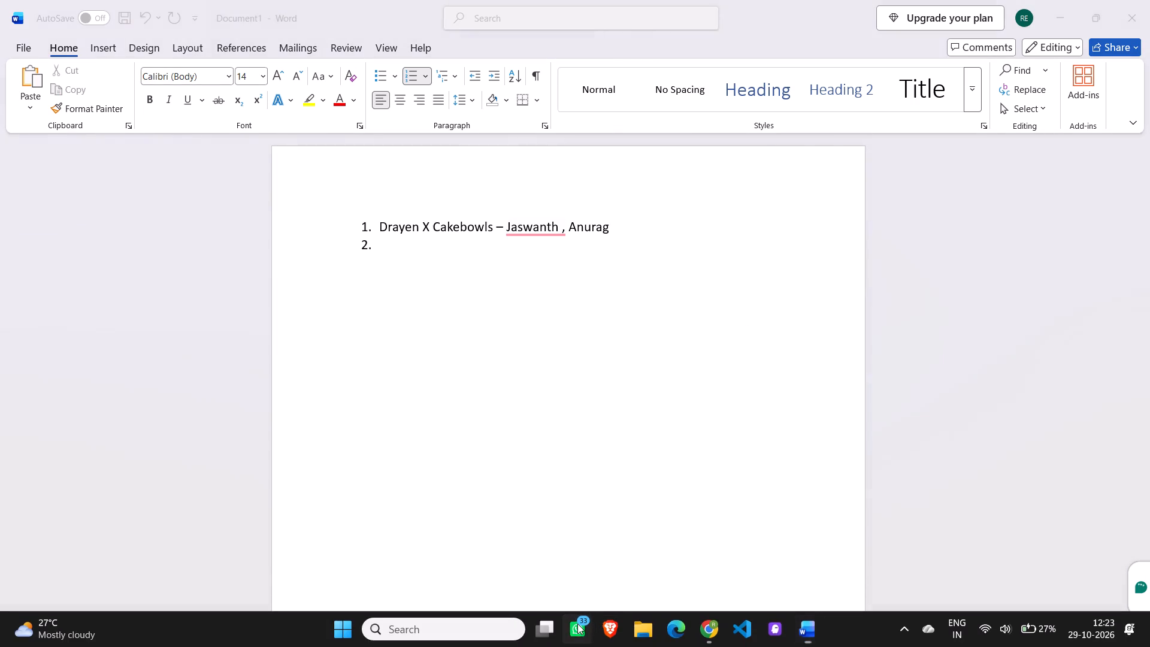
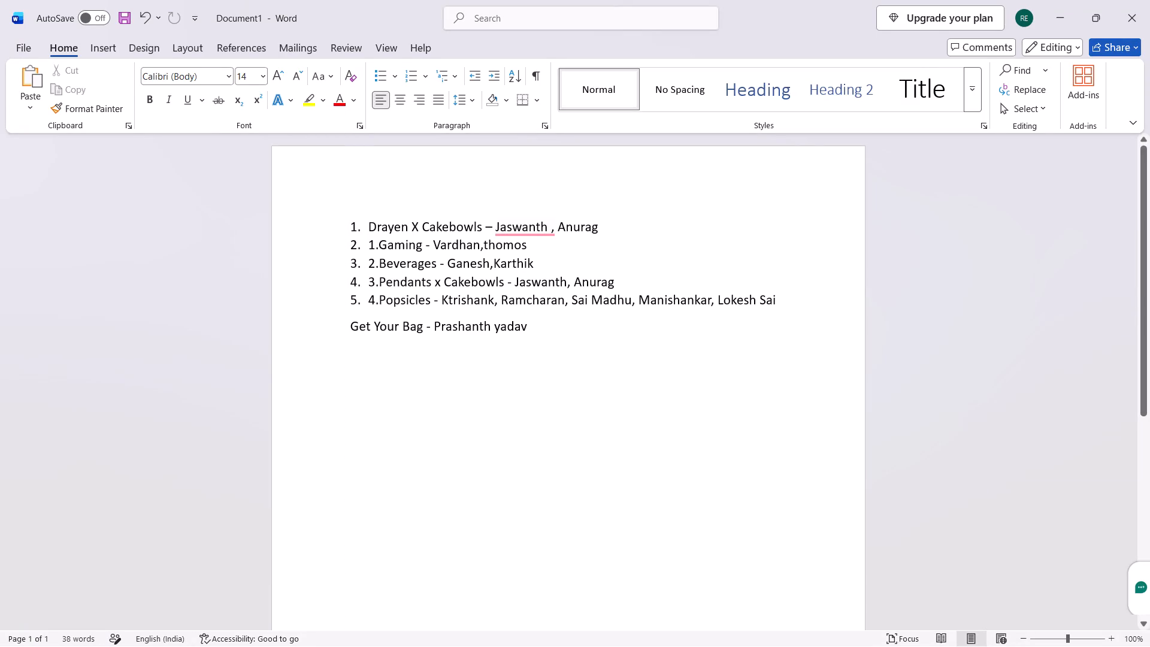
# Remove the redundant typed "4." from the start of the Popsicles list item.
pyautogui.click(379, 300)
pyautogui.press('BackSpace')
pyautogui.press('BackSpace')
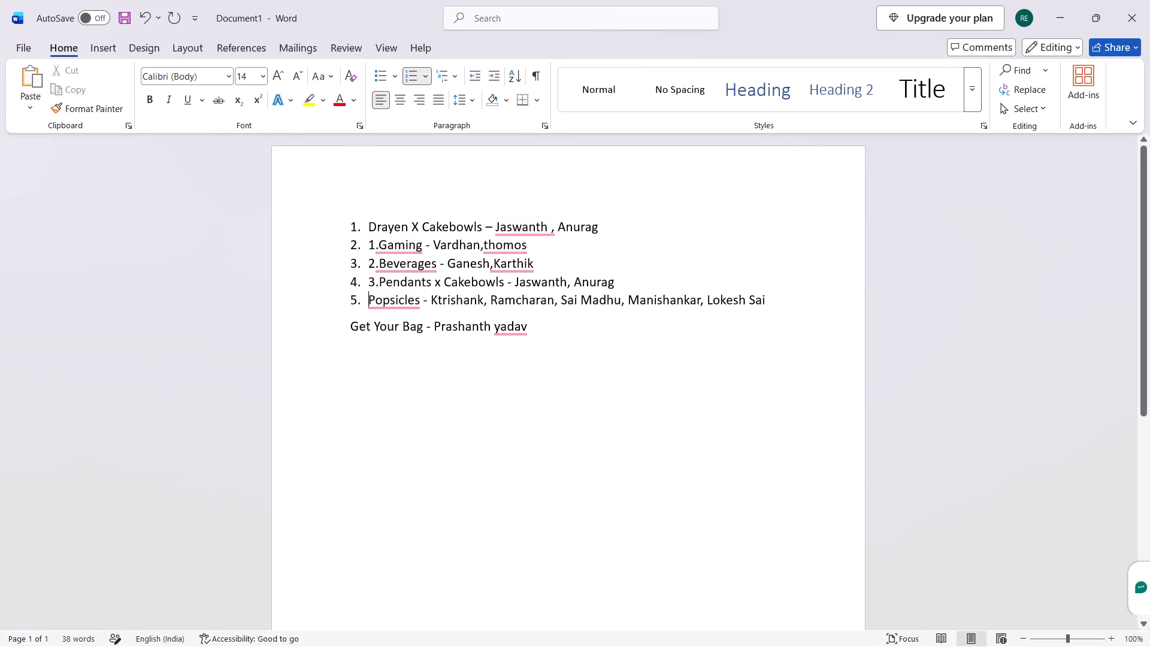
# Delete the duplicate "Pendants x Cakebowls" item from the numbered list.
pyautogui.click(377, 282)
pyautogui.press('Right')
pyautogui.press('BackSpace')
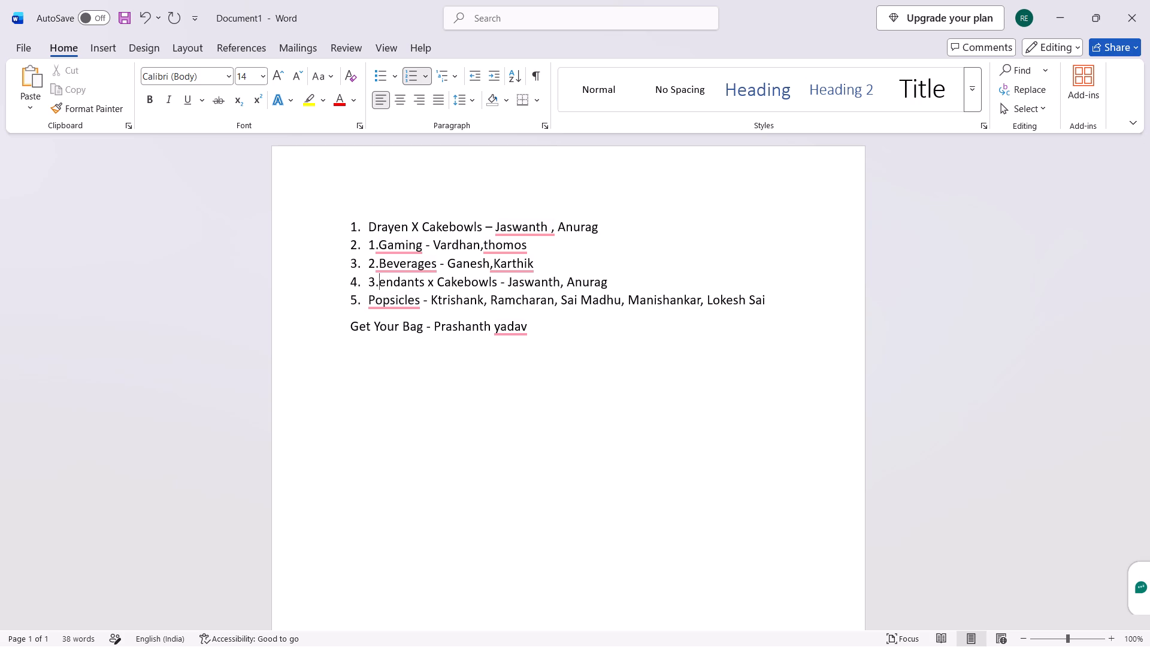
pyautogui.moveTo(631, 276); pyautogui.dragTo(379, 268)
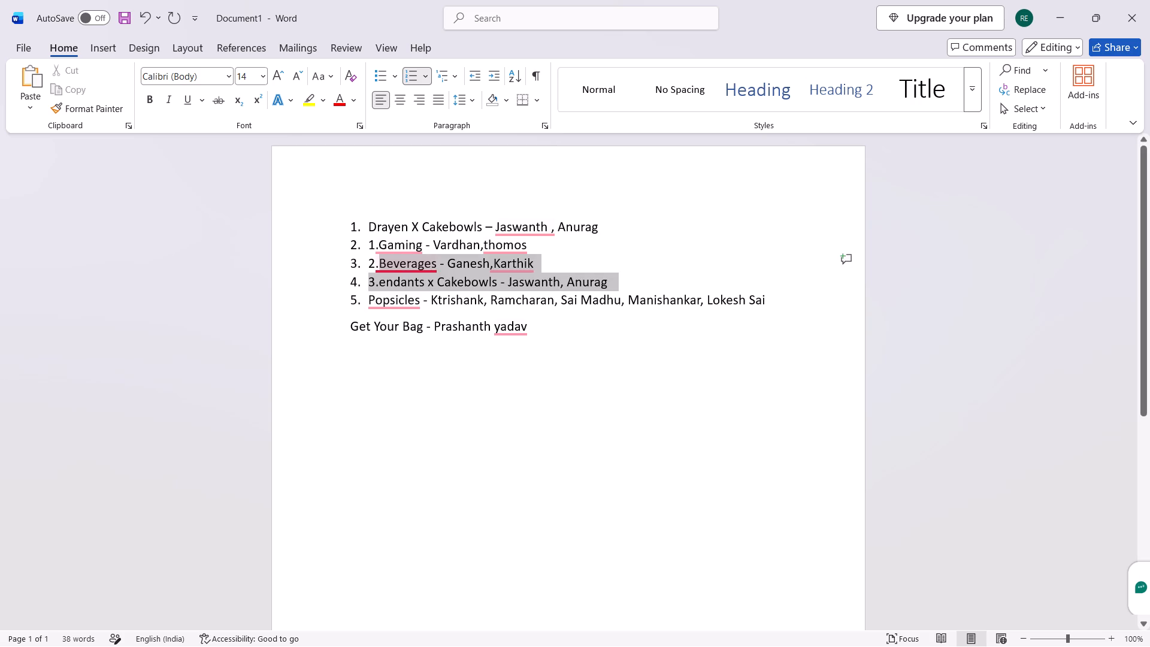
pyautogui.moveTo(379, 268); pyautogui.dragTo(365, 283)
pyautogui.press('BackSpace')
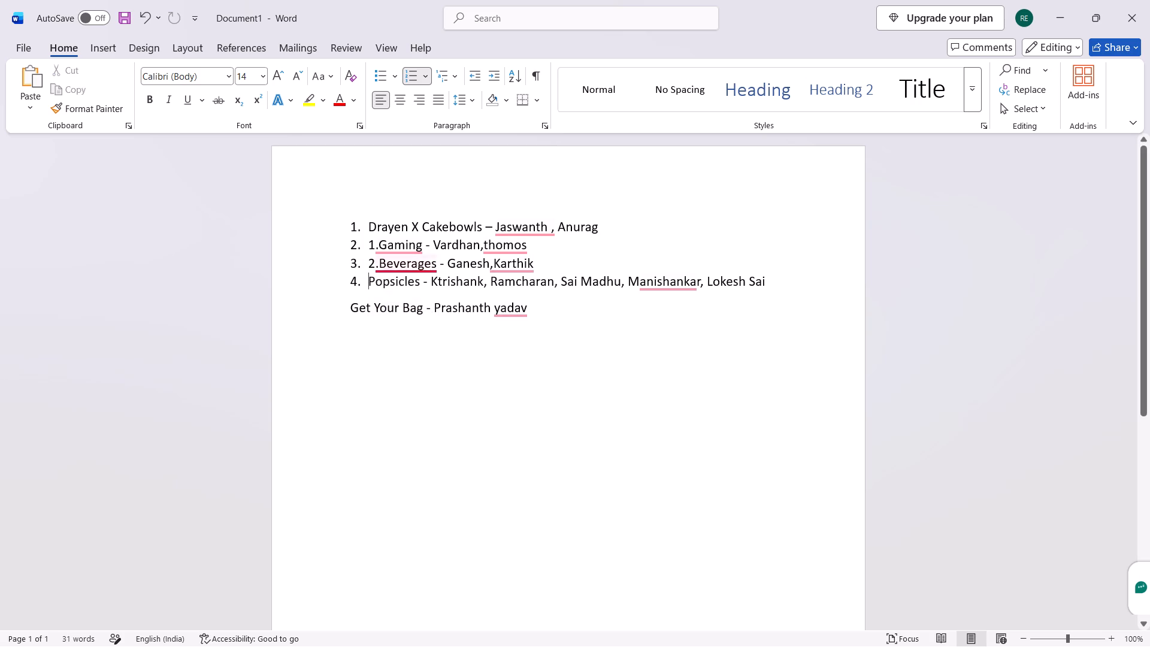
# Remove the redundant typed numbers "2." and "1." from the Beverages and Gaming items, keeping Gaming as its own numbered item.
pyautogui.click(405, 228)
pyautogui.click(379, 267)
pyautogui.press('BackSpace')
pyautogui.press('BackSpace')
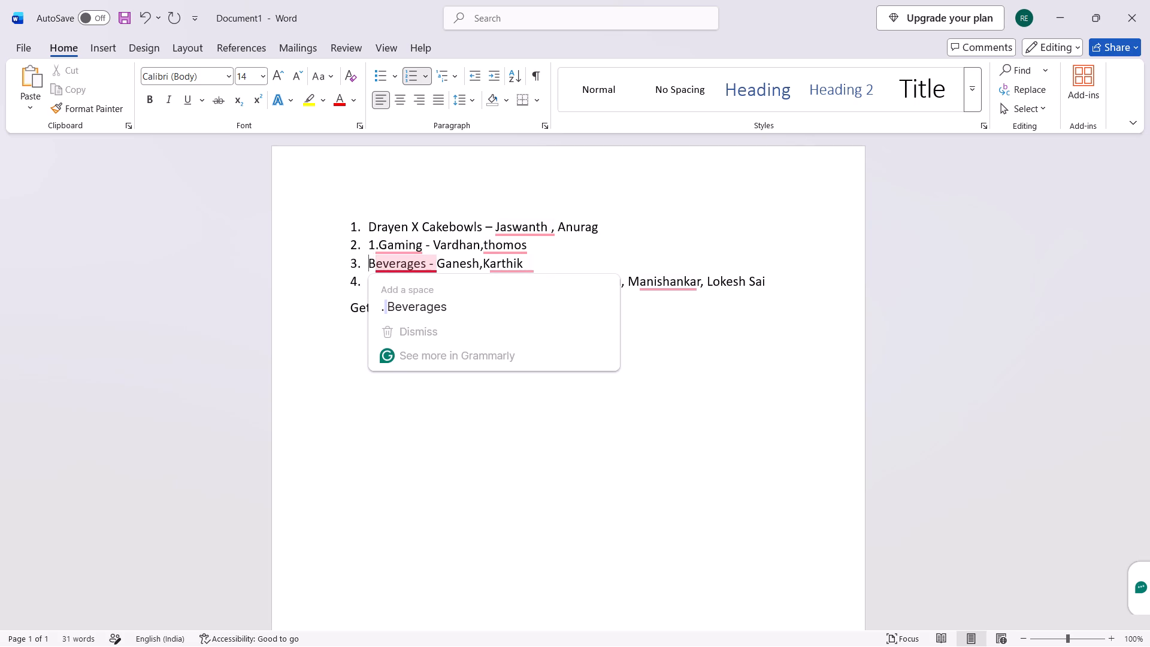
pyautogui.click(377, 246)
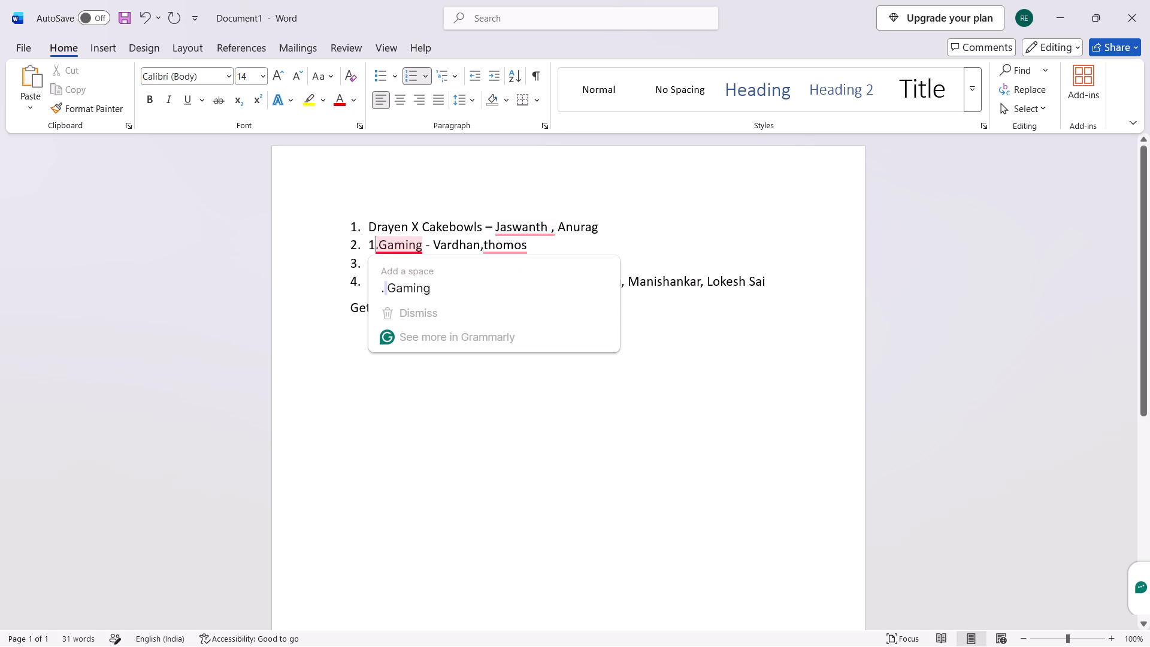
pyautogui.press('Right')
pyautogui.press('BackSpace')
pyautogui.press('BackSpace')
pyautogui.press('BackSpace')
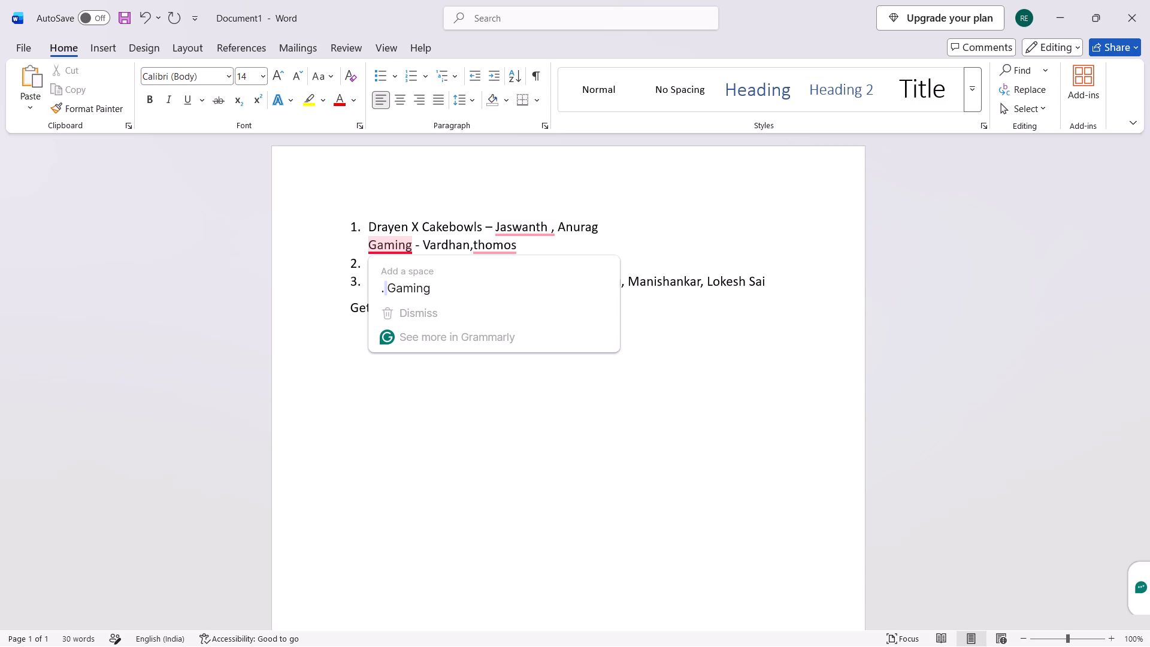
pyautogui.hotkey('ctrl', 'z')
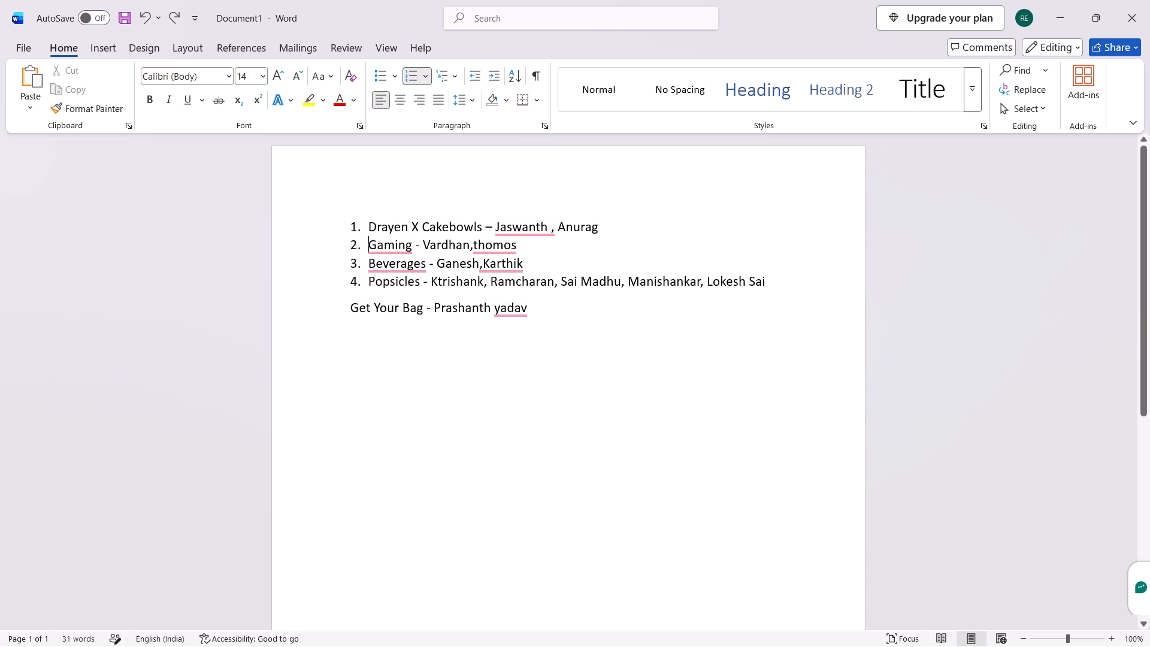
# Turn the "Get Your Bag" line into item 5 of the numbered list.
pyautogui.click(352, 309)
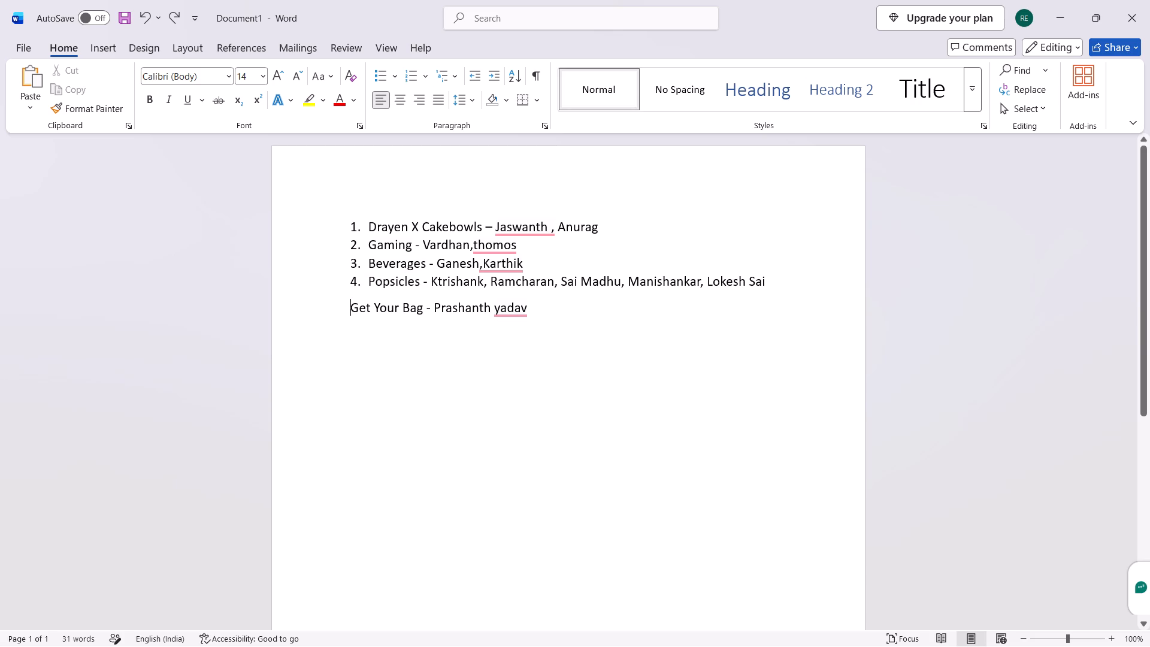
pyautogui.write('5.')
pyautogui.press('space')
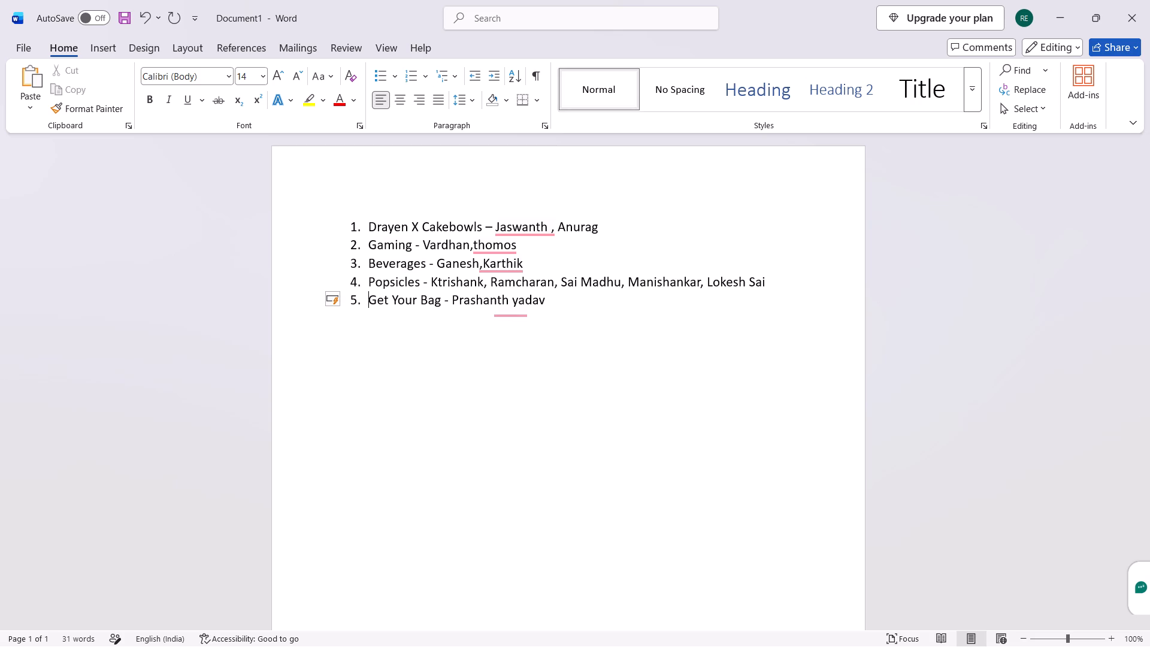
# Add "Corchet-" as item 6, after the "Get Your Bag" item.
pyautogui.click(556, 309)
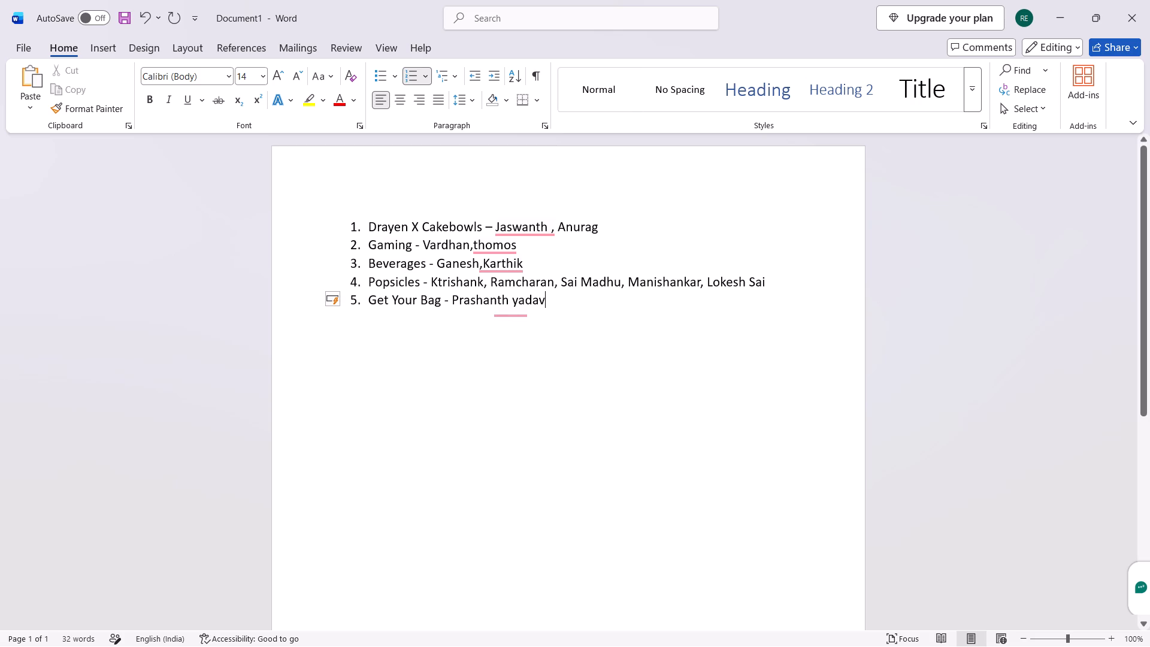
pyautogui.press('Return')
pyautogui.write('Corchet')
pyautogui.write('-')
pyautogui.press('space')
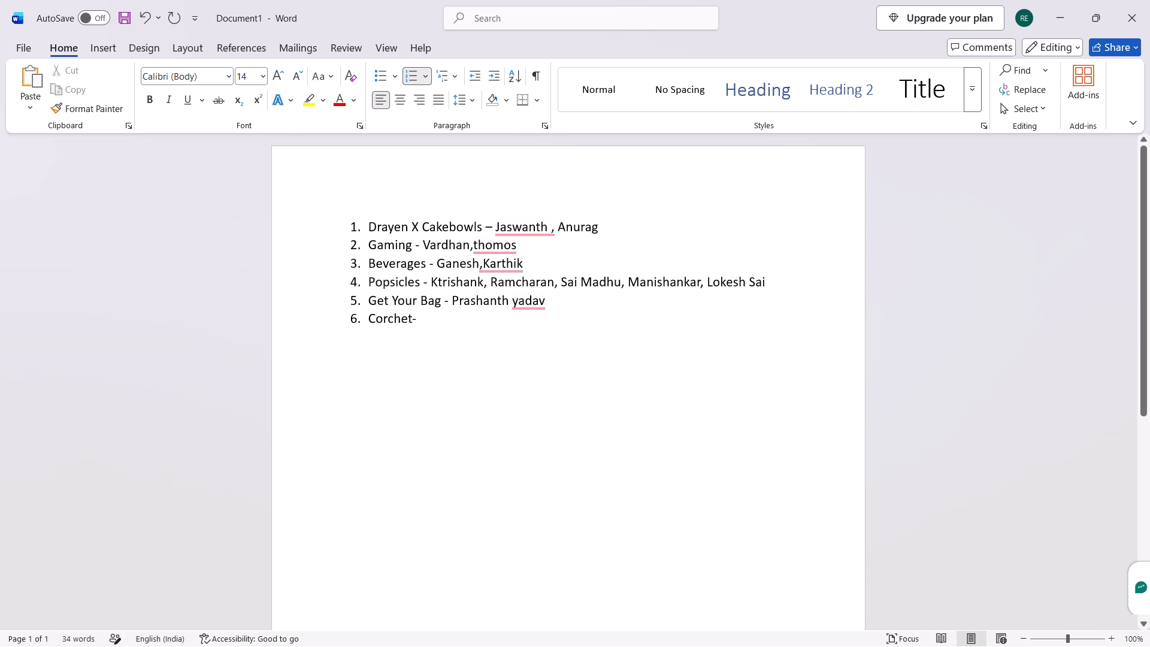
# Apply the Grammarly corrections to the names in items 1, 2, 3 and 5, fixing comma spacing, "Thomas" and the surname's capital.
pyautogui.click(510, 282)
pyautogui.click(531, 273)
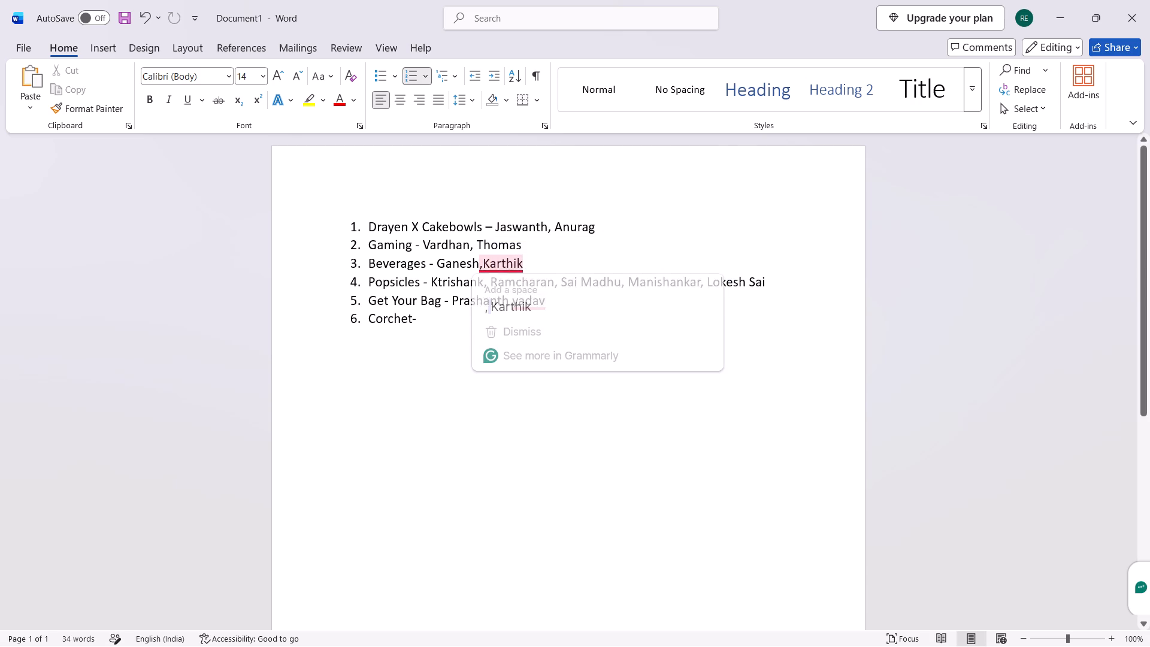
pyautogui.click(516, 287)
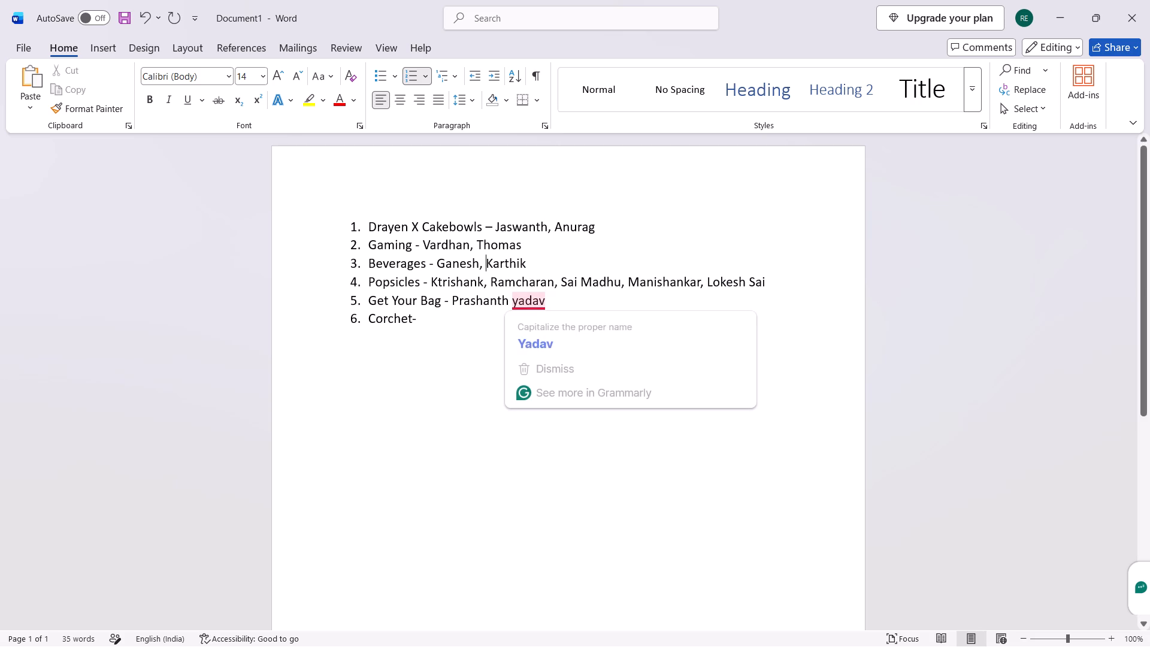
pyautogui.click(533, 335)
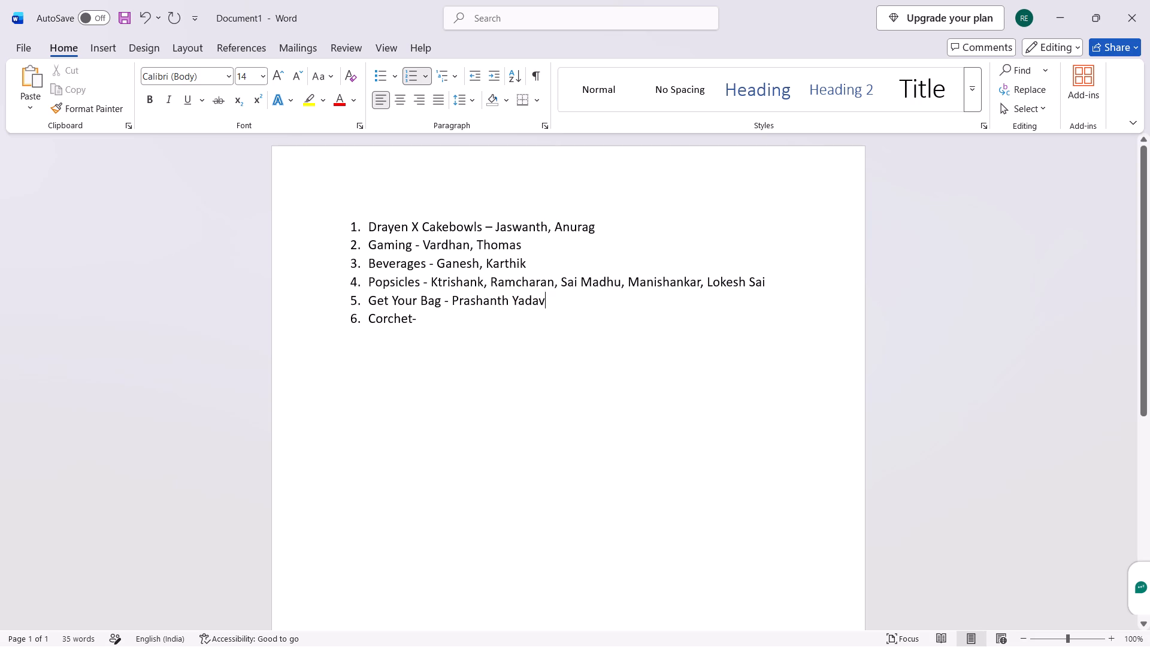
# Add "Wall Posters & stickers:" as item 7 and start item 8.
pyautogui.click(434, 321)
pyautogui.press('Return')
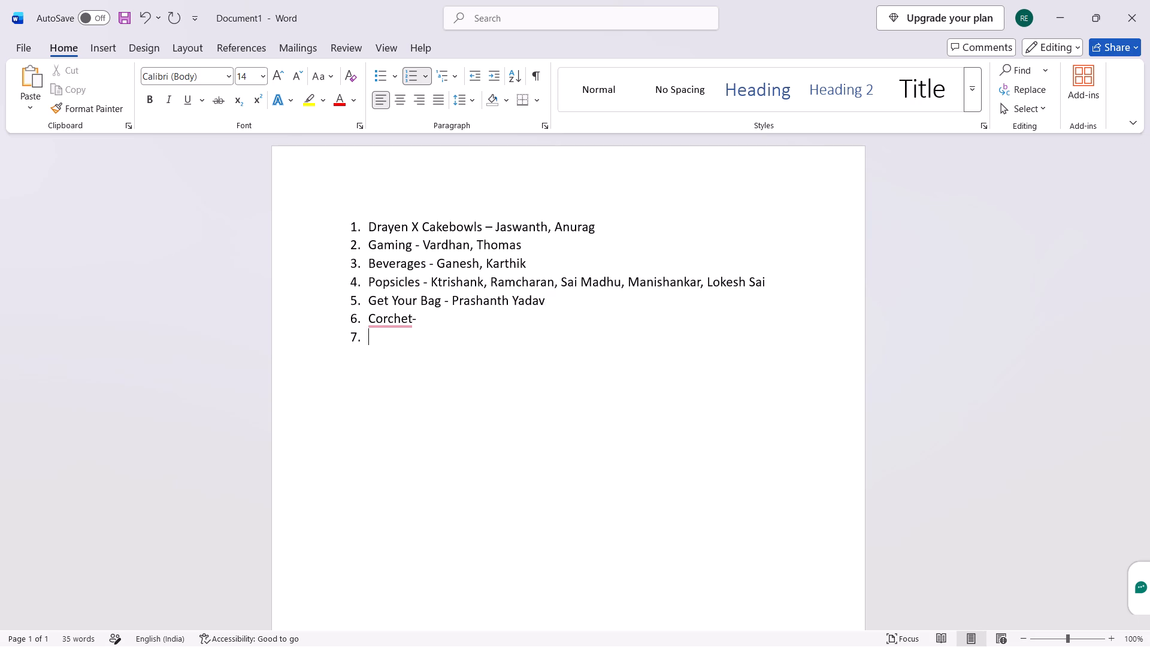
pyautogui.write('Wall')
pyautogui.press('space')
pyautogui.write('Pios')
pyautogui.press('BackSpace')
pyautogui.press('BackSpace')
pyautogui.press('BackSpace')
pyautogui.write('osy')
pyautogui.press('BackSpace')
pyautogui.write('ter')
pyautogui.press('s')
pyautogui.hotkey('shift', ':')
pyautogui.press('BackSpace')
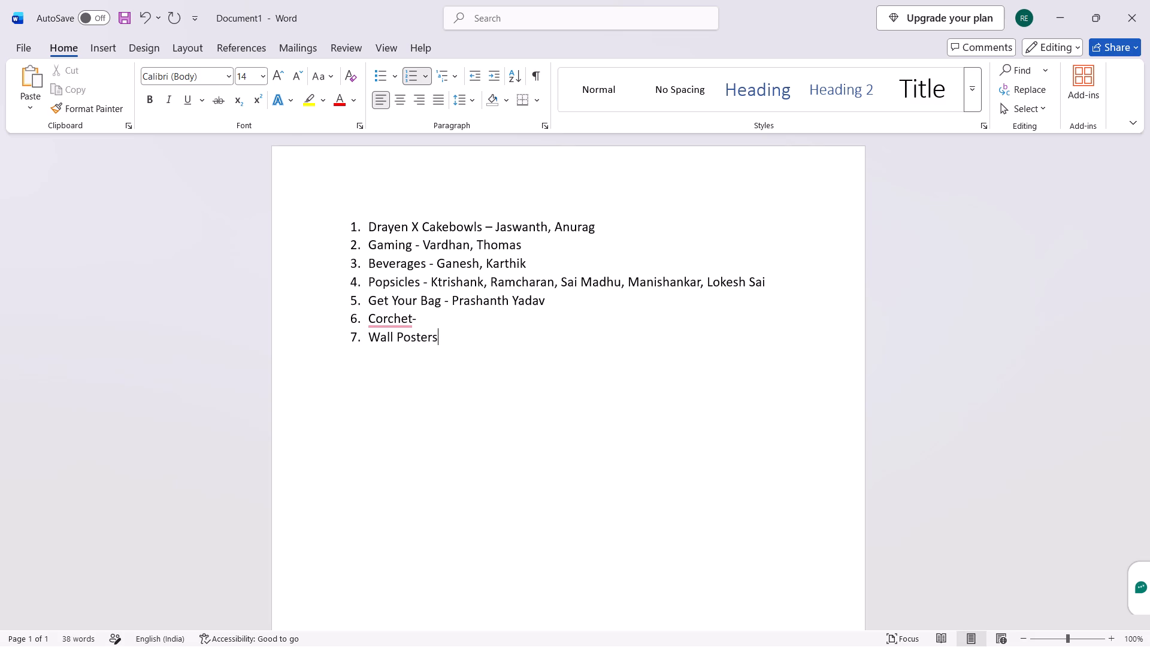
pyautogui.press('space')
pyautogui.write('^')
pyautogui.press('BackSpace')
pyautogui.write('& stij')
pyautogui.press('BackSpace')
pyautogui.write('ckers:')
pyautogui.press('space')
pyautogui.press('Return')
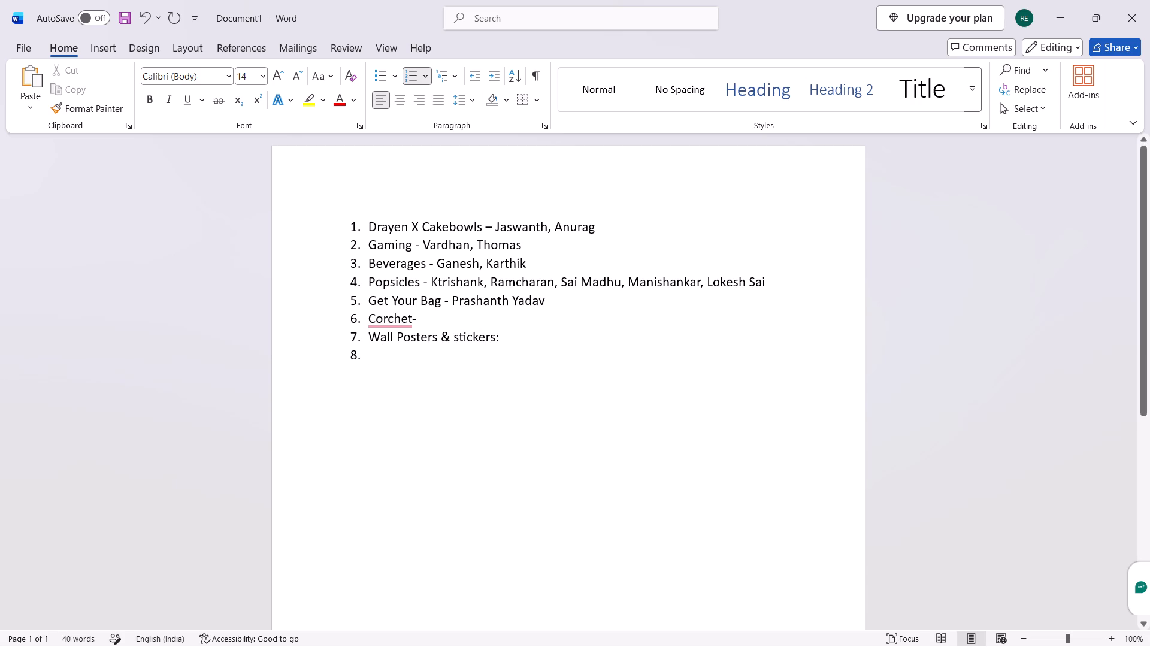
# Correct the spelling of item 6 to "Crochet" with the Grammarly suggestion.
pyautogui.click(399, 370)
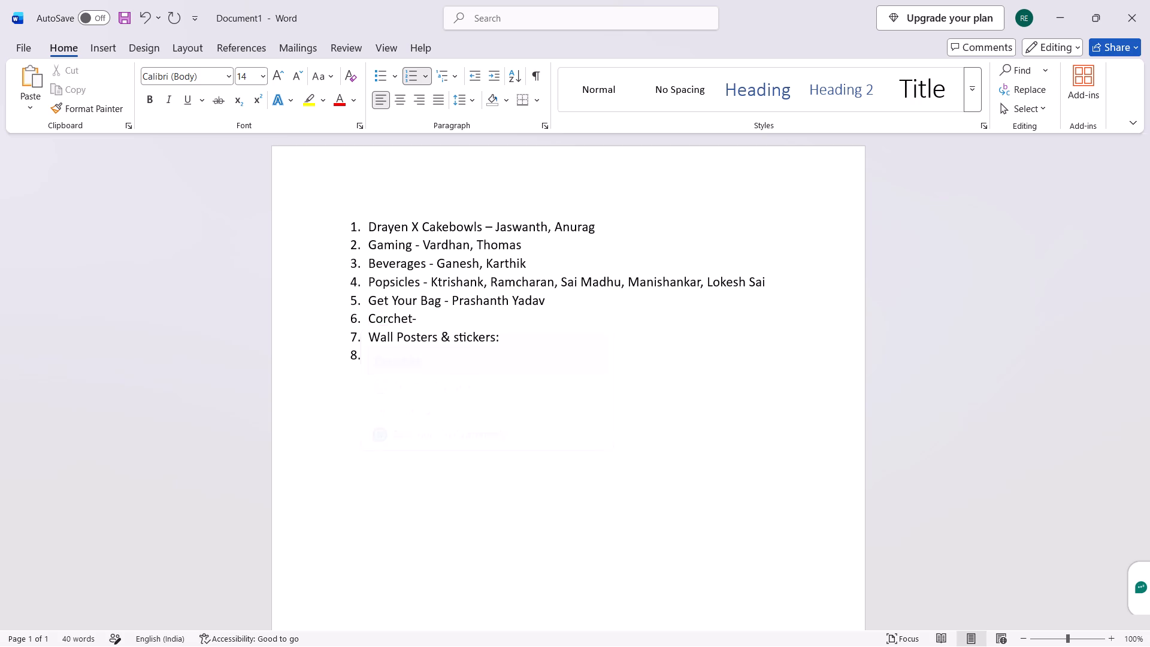
pyautogui.click(391, 364)
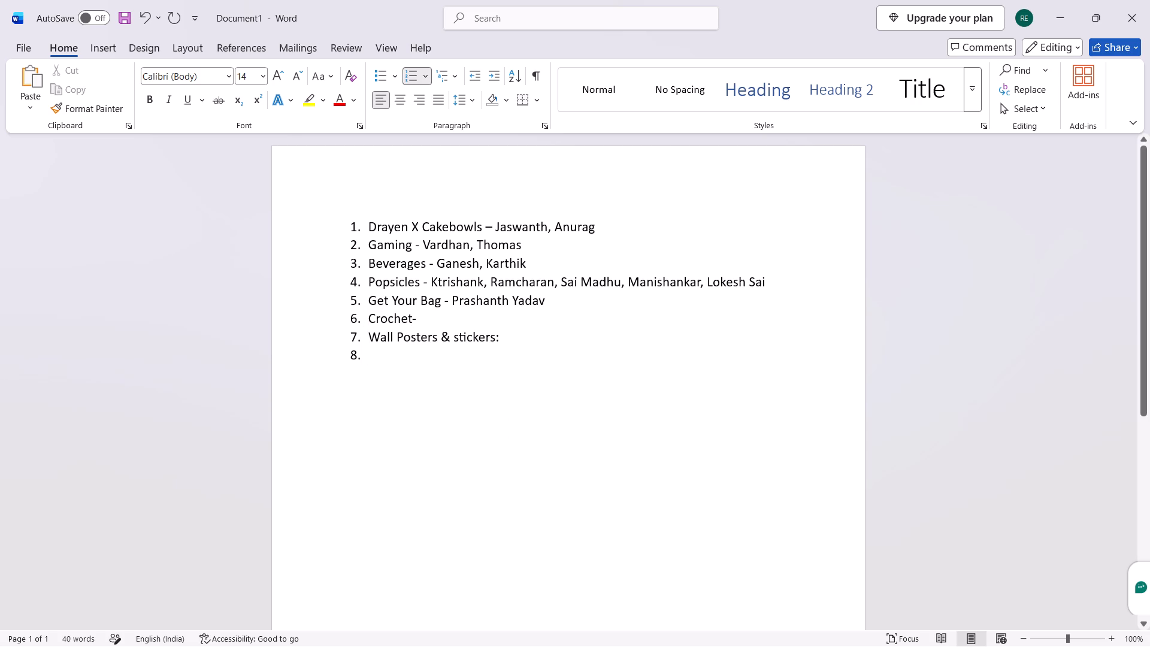
# Enter "Ganesh Anna's Stall" as item 8 of the list.
pyautogui.write('GA')
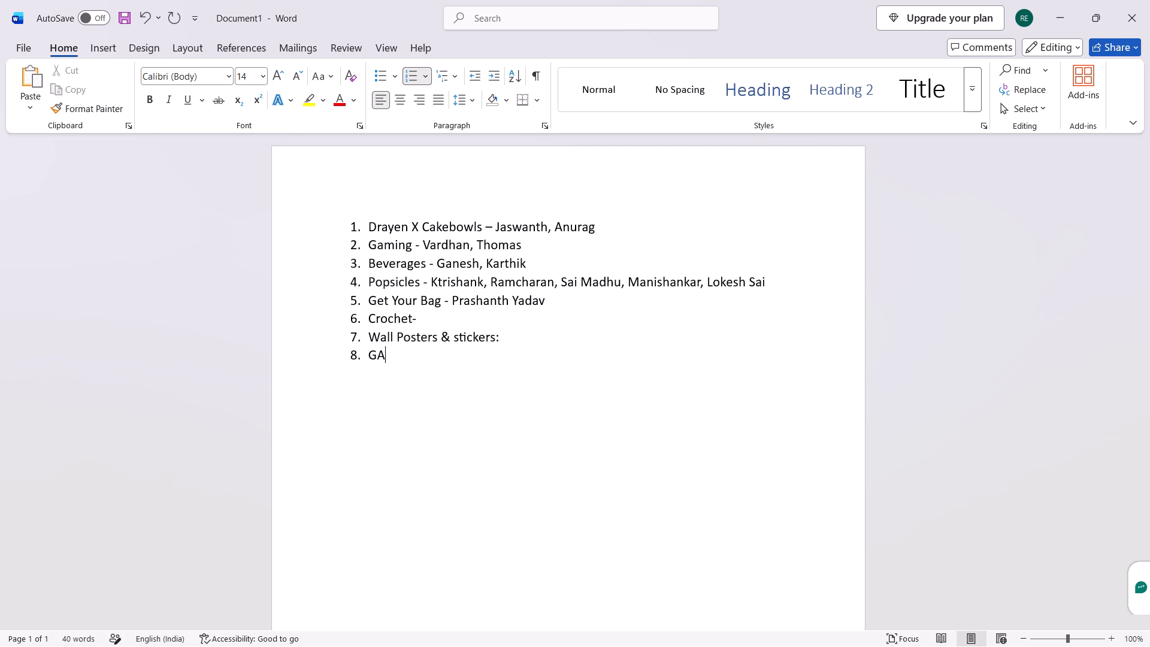
pyautogui.press('BackSpace')
pyautogui.write('anhe')
pyautogui.press('BackSpace')
pyautogui.press('BackSpace')
pyautogui.write('esh')
pyautogui.press('space')
pyautogui.write('Anan')
pyautogui.press('BackSpace')
pyautogui.press('BackSpace')
pyautogui.write('na')
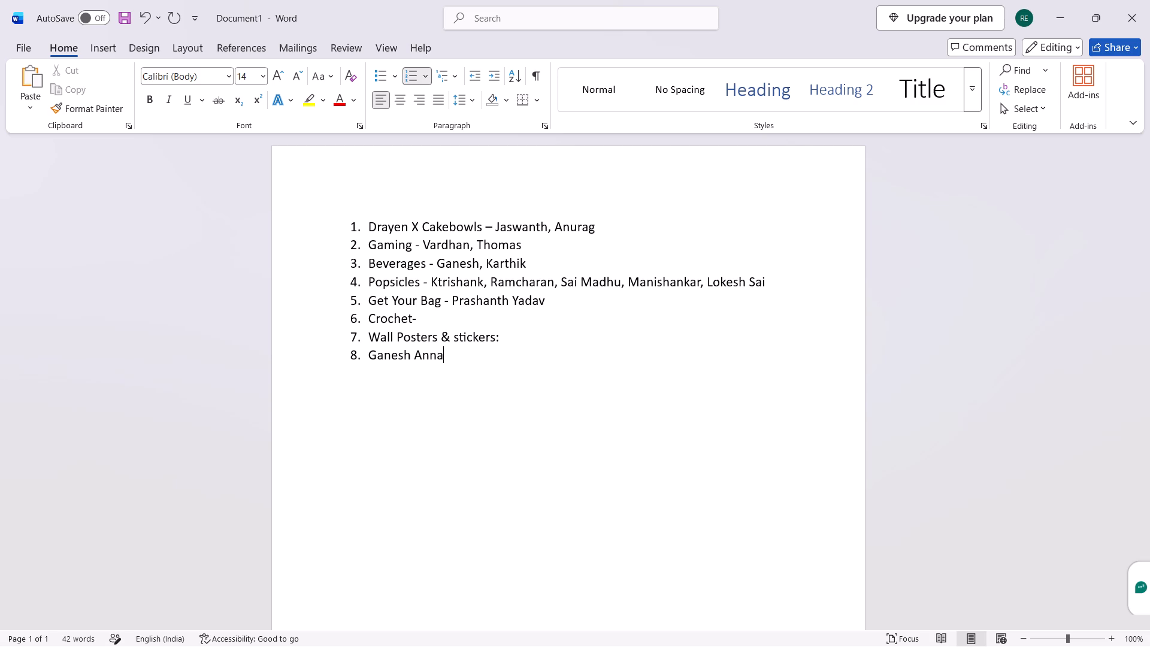
pyautogui.write(',ss')
pyautogui.press('space')
pyautogui.press('BackSpace')
pyautogui.press('BackSpace')
pyautogui.press('BackSpace')
pyautogui.press('BackSpace')
pyautogui.write("'s")
pyautogui.press('space')
pyautogui.write('Stall')
# Reword item 8 as "Ganesh Anna Stall's", moving the possessive ending from "Anna" to "Stall".
pyautogui.press('Left')
pyautogui.press('Left')
pyautogui.press('Left')
pyautogui.press('Left')
pyautogui.press('Left')
pyautogui.press('Left')
pyautogui.press('Left')
pyautogui.press('BackSpace')
pyautogui.press('Right')
pyautogui.press('BackSpace')
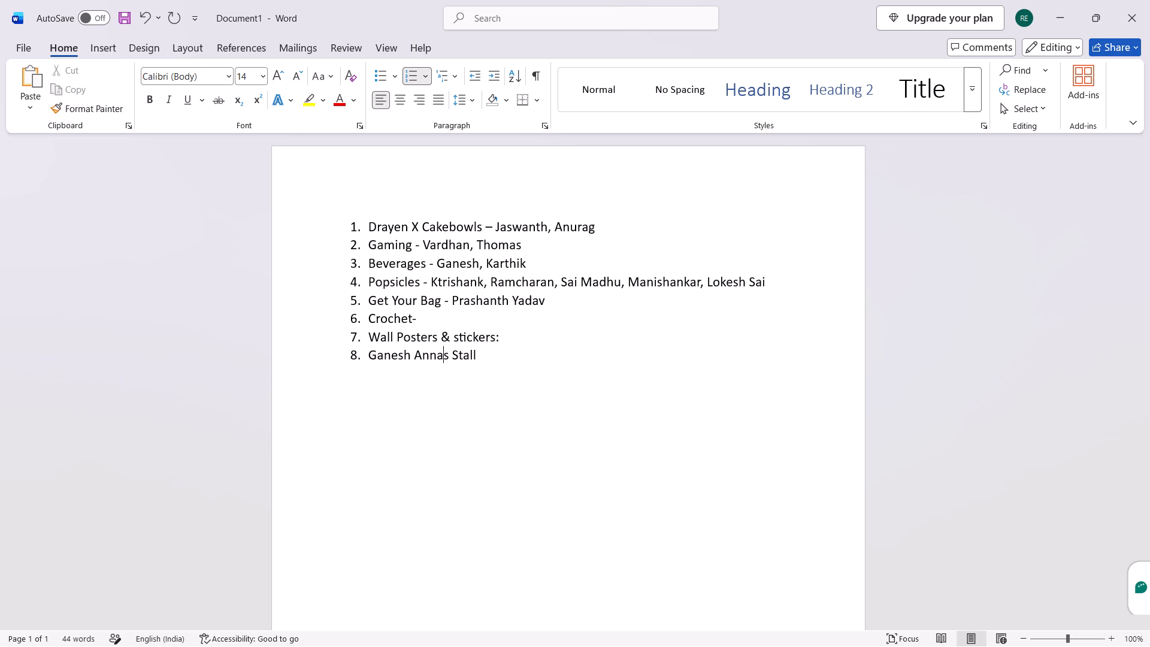
pyautogui.click(475, 352)
pyautogui.press('BackSpace')
pyautogui.press('s')
pyautogui.press('BackSpace')
pyautogui.press(';')
pyautogui.press('BackSpace')
pyautogui.write('ls')
pyautogui.press('BackSpace')
pyautogui.write("'s")
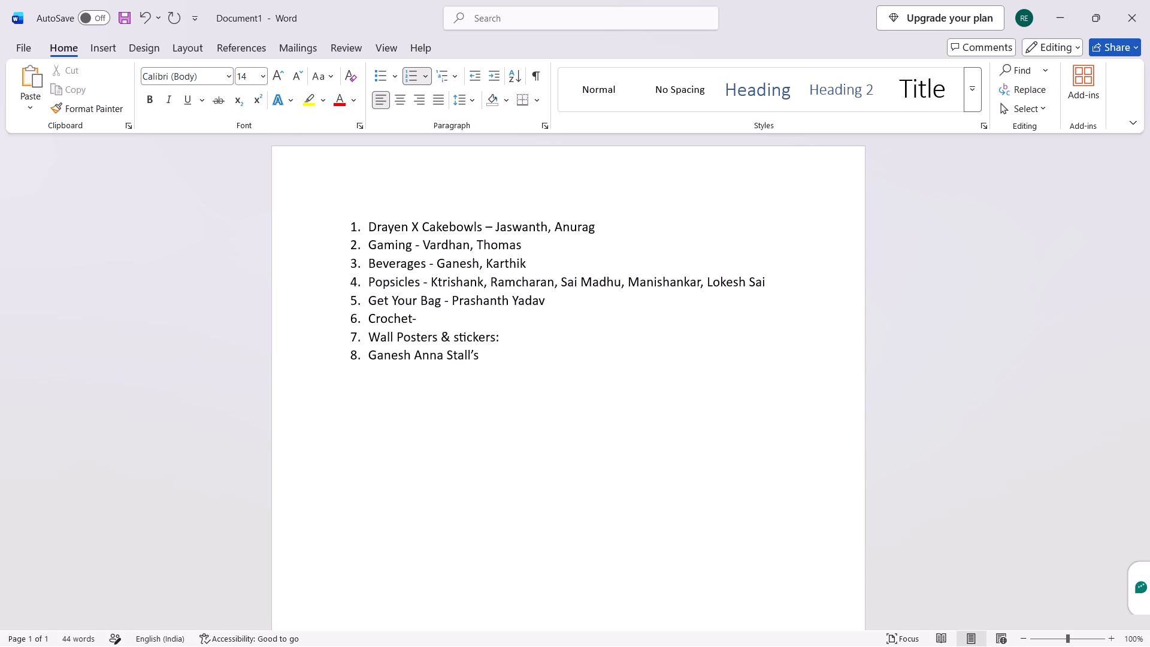
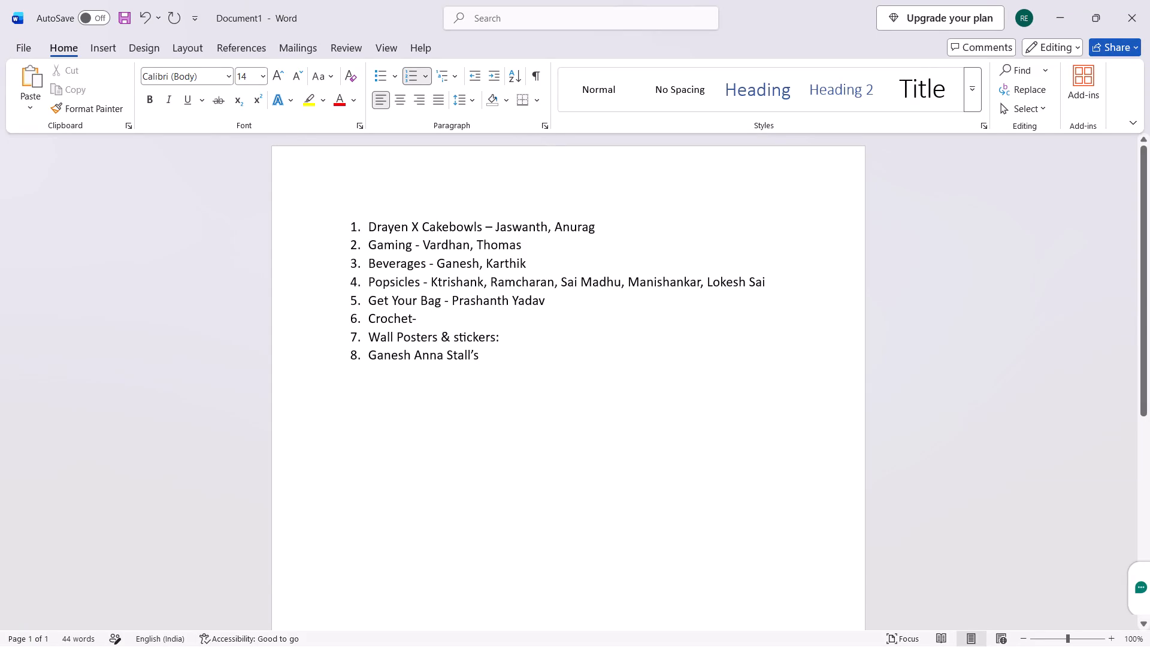
# Switch to the EQUINOX 2.0 Scripts document in Chrome and review the Inauguration Script back up to its opening.
pyautogui.click(534, 332)
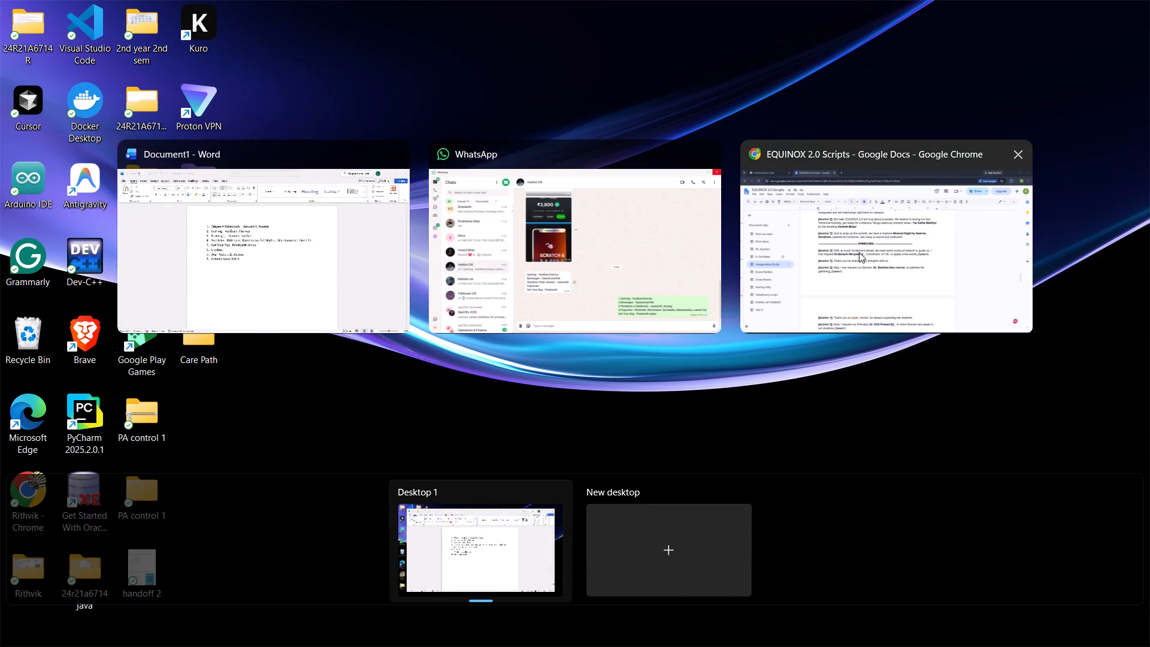
pyautogui.click(910, 253)
pyautogui.scroll(1, 575, 368)
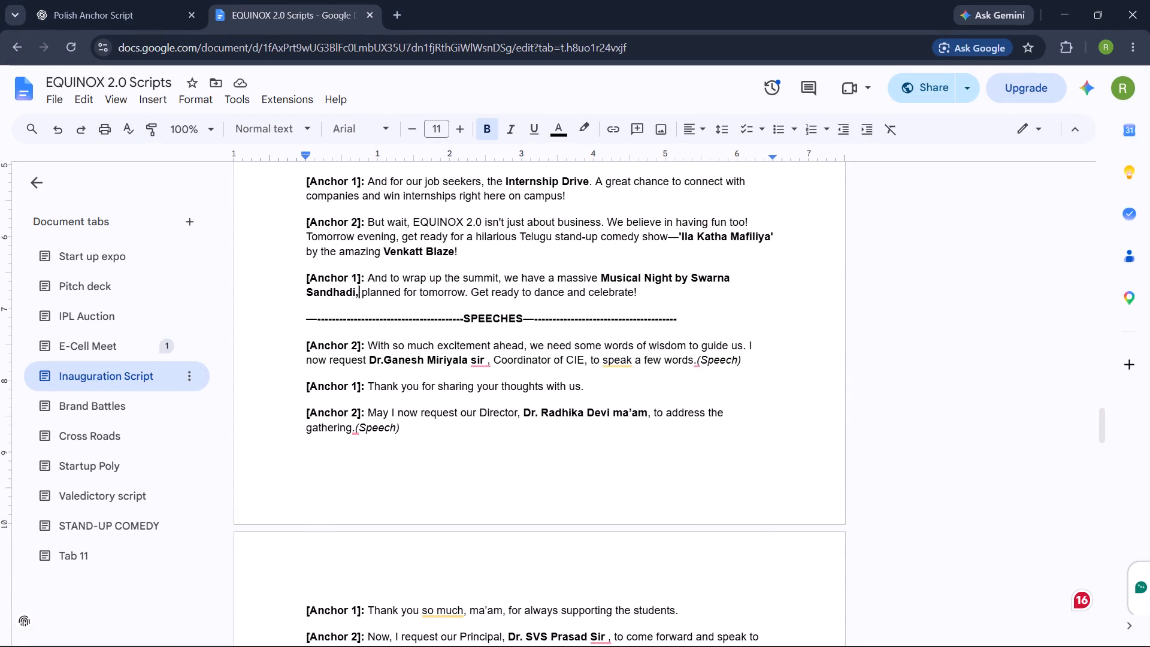
pyautogui.scroll(1, 575, 368)
pyautogui.scroll(-1, 575, 368)
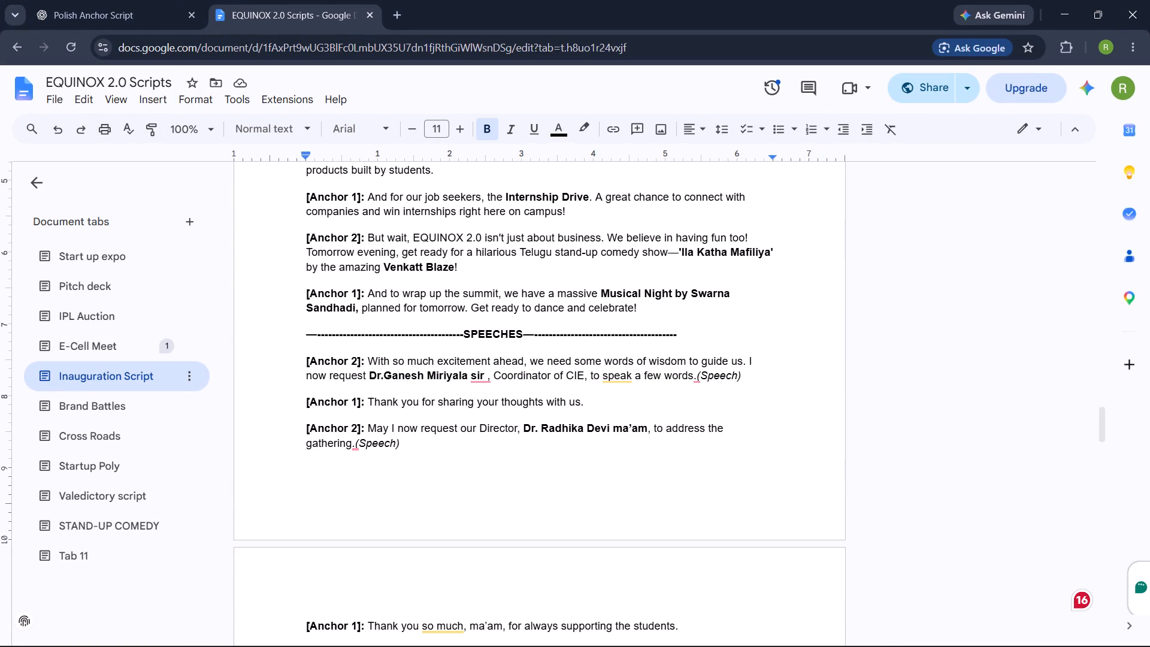
pyautogui.scroll(11, 575, 368)
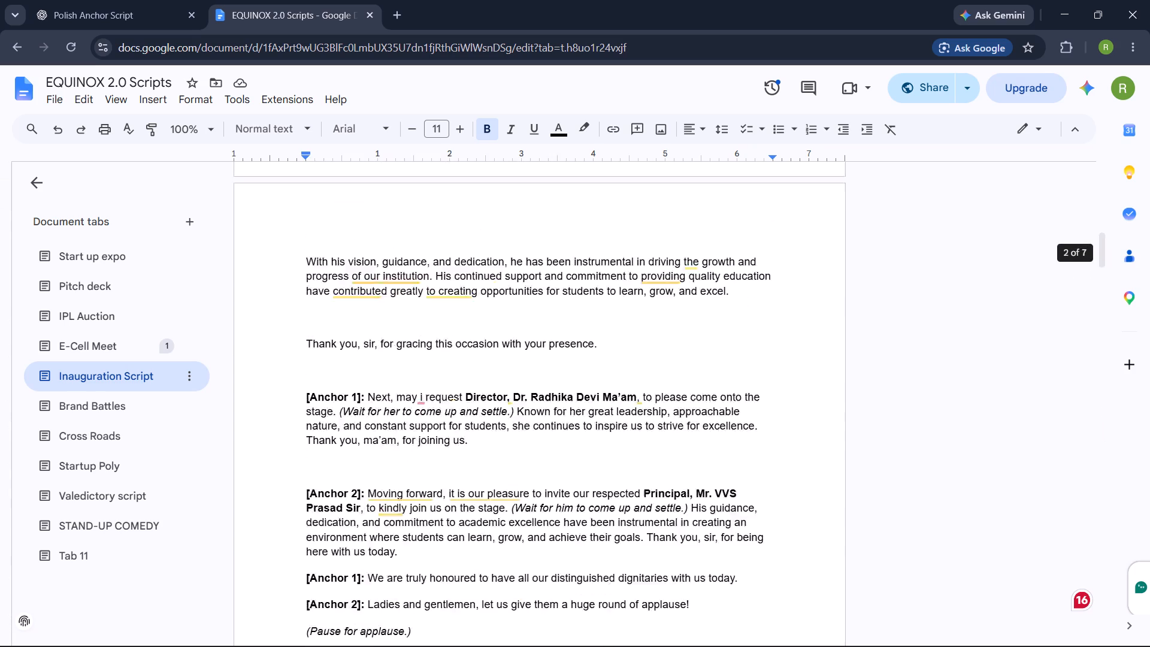
pyautogui.scroll(12, 575, 368)
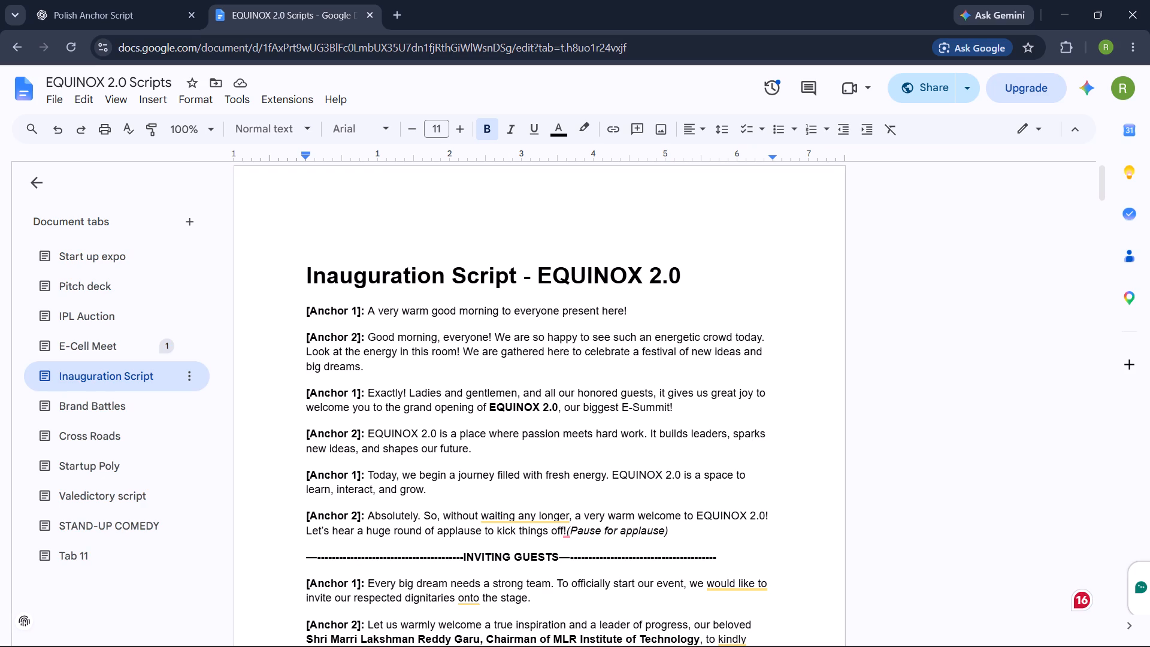
pyautogui.press('Down')
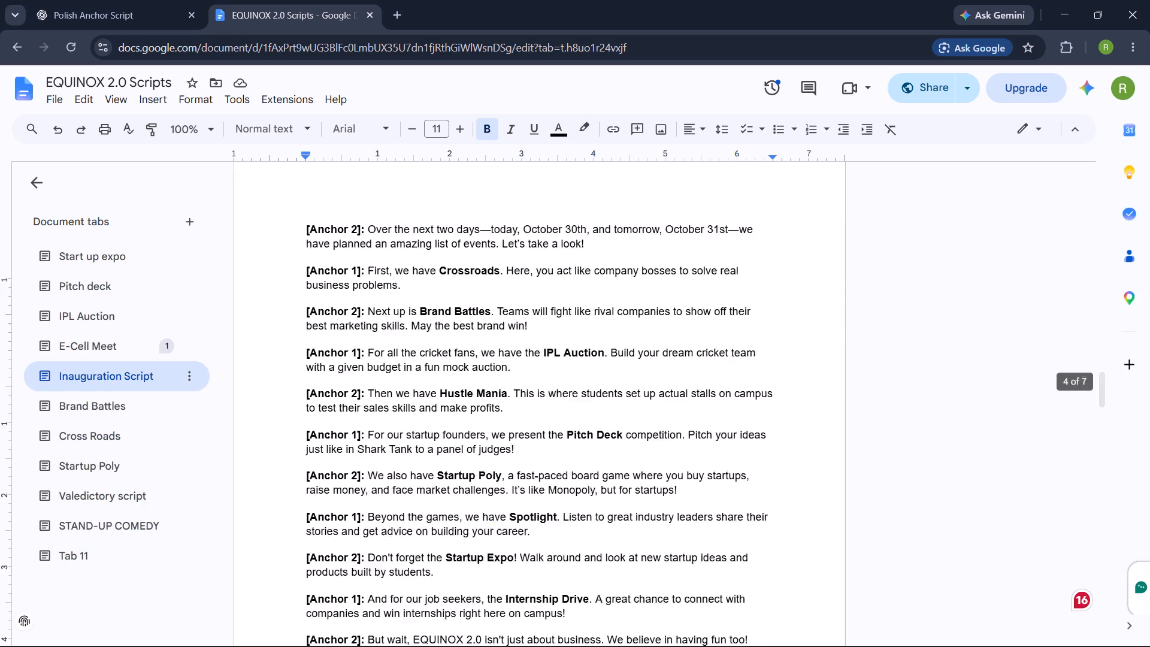
pyautogui.press('Up')
pyautogui.press('Up')
pyautogui.press('Up')
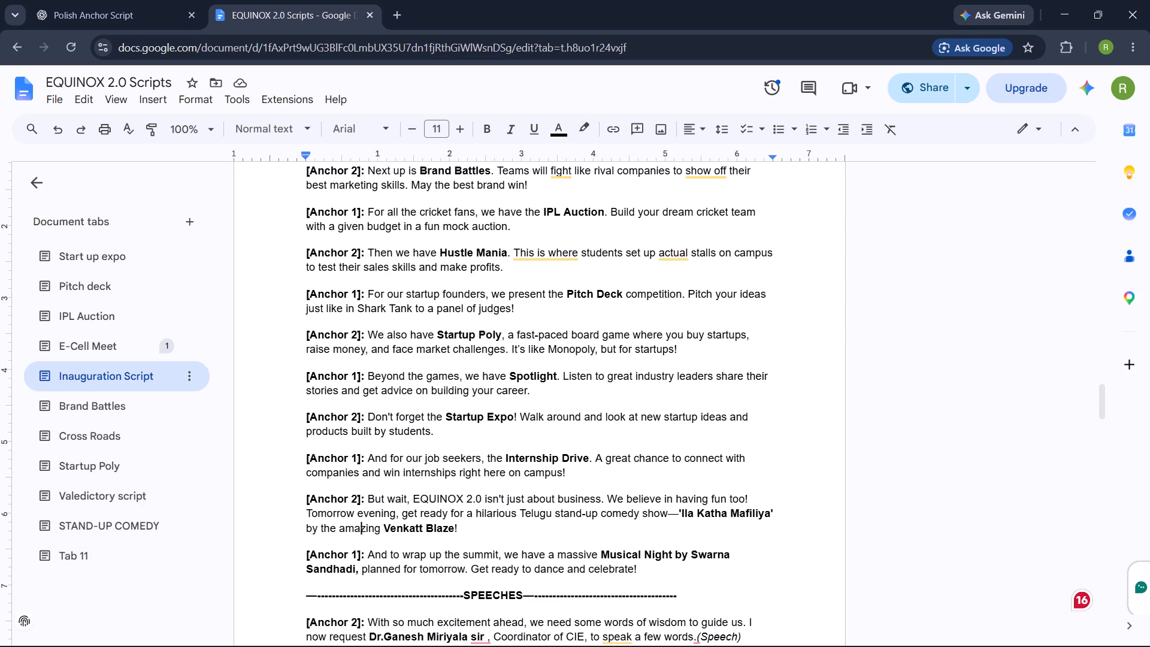
pyautogui.scroll(6, 576, 369)
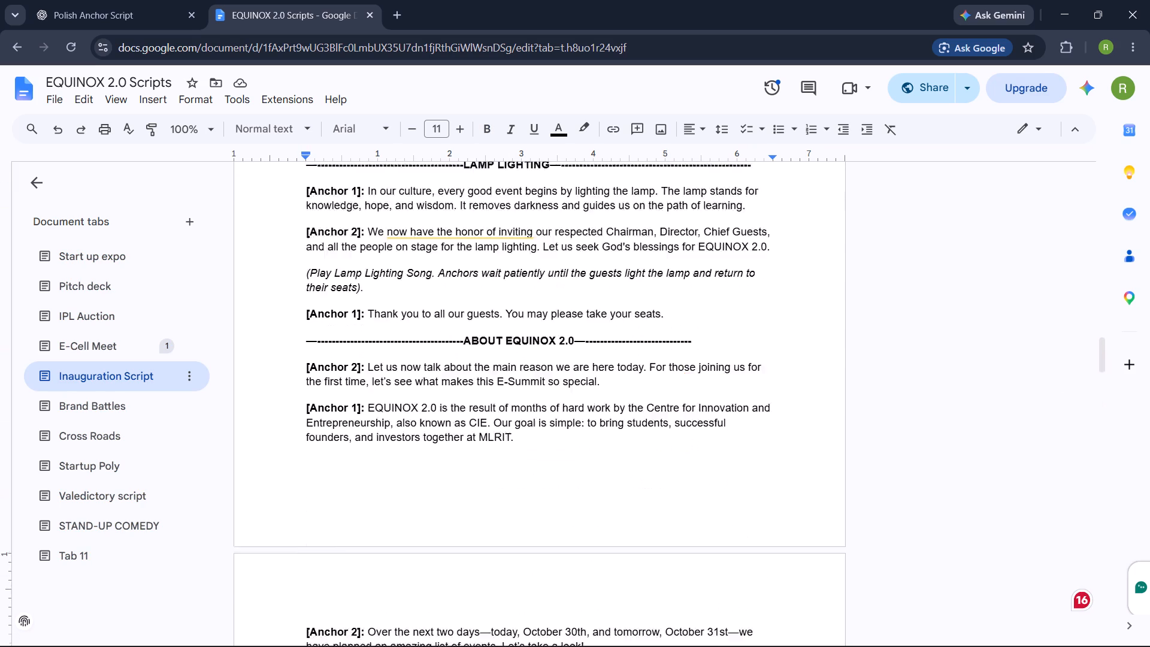
pyautogui.scroll(6, 576, 369)
pyautogui.scroll(-1, 576, 369)
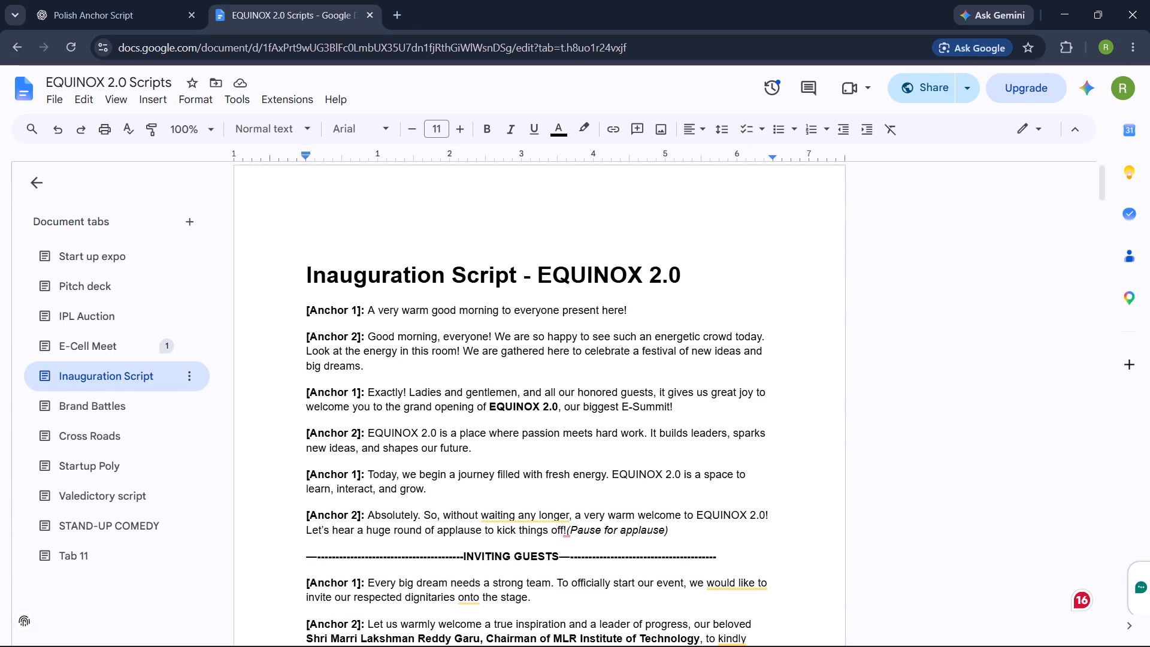
pyautogui.scroll(-1, 576, 369)
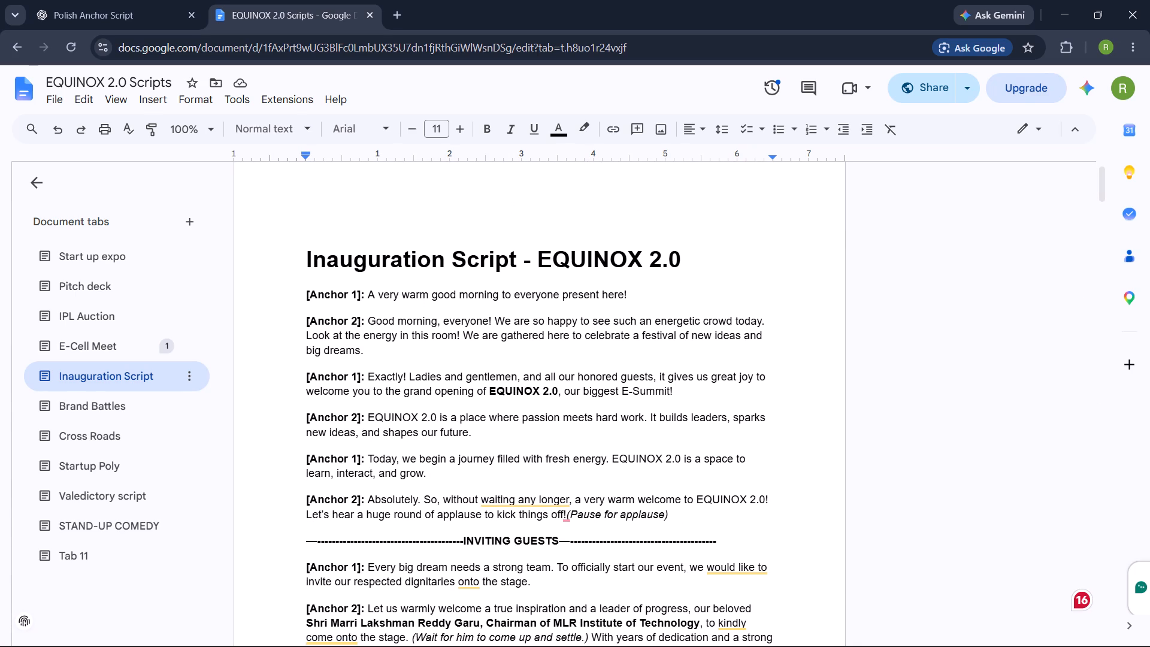
pyautogui.scroll(1, 576, 369)
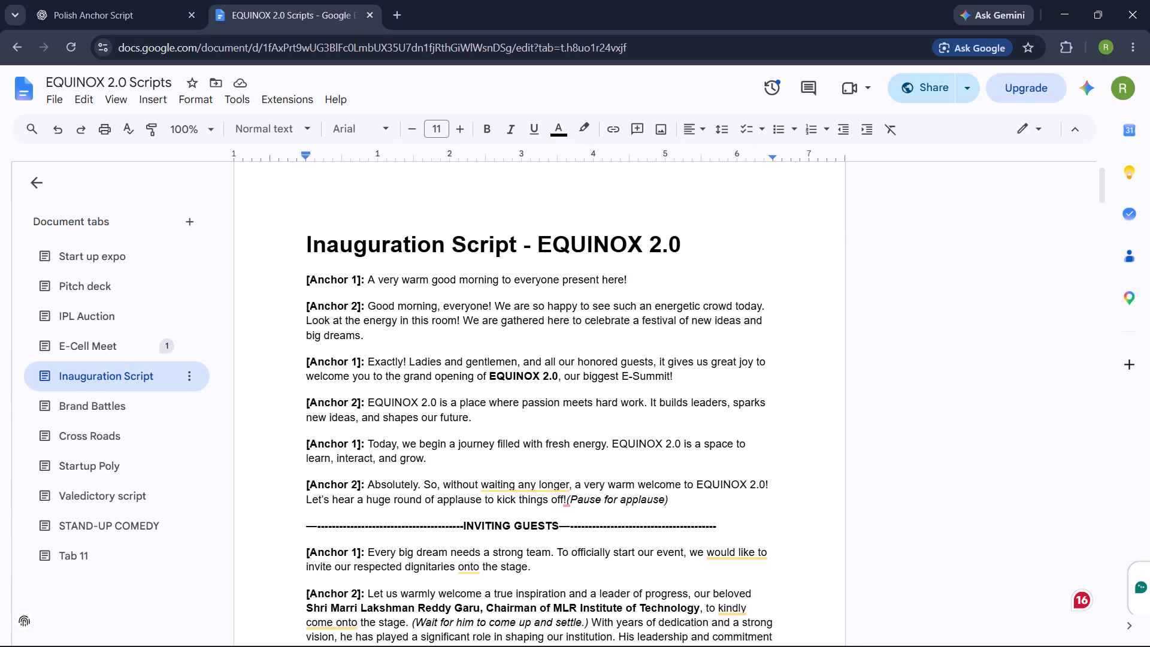
pyautogui.scroll(1, 576, 369)
pyautogui.scroll(-1, 576, 369)
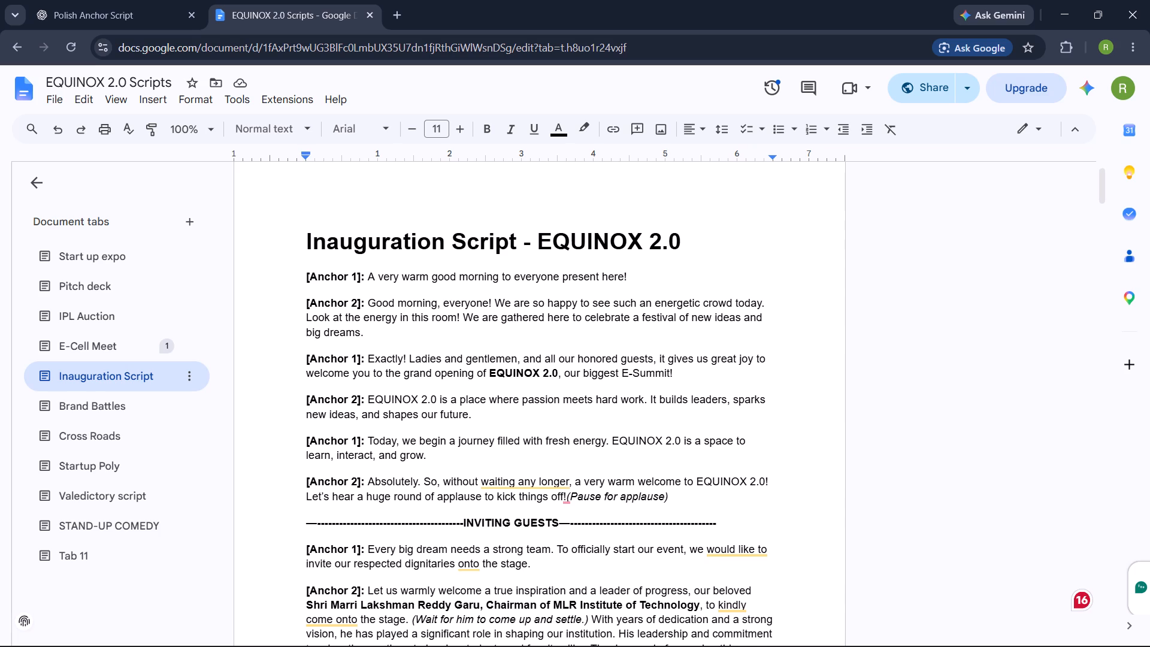
pyautogui.scroll(1, 576, 369)
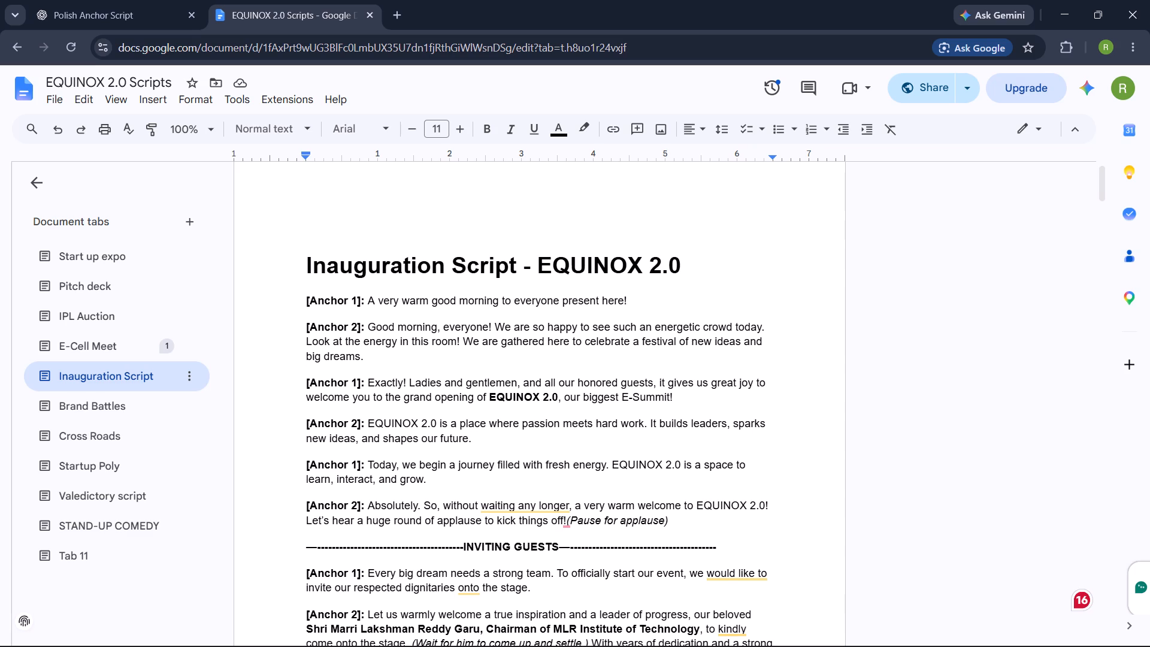
# Read through the Inauguration Script from the opening and INVITING GUESTS section to the title sponsor welcome.
pyautogui.scroll(-1, 576, 369)
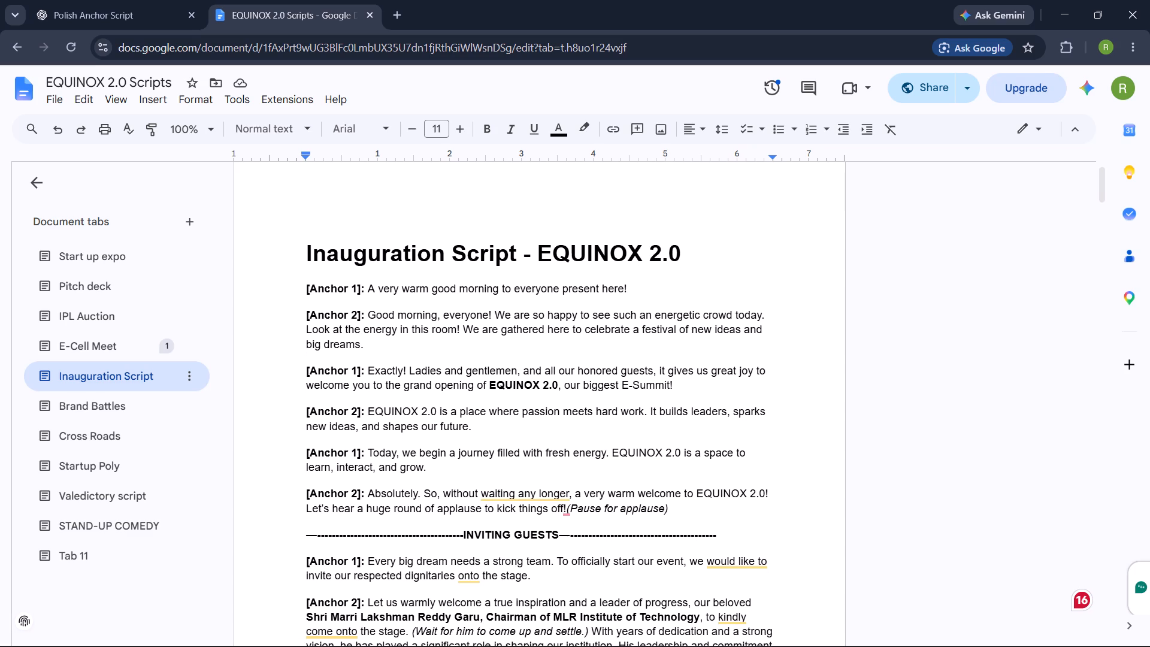
pyautogui.scroll(-2, 576, 369)
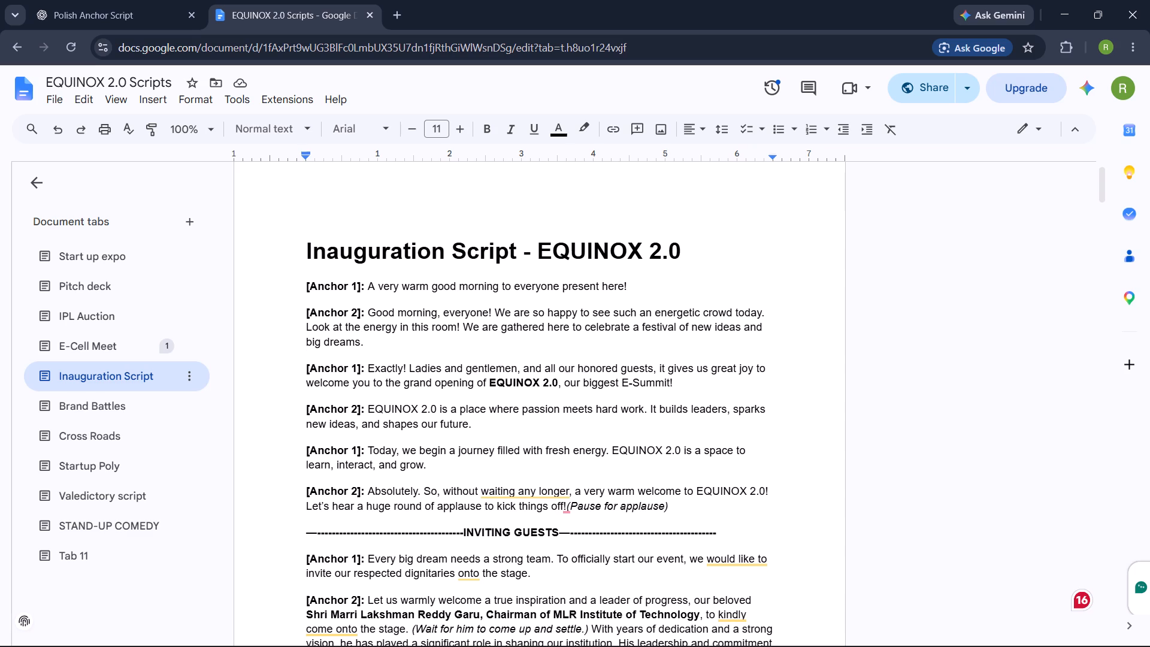
pyautogui.scroll(-3, 576, 369)
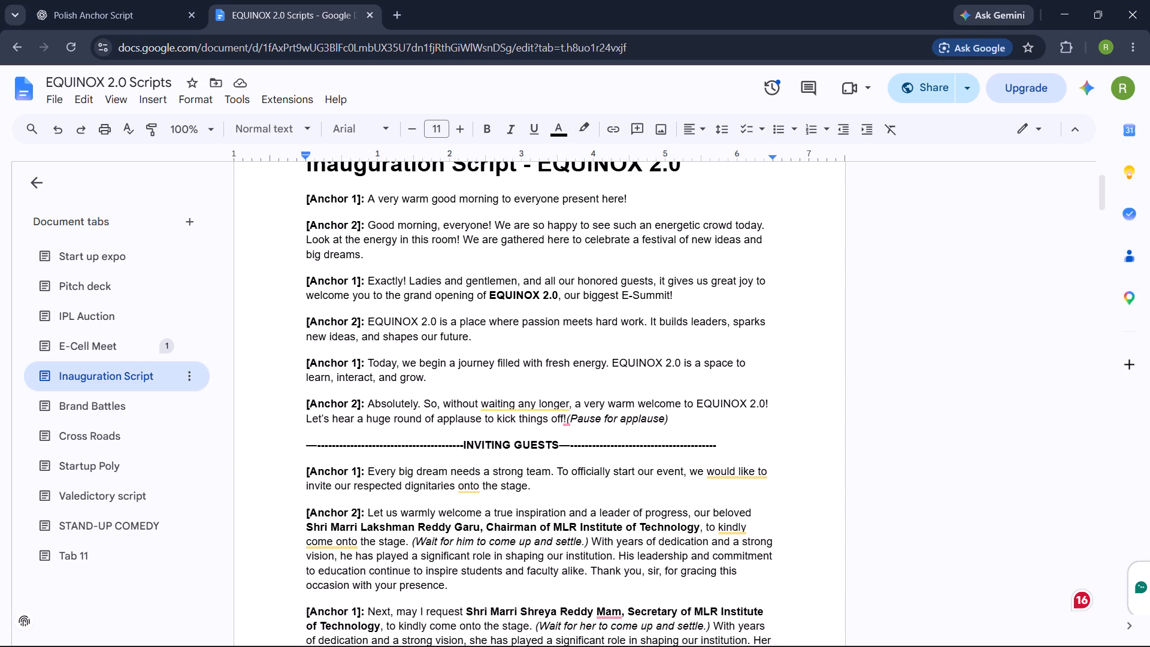
pyautogui.scroll(-2, 576, 369)
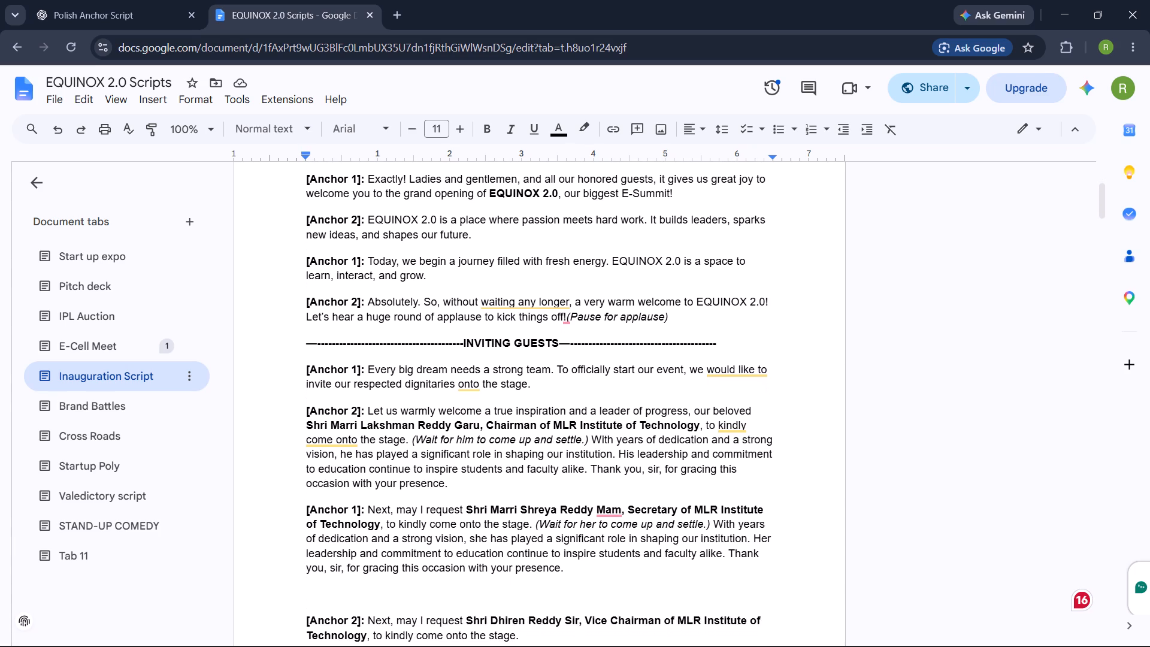
pyautogui.scroll(-1, 576, 369)
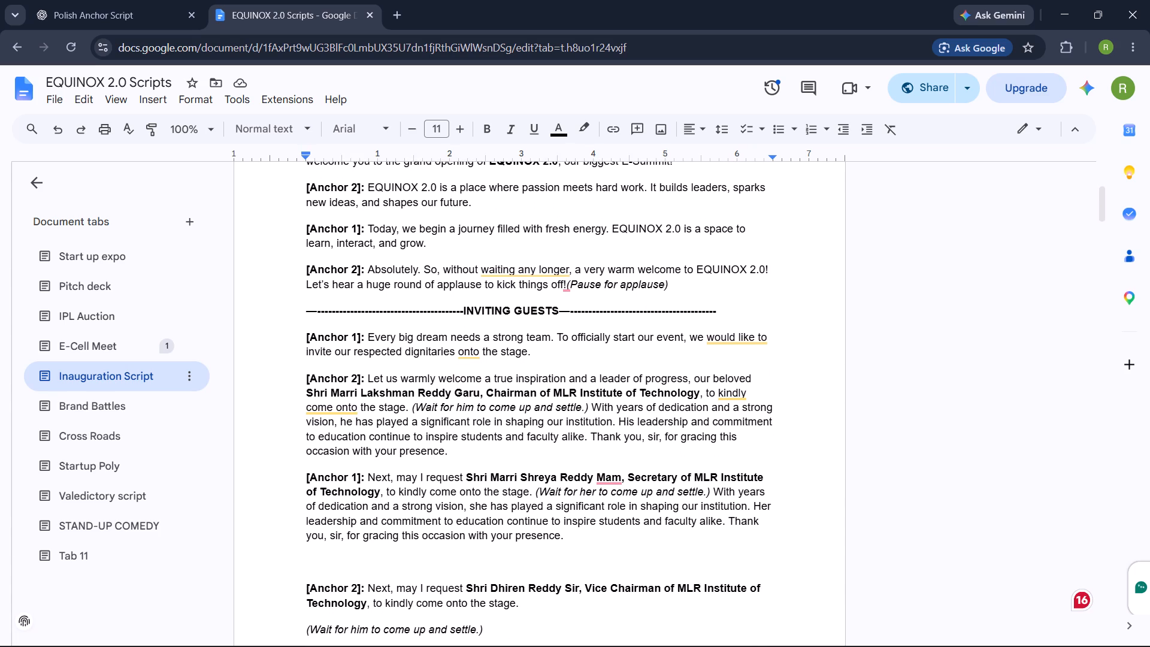
pyautogui.scroll(-1, 576, 369)
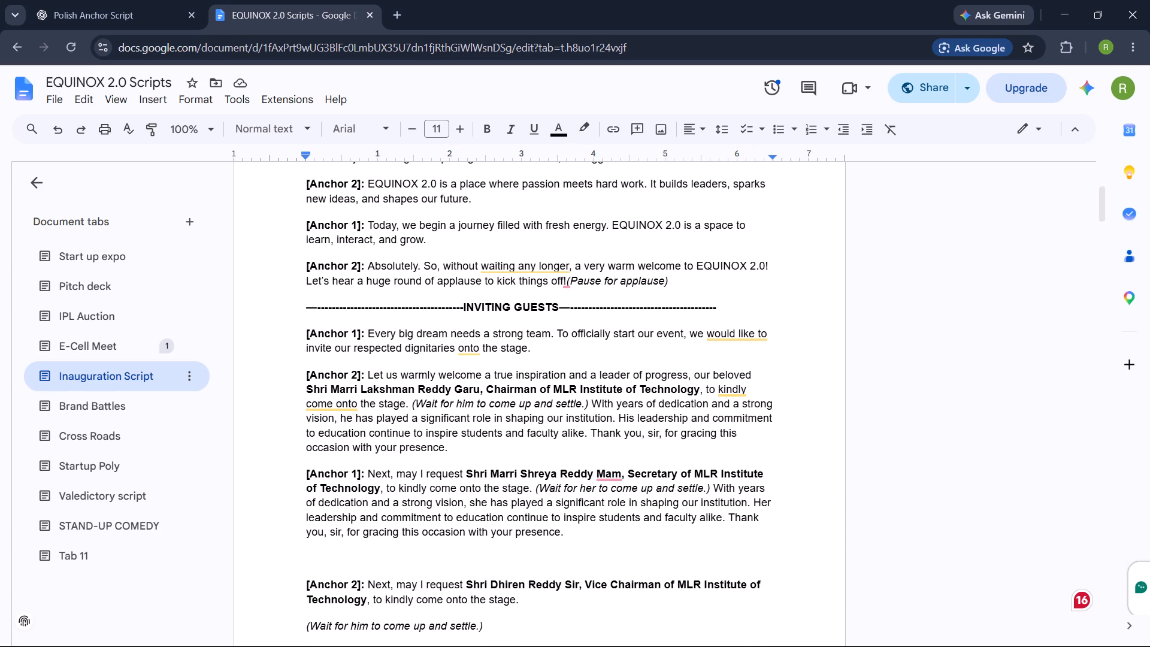
pyautogui.scroll(-2, 576, 369)
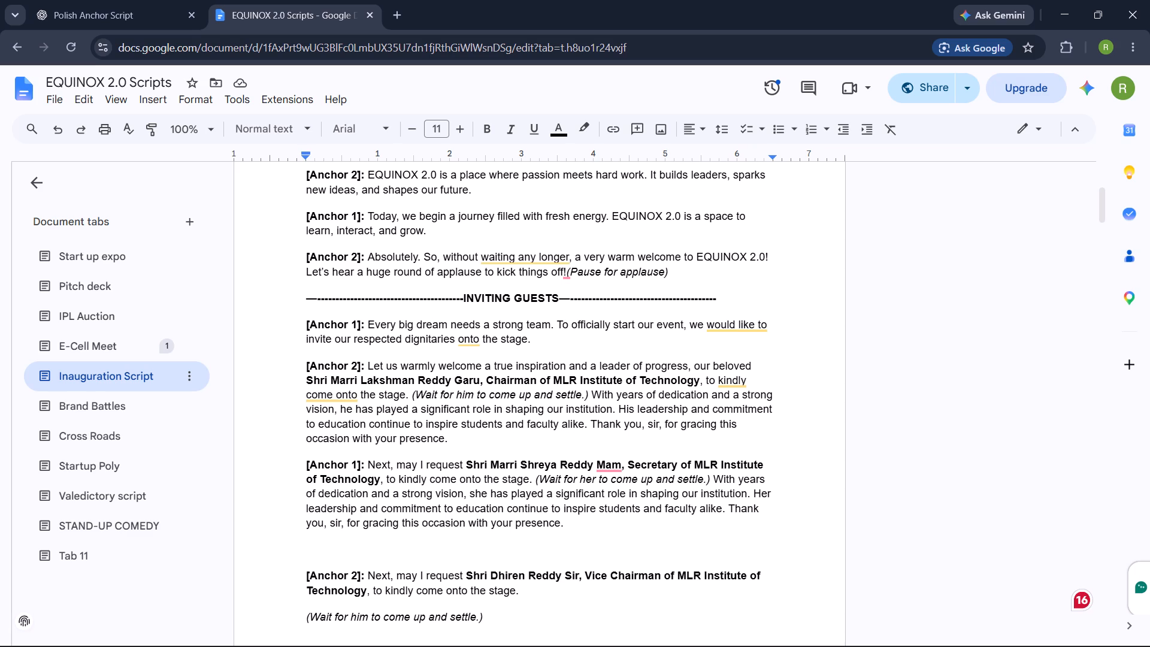
pyautogui.scroll(-2, 576, 369)
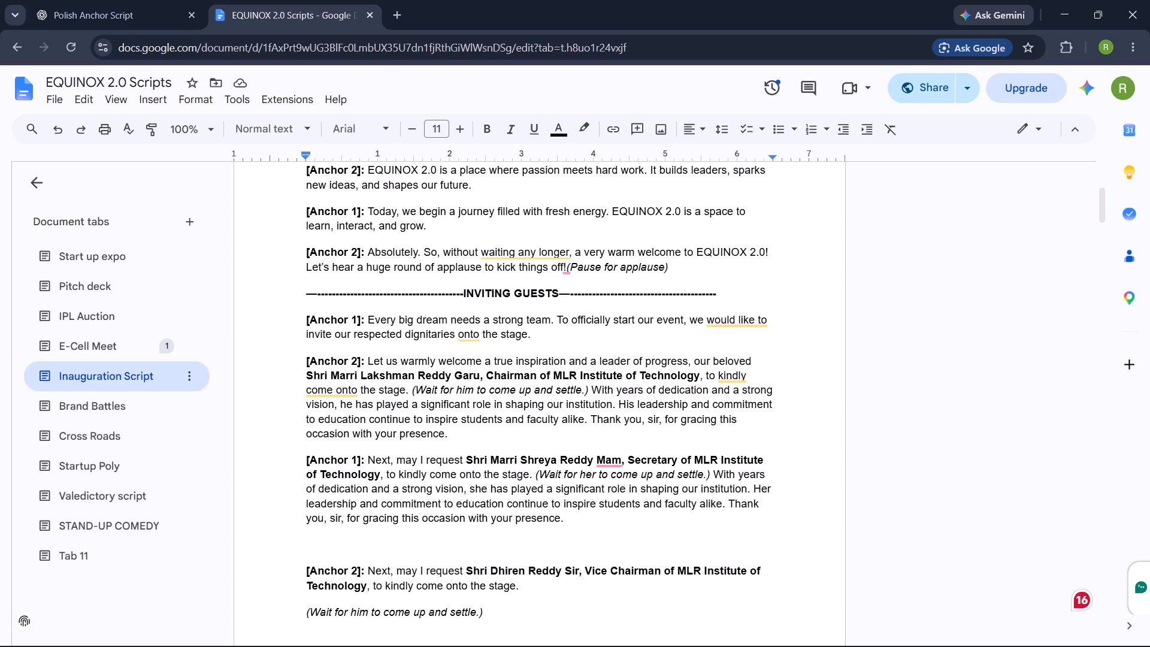
pyautogui.scroll(-2, 576, 369)
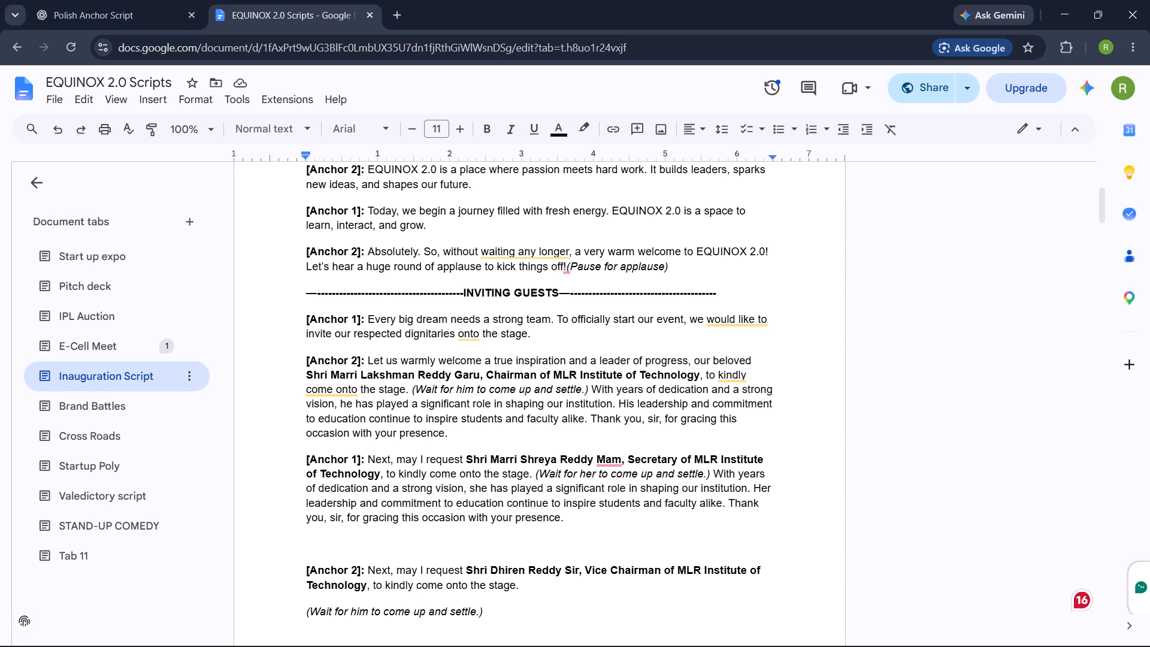
pyautogui.scroll(-4, 576, 369)
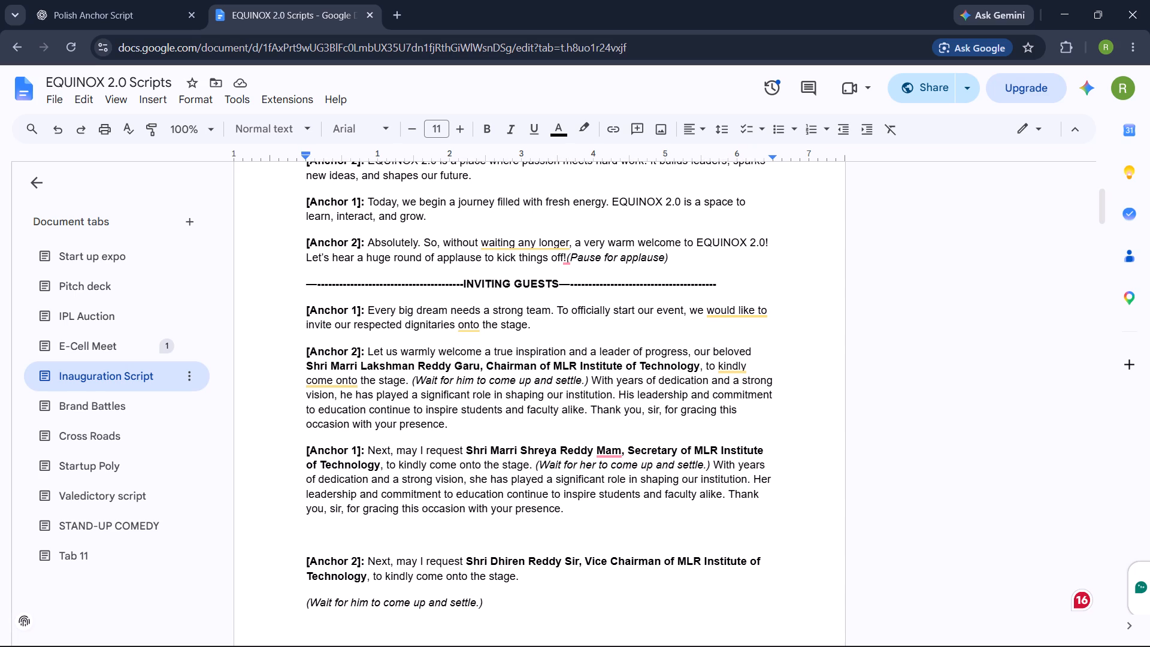
pyautogui.scroll(-2, 576, 369)
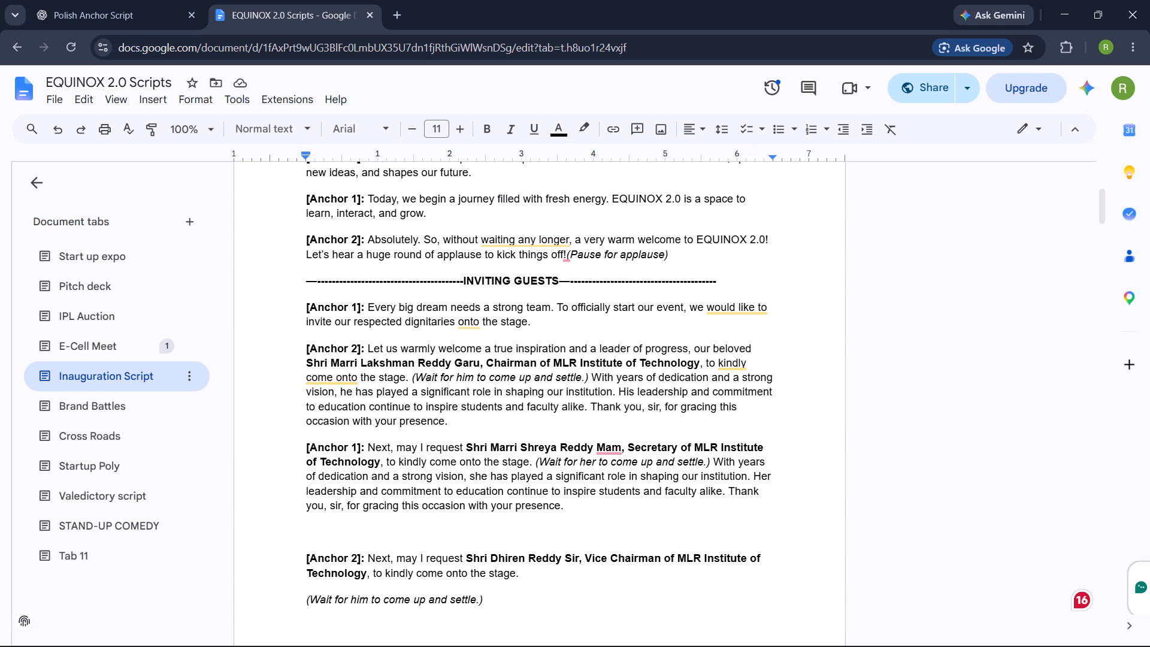
pyautogui.scroll(-2, 576, 369)
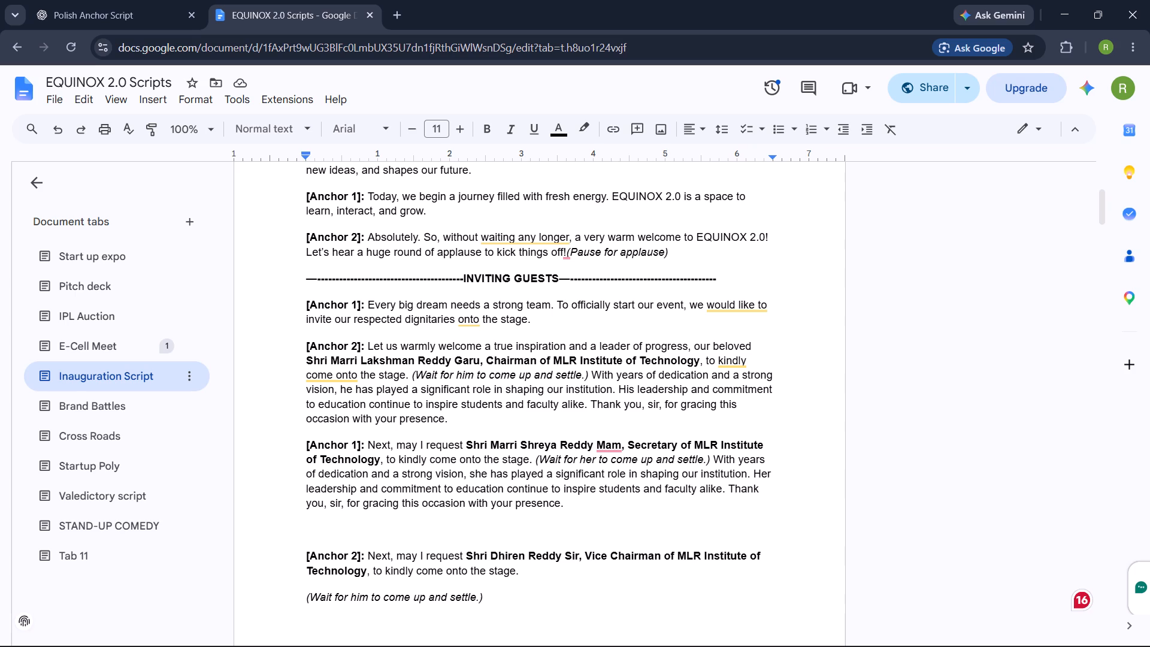
pyautogui.scroll(-1, 576, 369)
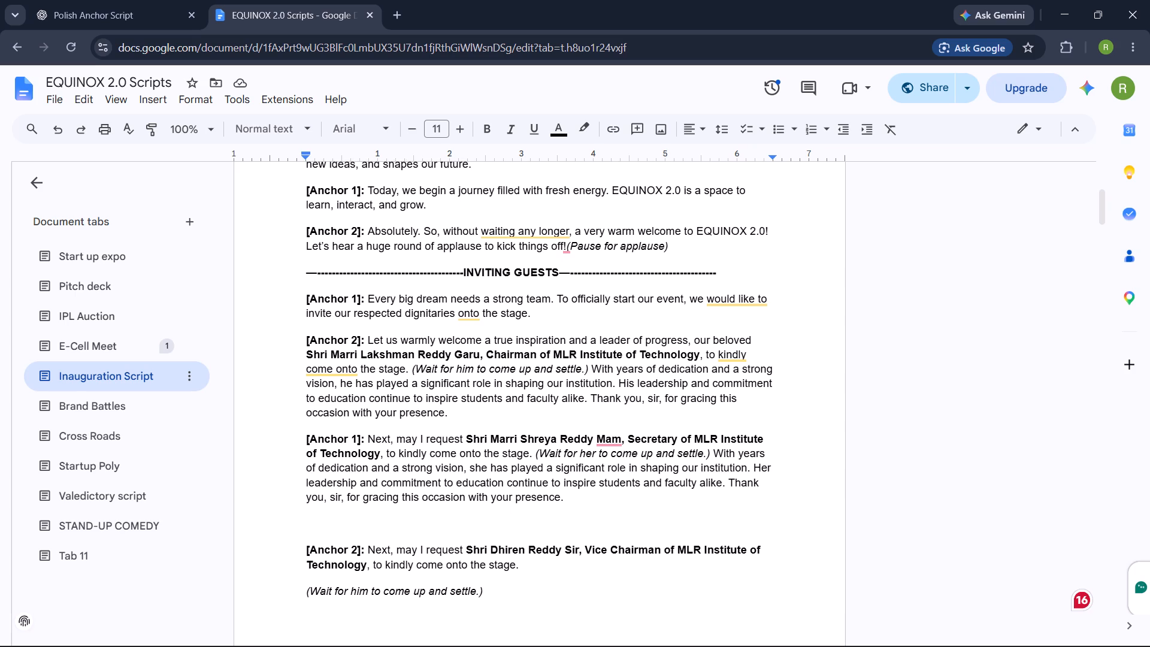
pyautogui.scroll(-1, 576, 369)
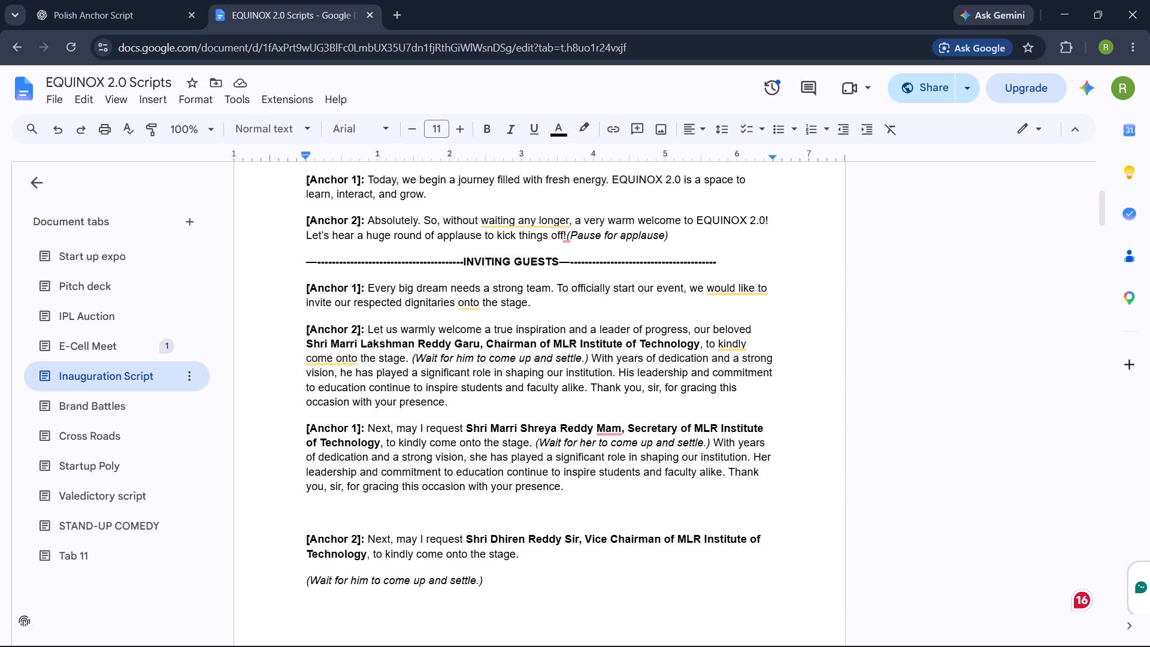
pyautogui.scroll(-2, 576, 369)
# Read the INVITING GUESTS section of the Inauguration Script, covering the Chairman, Secretary and Vice Chairman invitations.
pyautogui.scroll(-2, 576, 369)
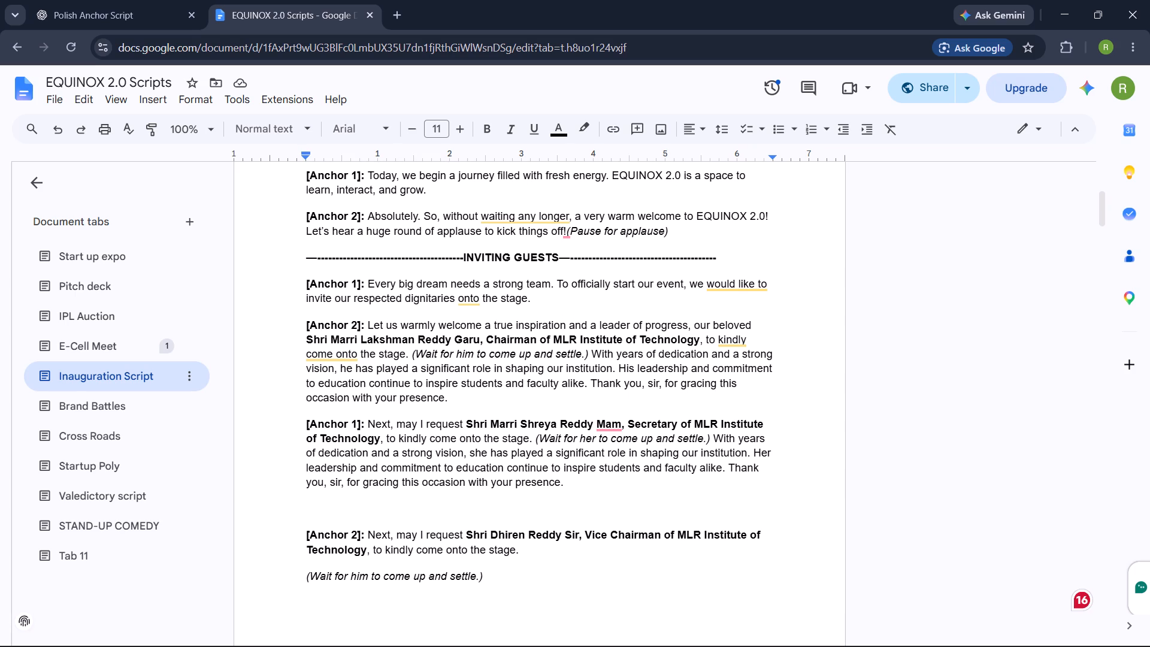
pyautogui.scroll(-1, 576, 369)
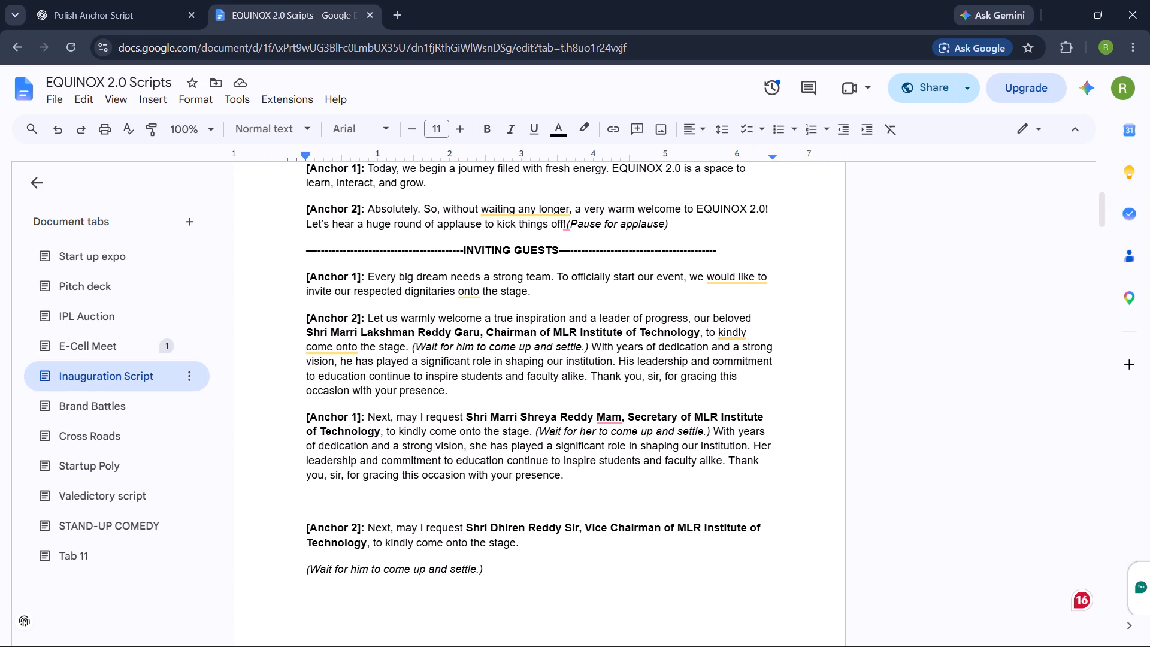
pyautogui.scroll(-2, 576, 369)
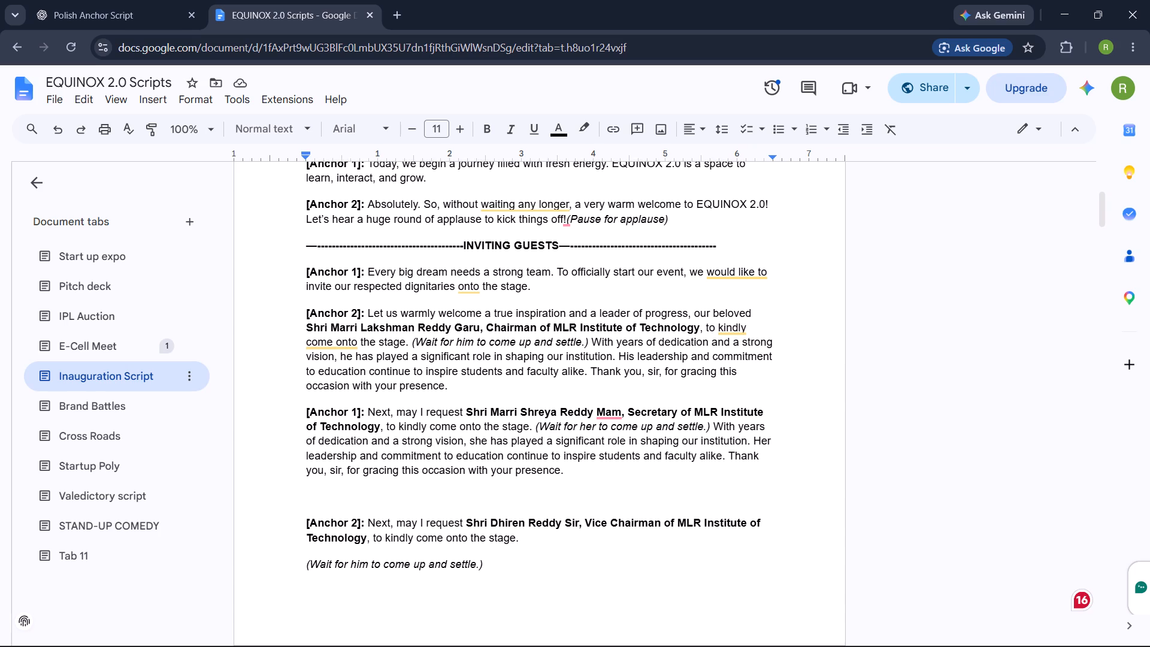
pyautogui.scroll(-3, 576, 369)
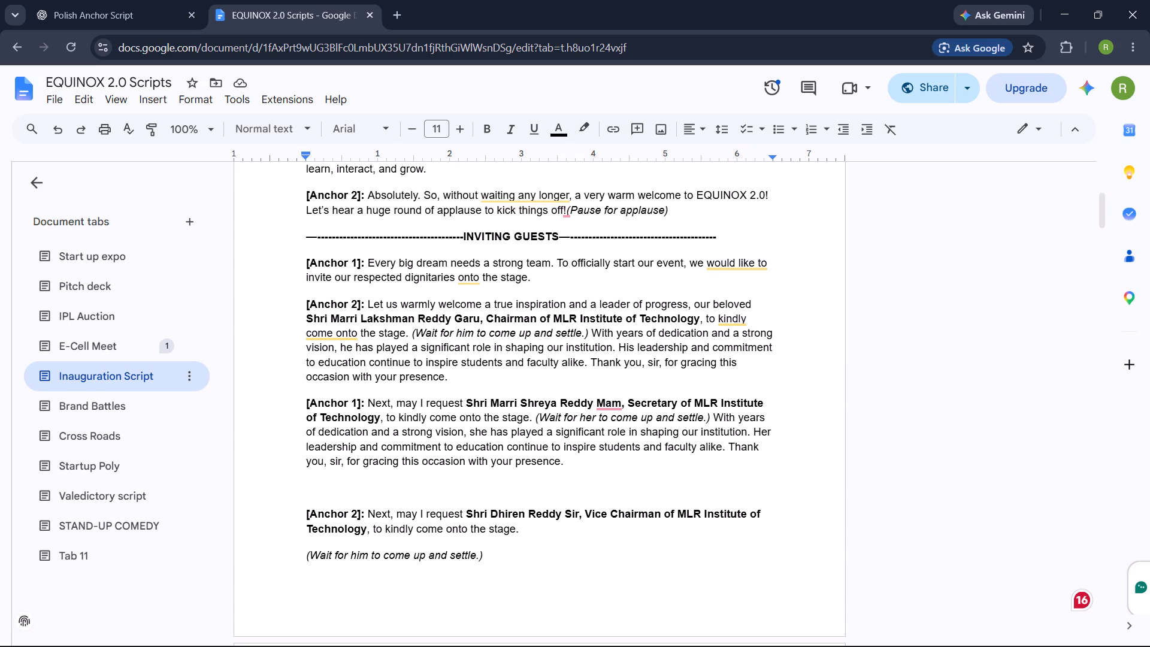
pyautogui.scroll(-5, 576, 369)
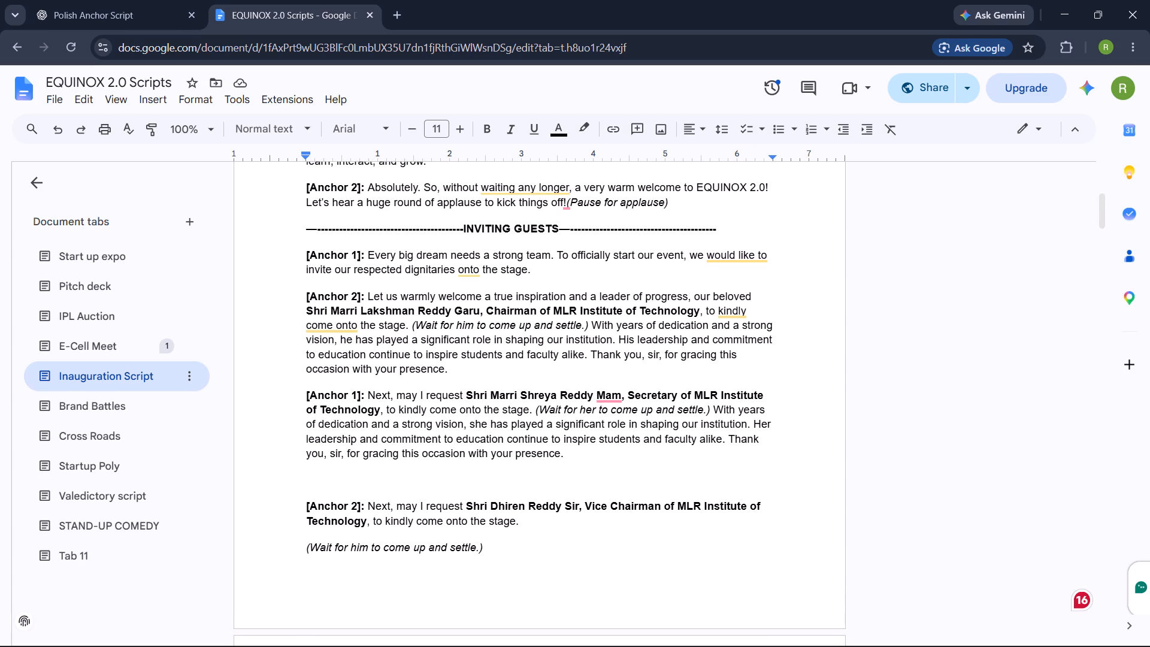
pyautogui.scroll(-2, 576, 369)
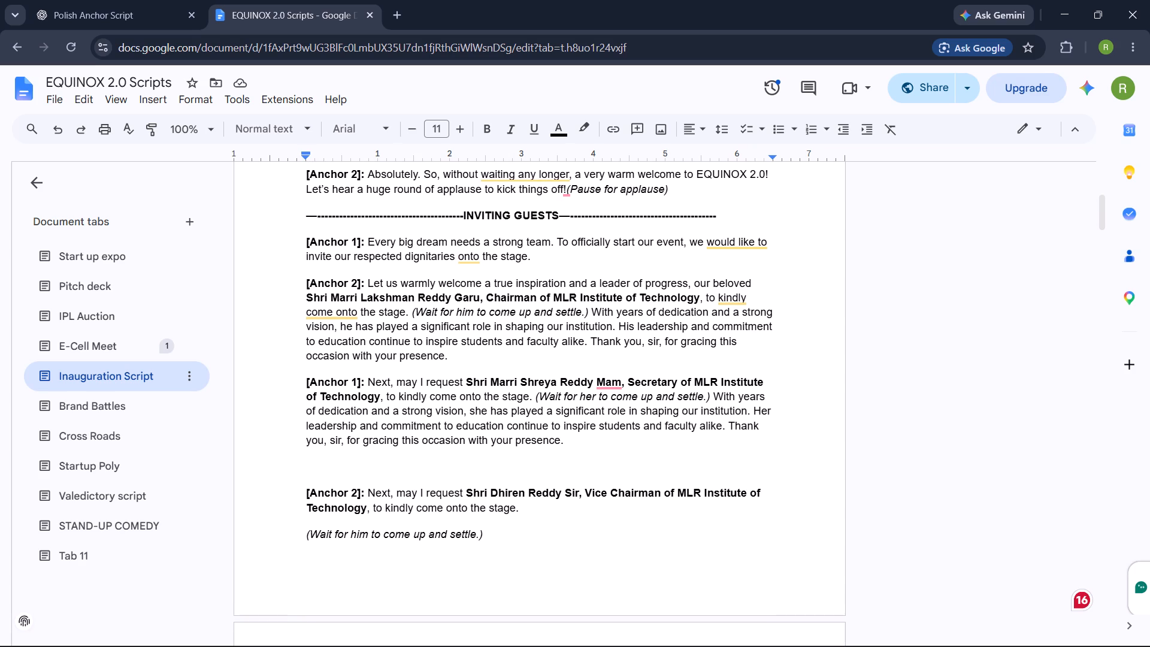
pyautogui.scroll(-1, 576, 369)
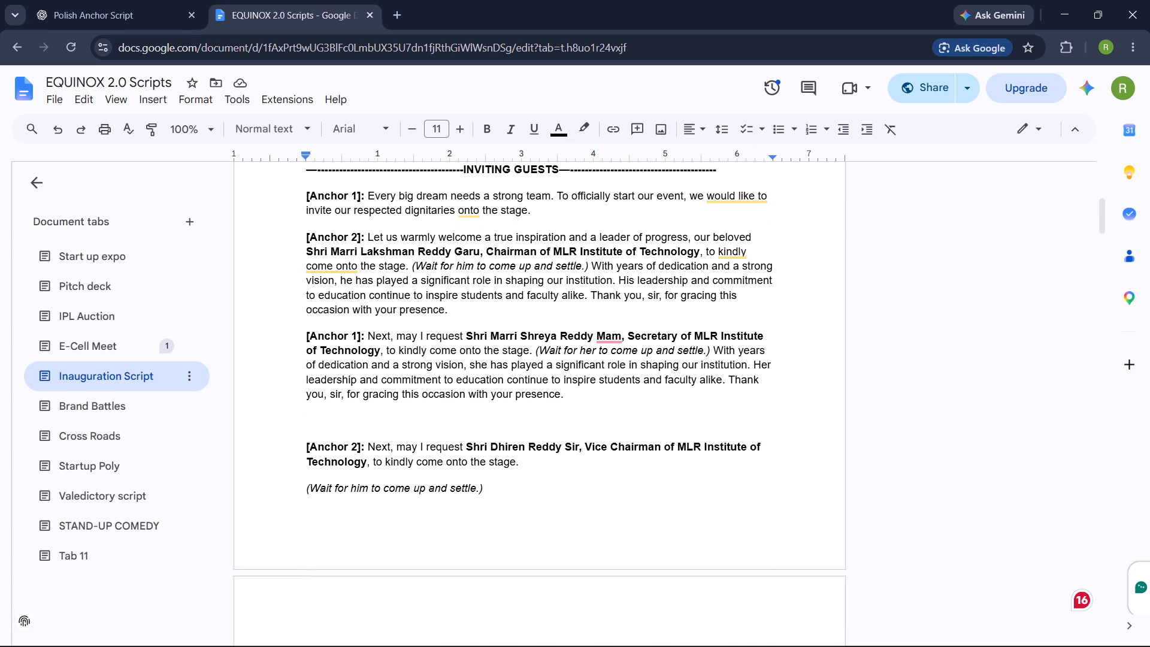
# Read on through the rest of the Vice Chairman's introduction and the Director and Principal invitations.
pyautogui.scroll(-4, 576, 369)
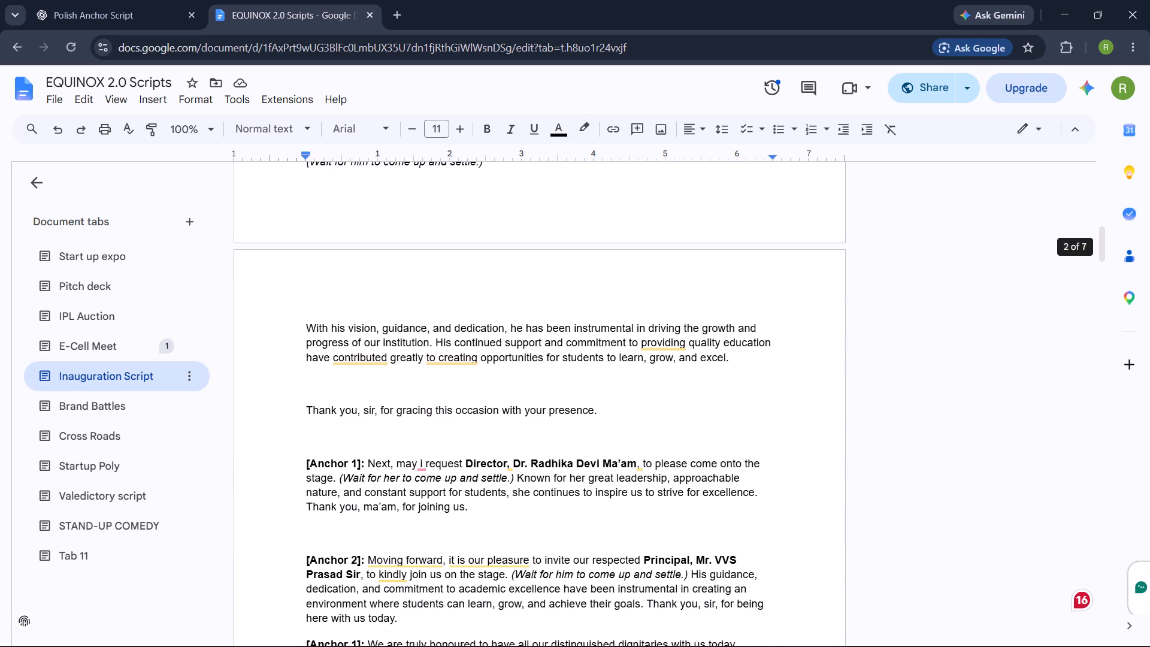
pyautogui.scroll(-4, 576, 369)
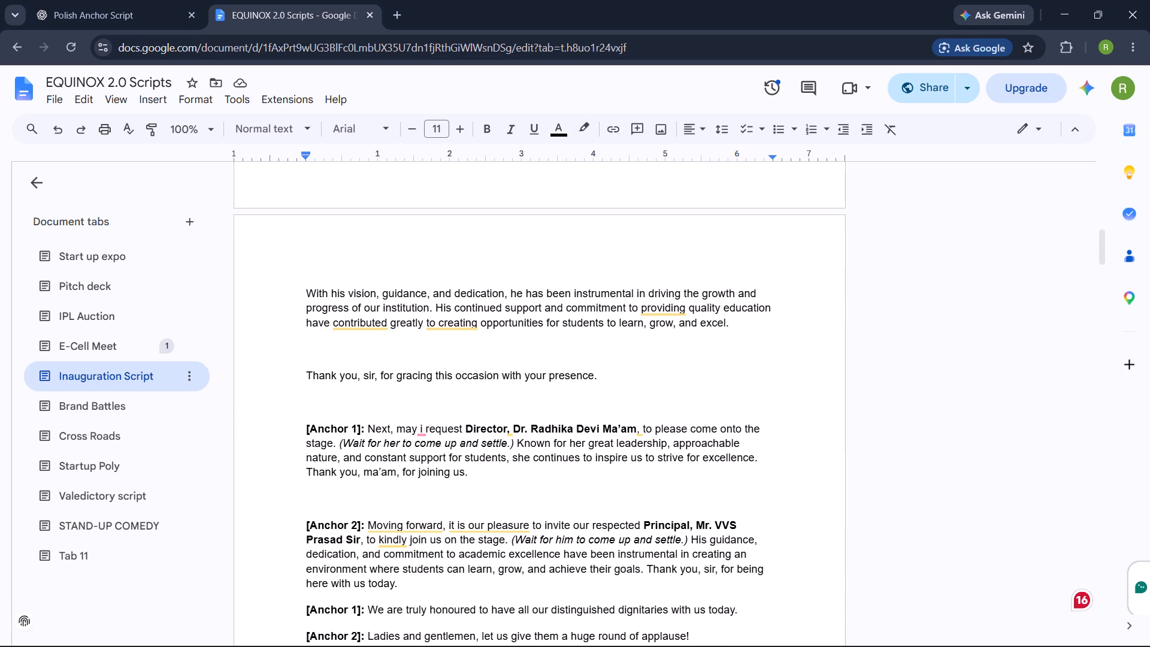
pyautogui.scroll(-1, 576, 369)
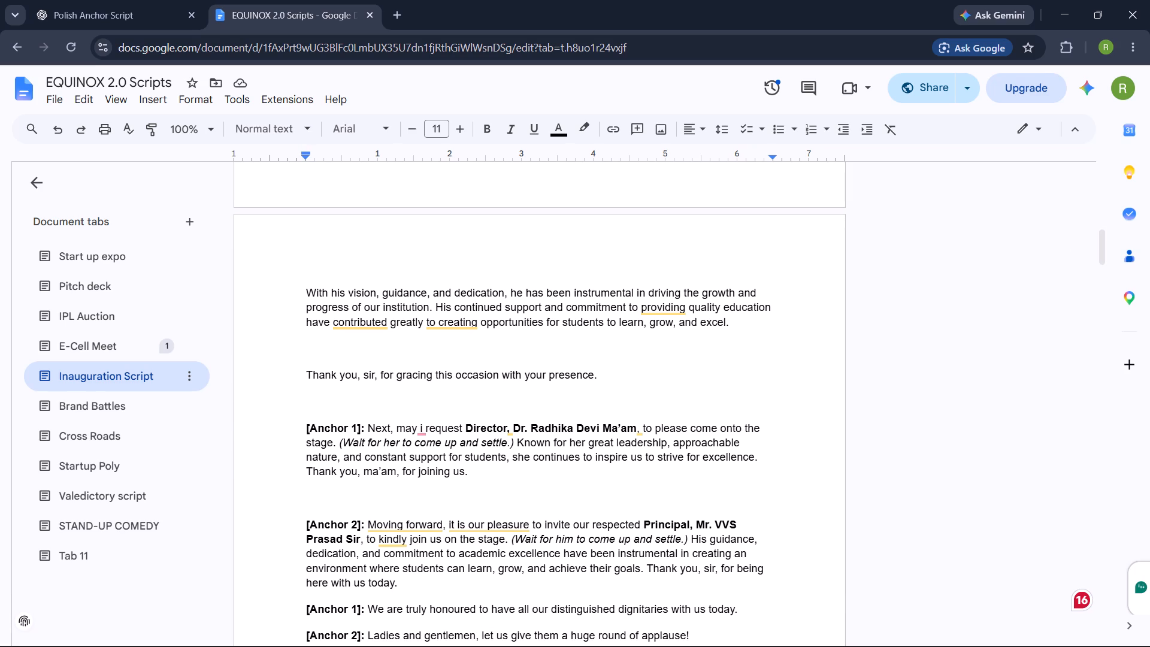
pyautogui.scroll(-2, 576, 369)
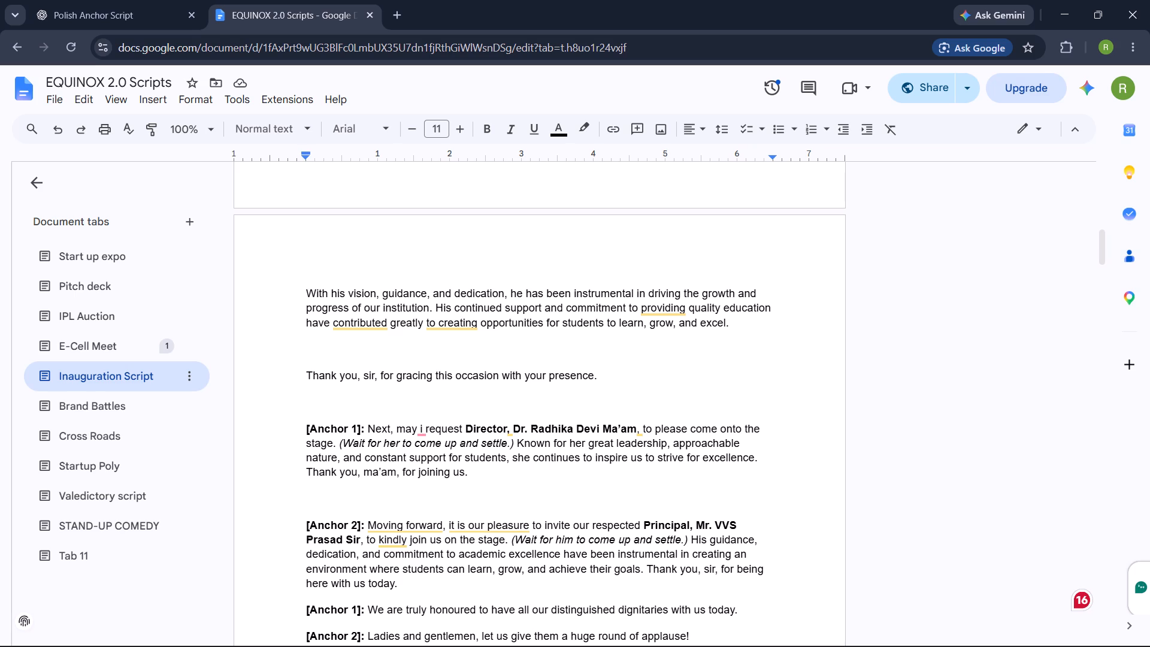
pyautogui.scroll(-2, 576, 369)
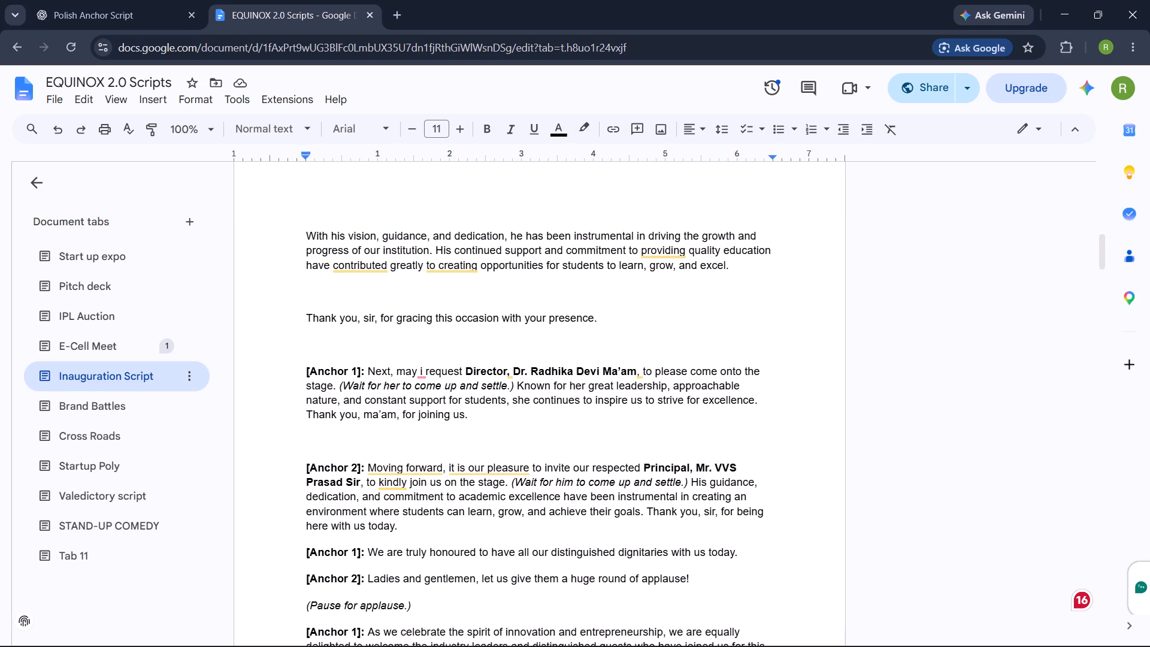
pyautogui.scroll(-4, 576, 369)
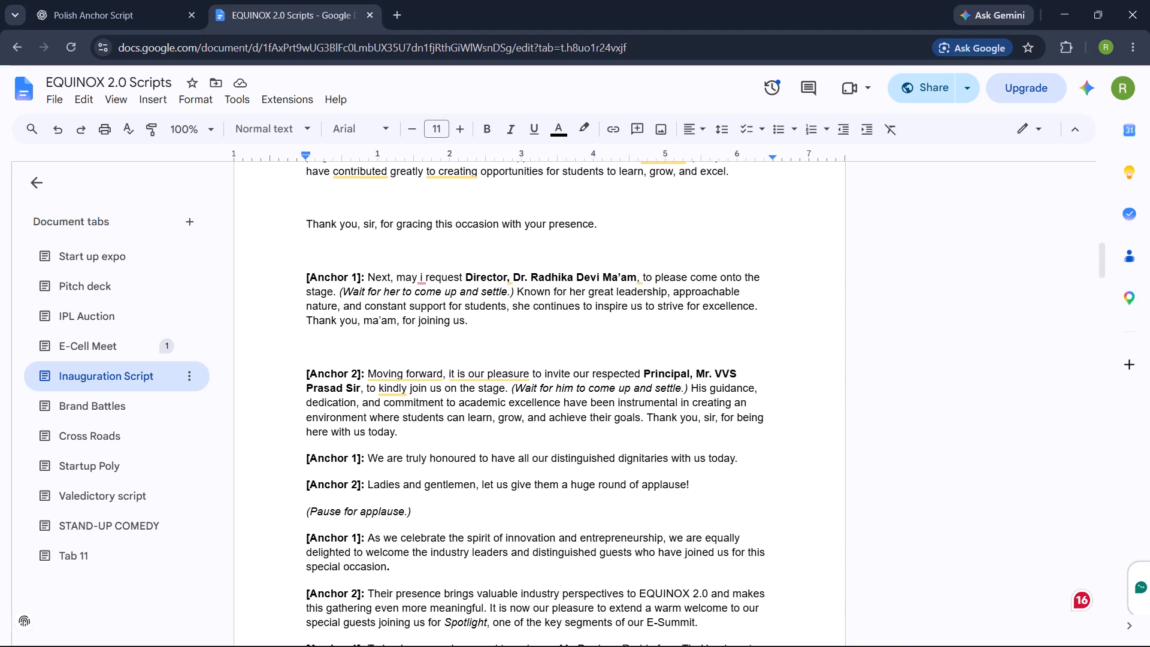
pyautogui.scroll(-2, 576, 369)
pyautogui.scroll(2, 576, 369)
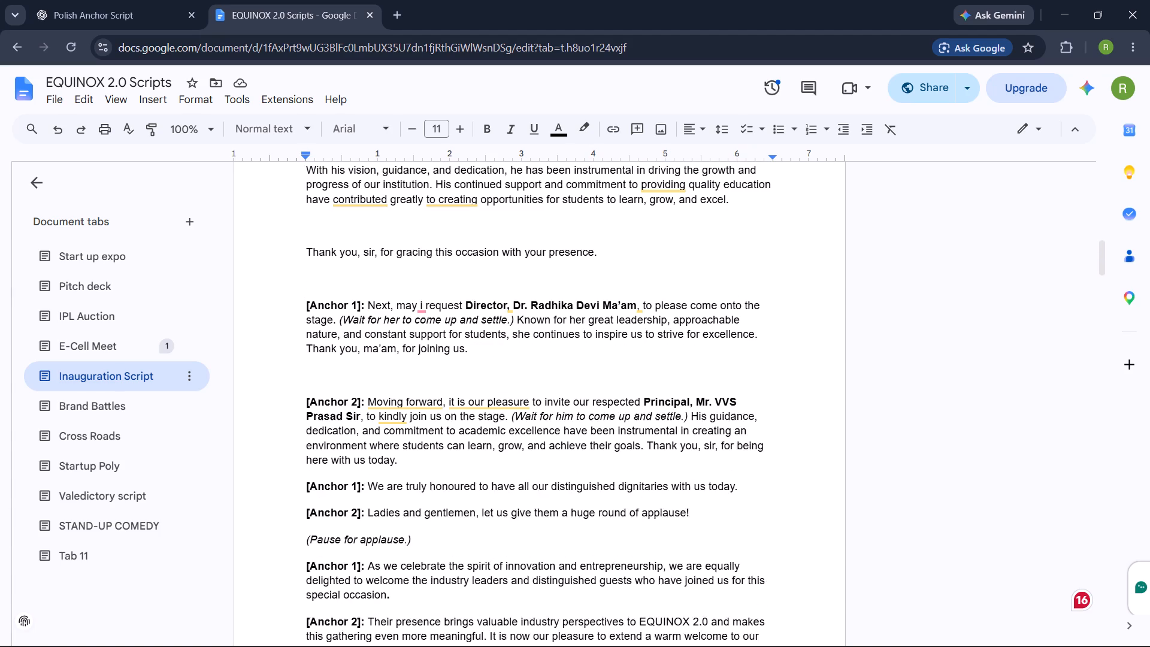
pyautogui.scroll(-2, 576, 369)
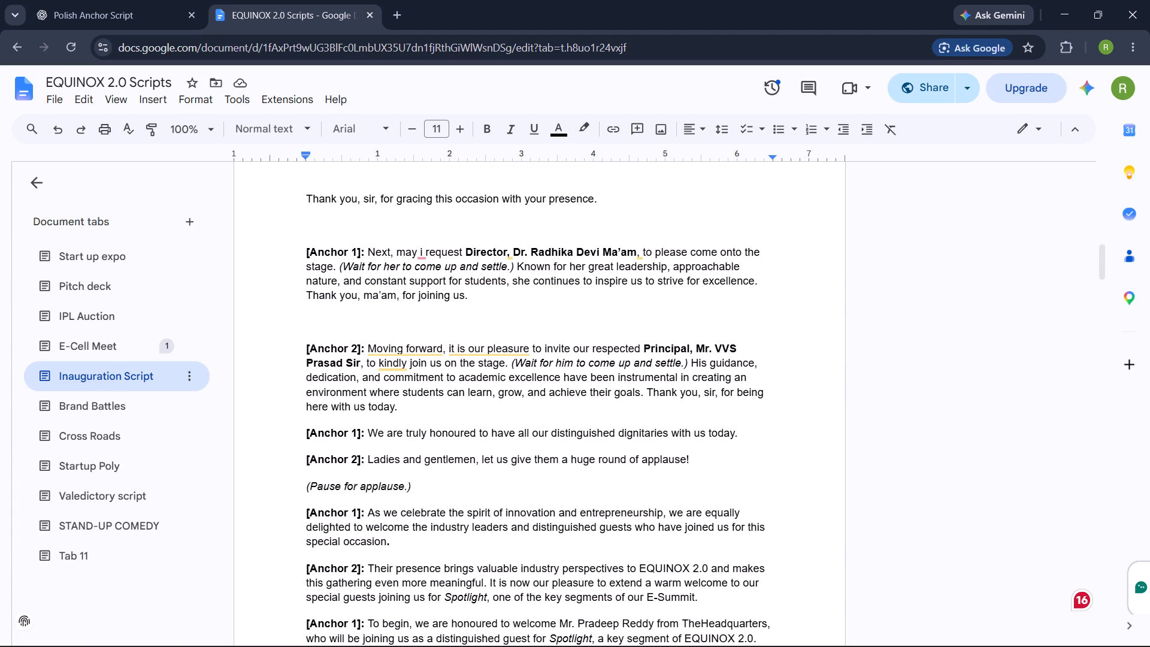
pyautogui.scroll(-1, 576, 369)
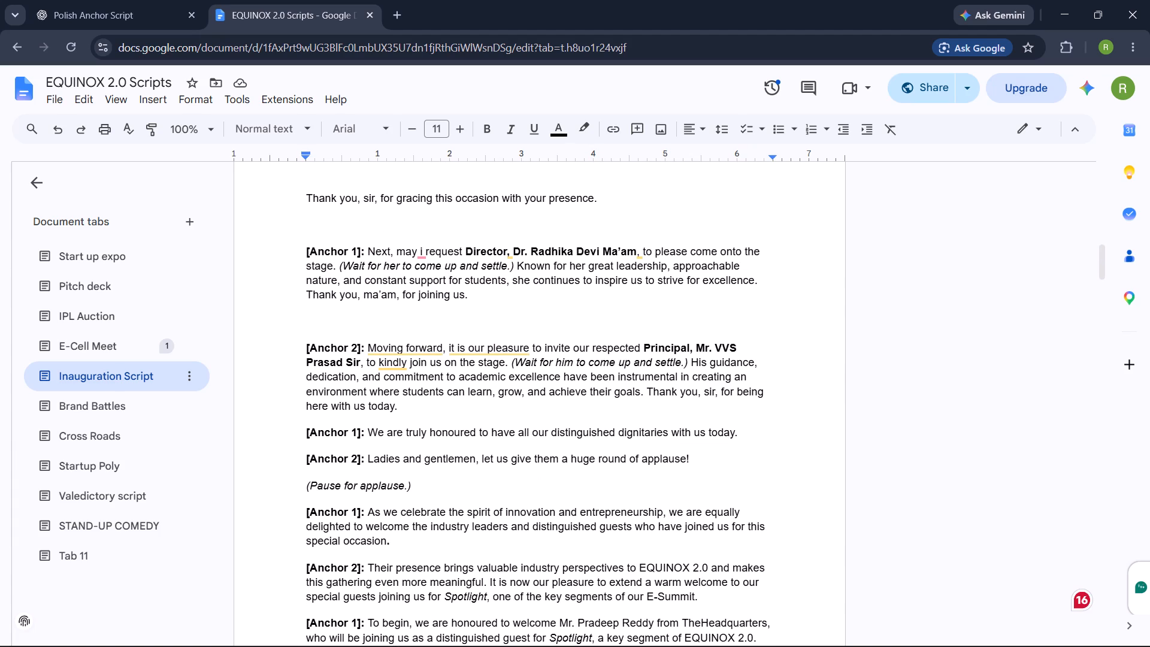
pyautogui.scroll(-1, 576, 369)
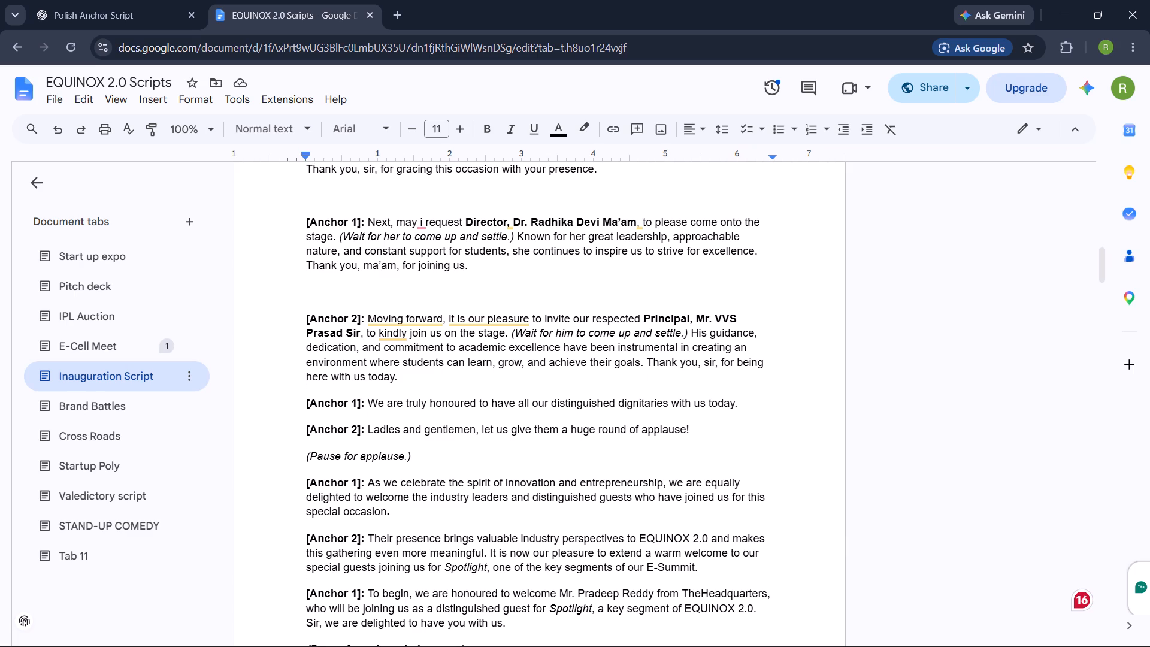
pyautogui.scroll(-2, 576, 369)
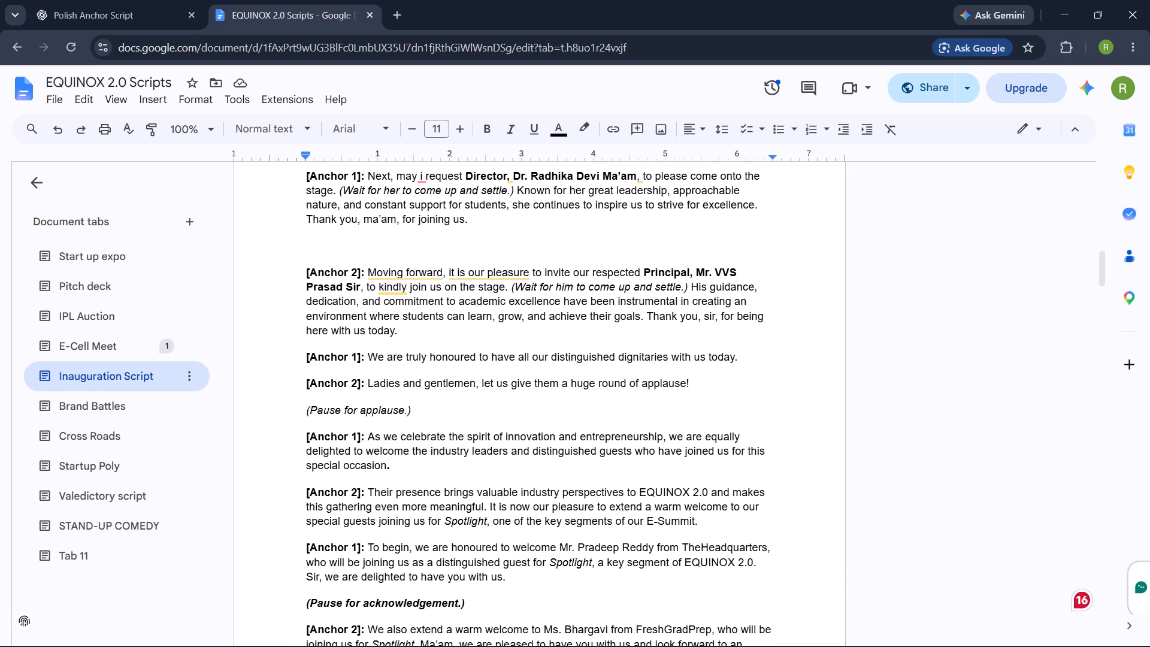
# Read the welcome lines for the industry leaders and Spotlight guests from TheHeadquarters and FreshGradPrep.
pyautogui.scroll(-1, 576, 369)
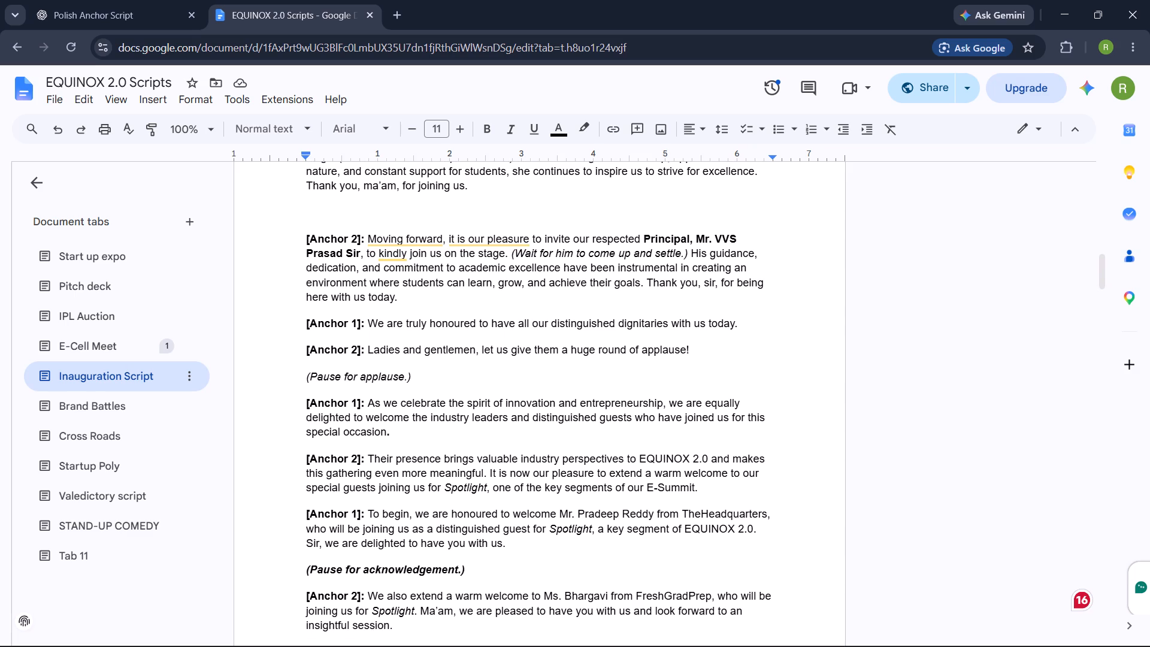
pyautogui.scroll(-2, 576, 369)
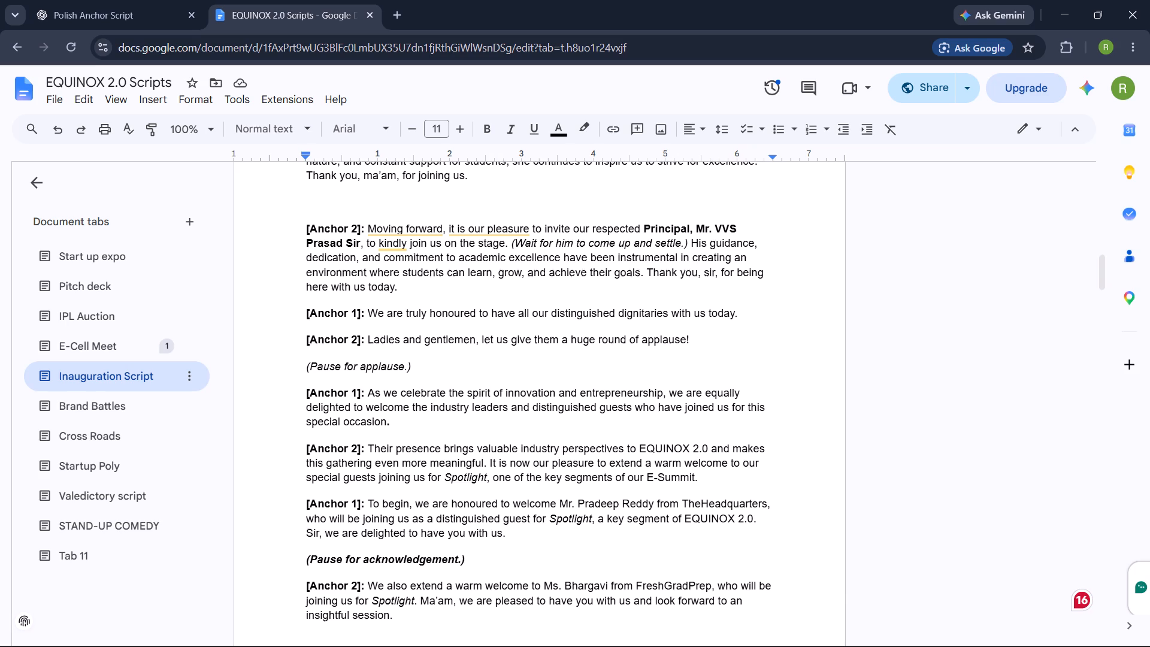
pyautogui.scroll(-2, 576, 369)
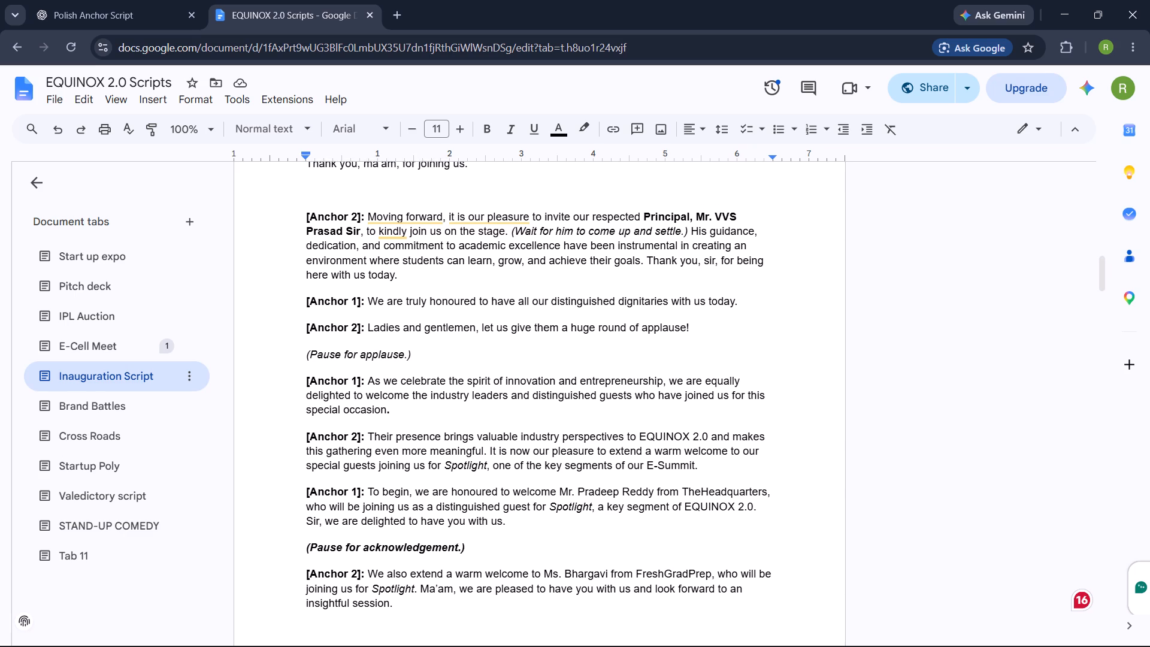
pyautogui.scroll(-1, 576, 369)
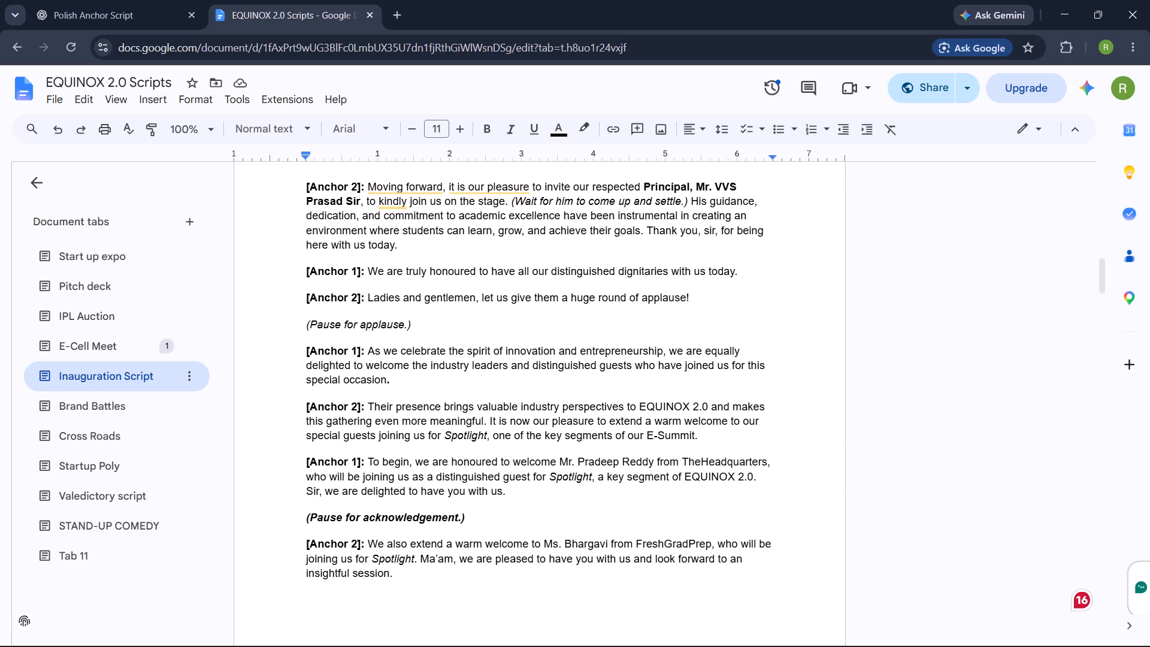
pyautogui.scroll(-1, 576, 369)
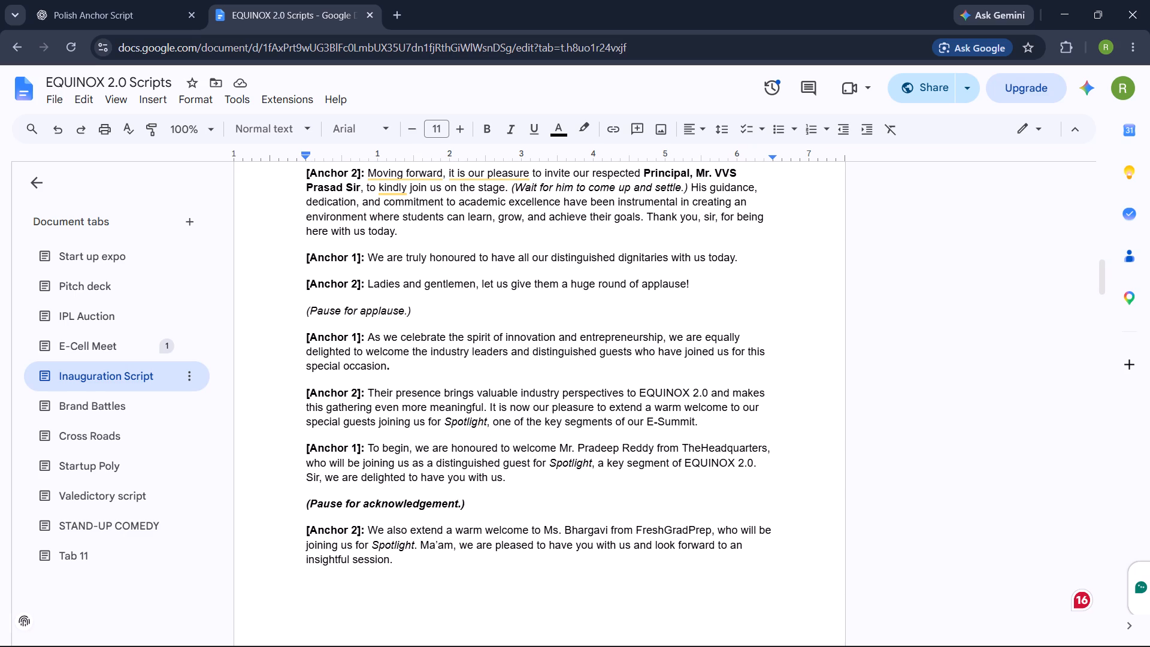
pyautogui.scroll(-3, 576, 369)
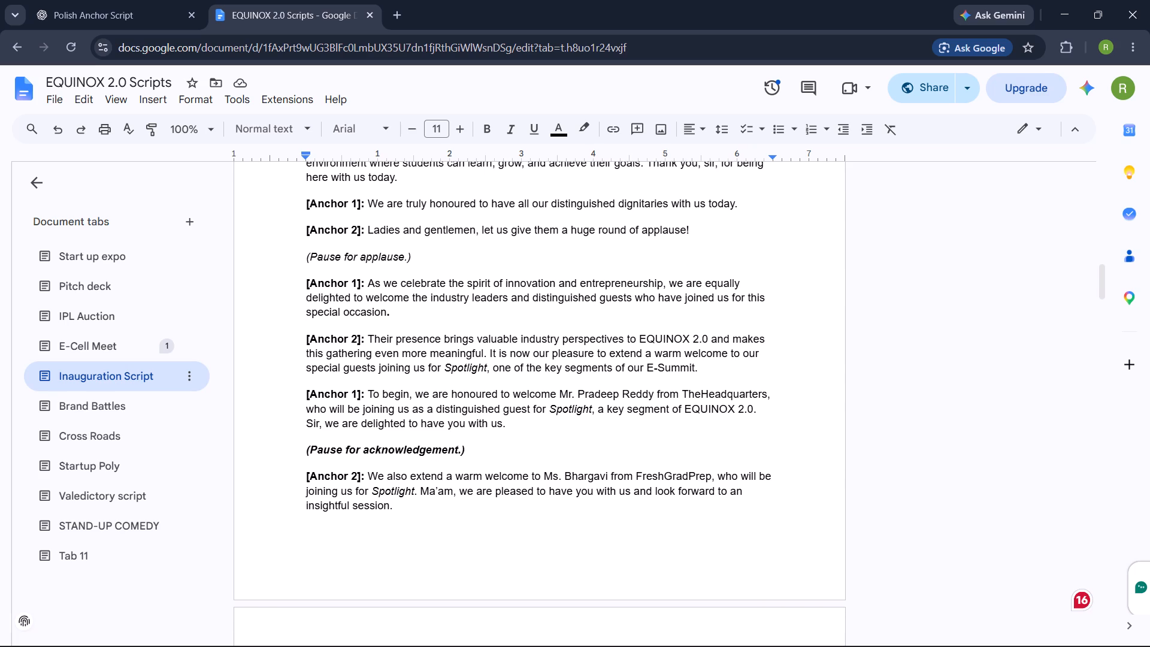
pyautogui.scroll(-2, 576, 369)
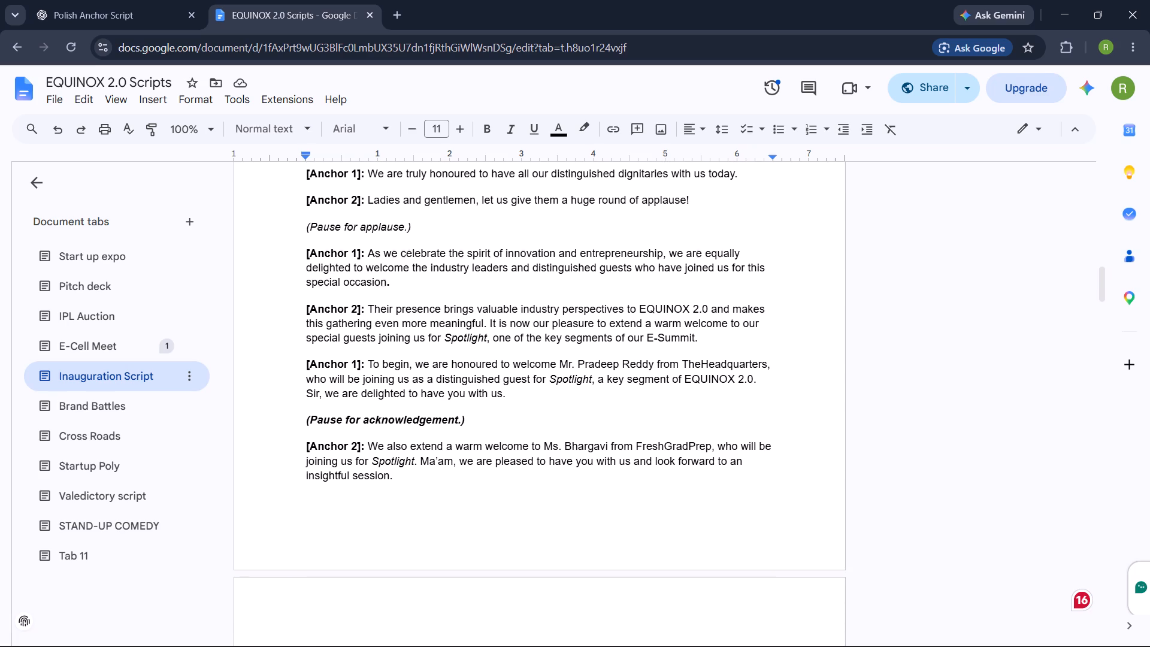
pyautogui.scroll(-1, 576, 369)
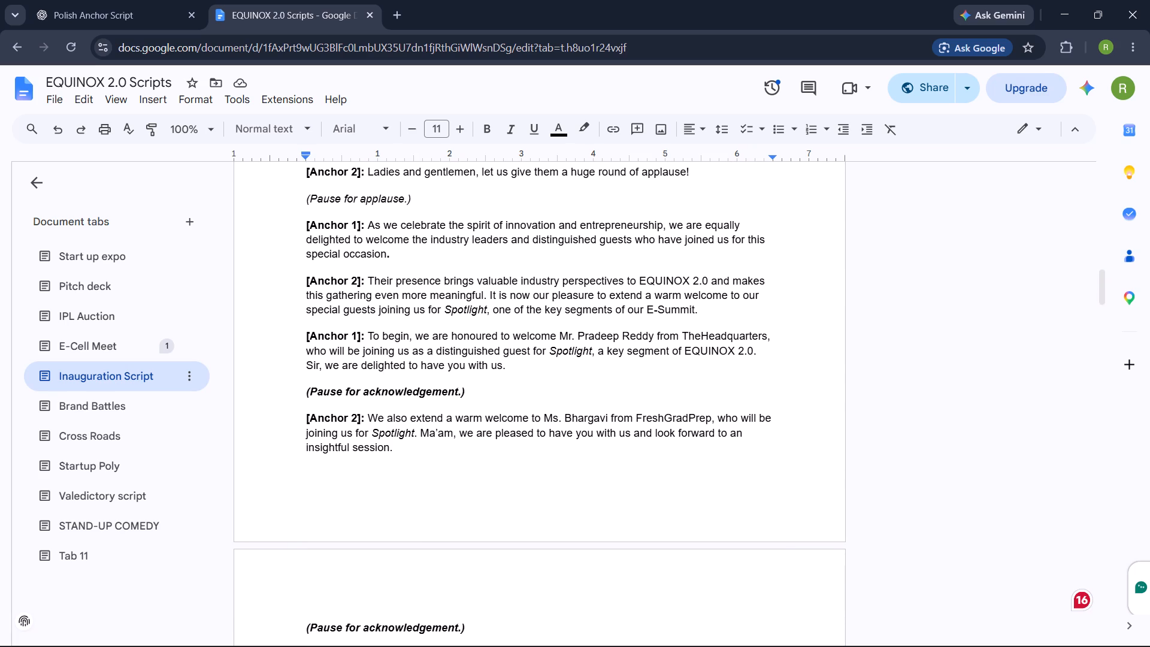
pyautogui.scroll(-3, 576, 369)
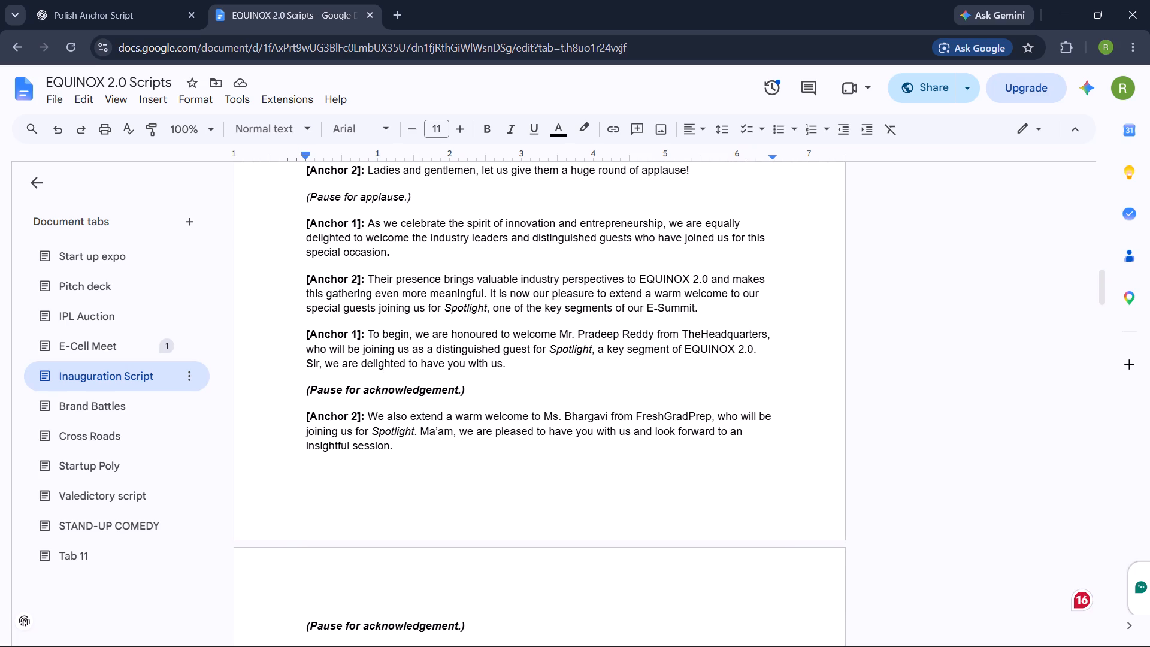
pyautogui.scroll(-2, 576, 369)
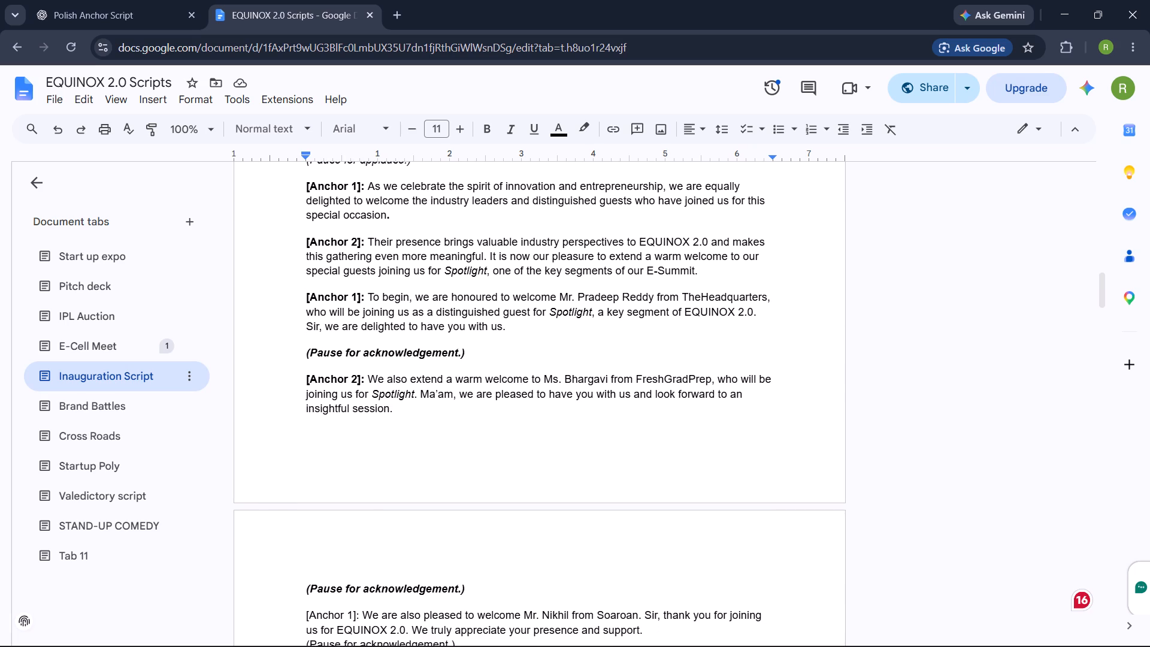
pyautogui.scroll(-2, 576, 369)
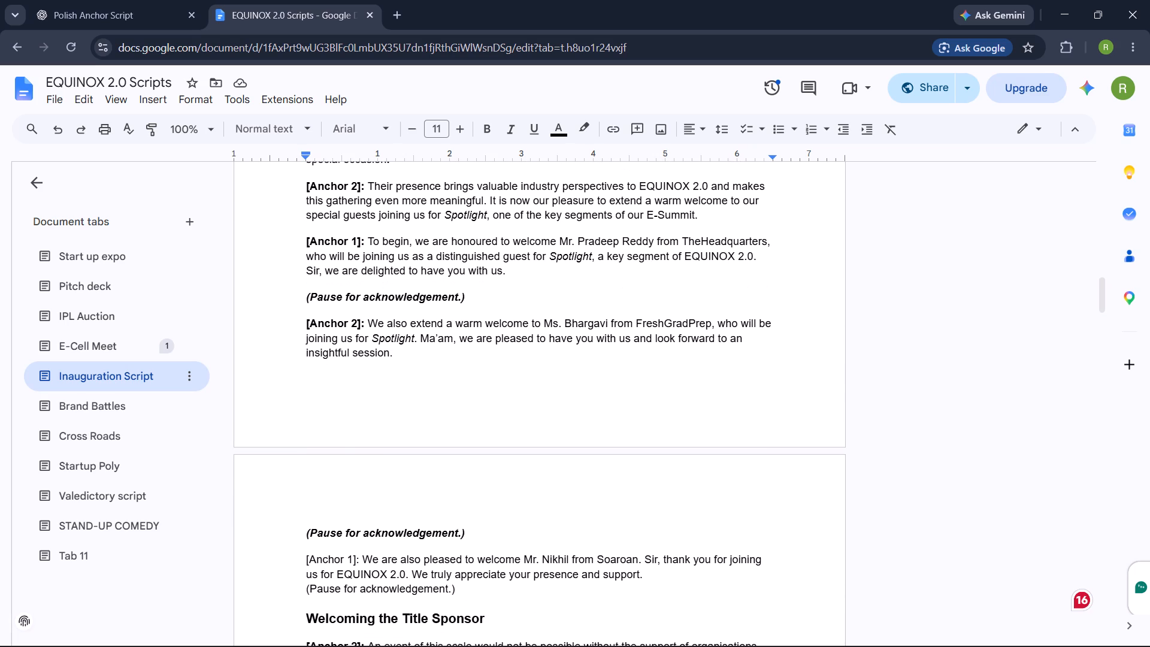
# Review the Soaroan guest welcome, the Welcoming the Title Sponsor section and the LAMP LIGHTING section.
pyautogui.scroll(-2, 576, 369)
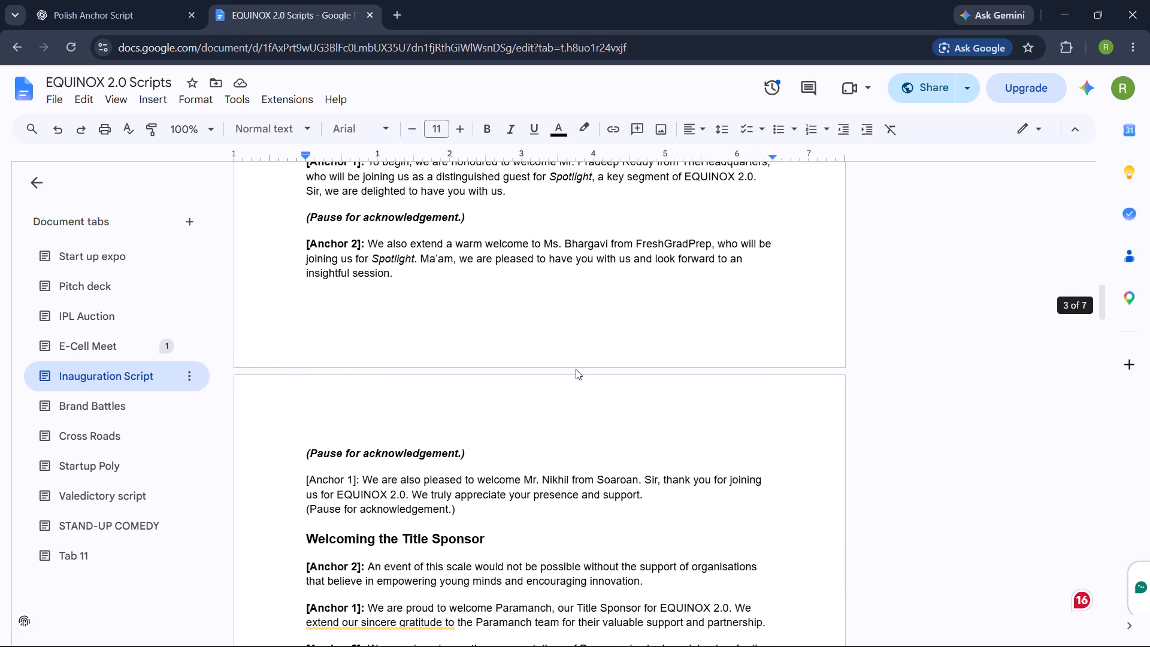
pyautogui.scroll(-3, 576, 369)
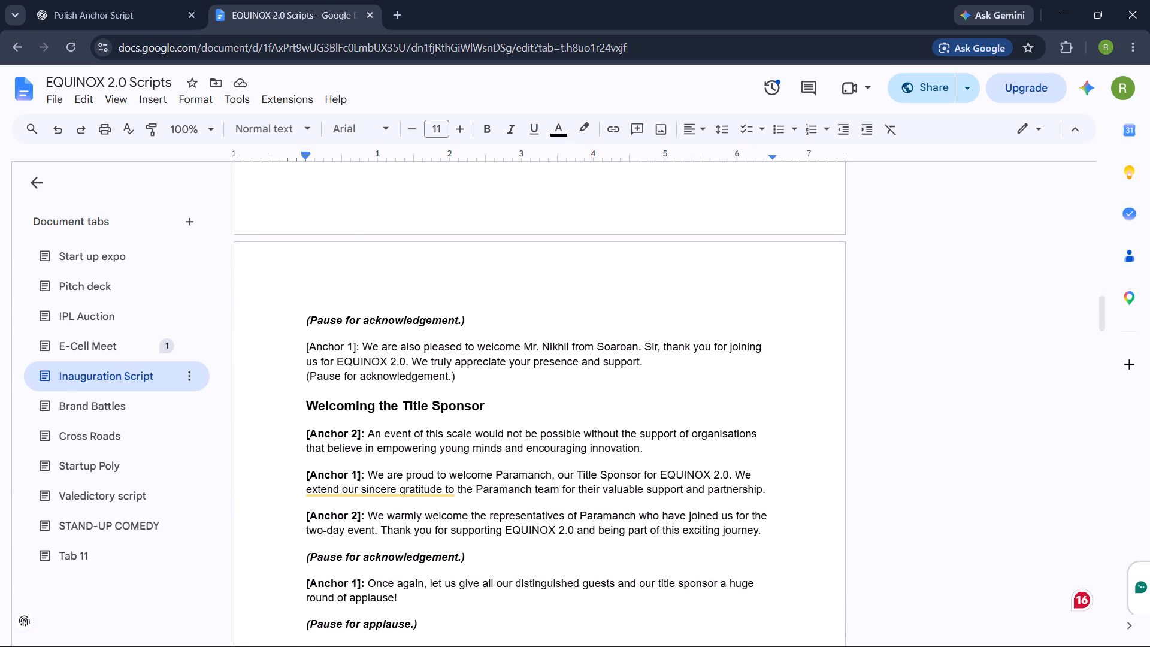
pyautogui.scroll(-2, 576, 369)
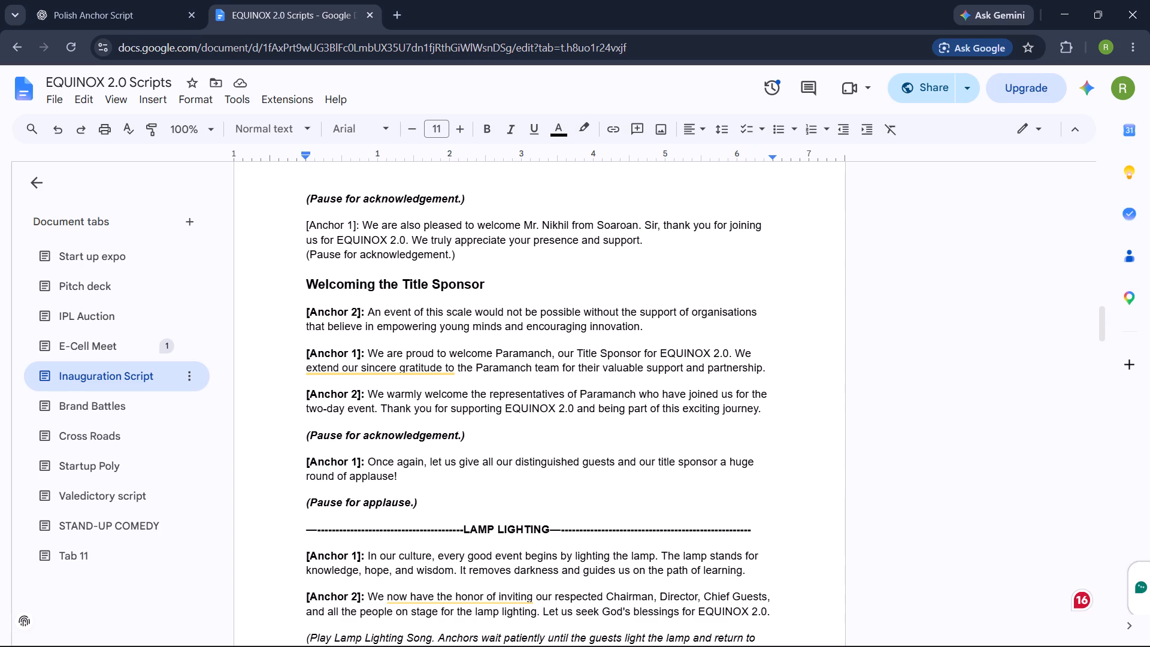
pyautogui.scroll(-2, 576, 369)
pyautogui.rightClick(576, 369)
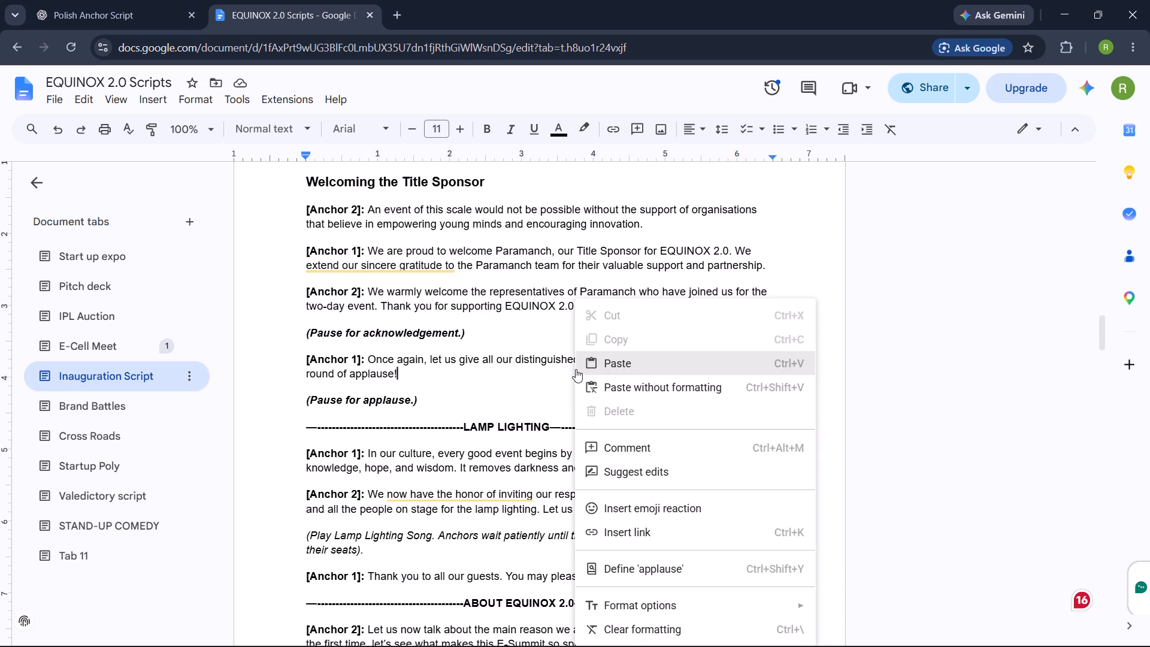
# Insert a blank line between "(Pause for applause.)" and the LAMP LIGHTING heading.
pyautogui.click(420, 407)
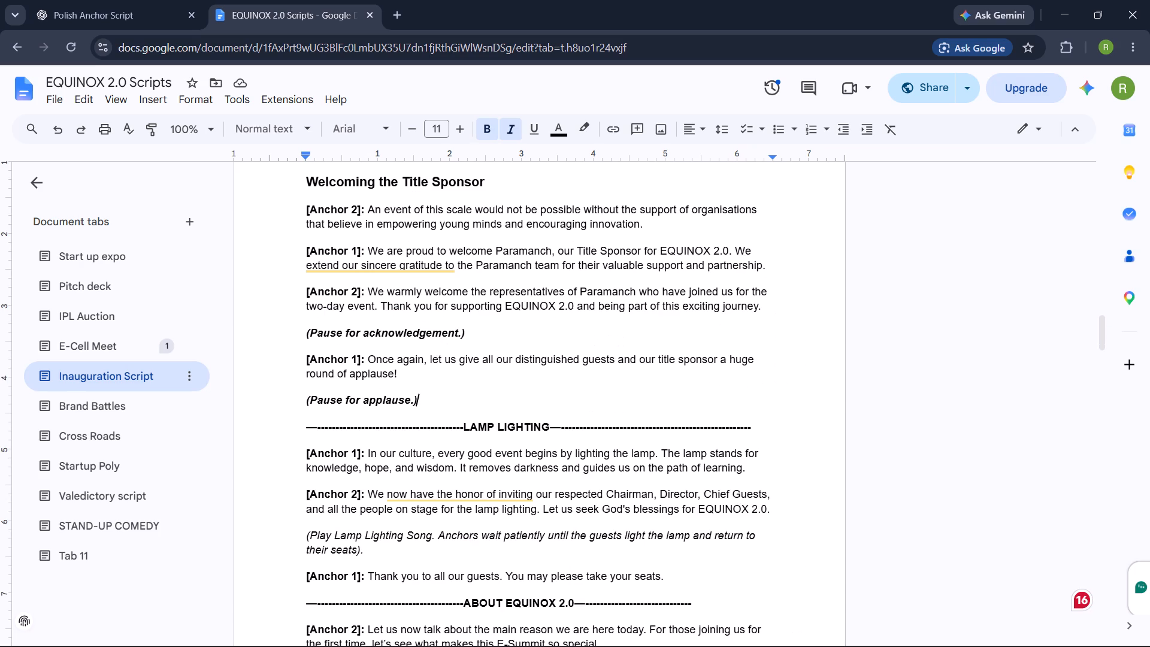
pyautogui.press('Return')
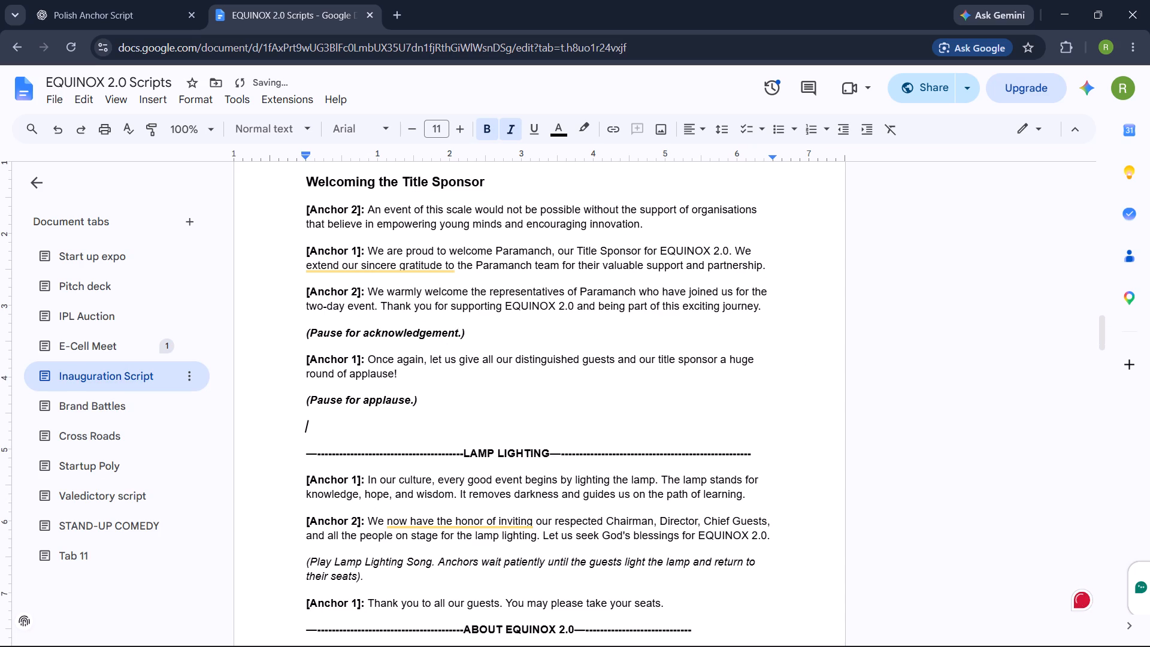
# Read through the Inauguration Script from the title sponsor welcome to the event list following ABOUT EQUINOX 2.0.
pyautogui.scroll(1, 468, 518)
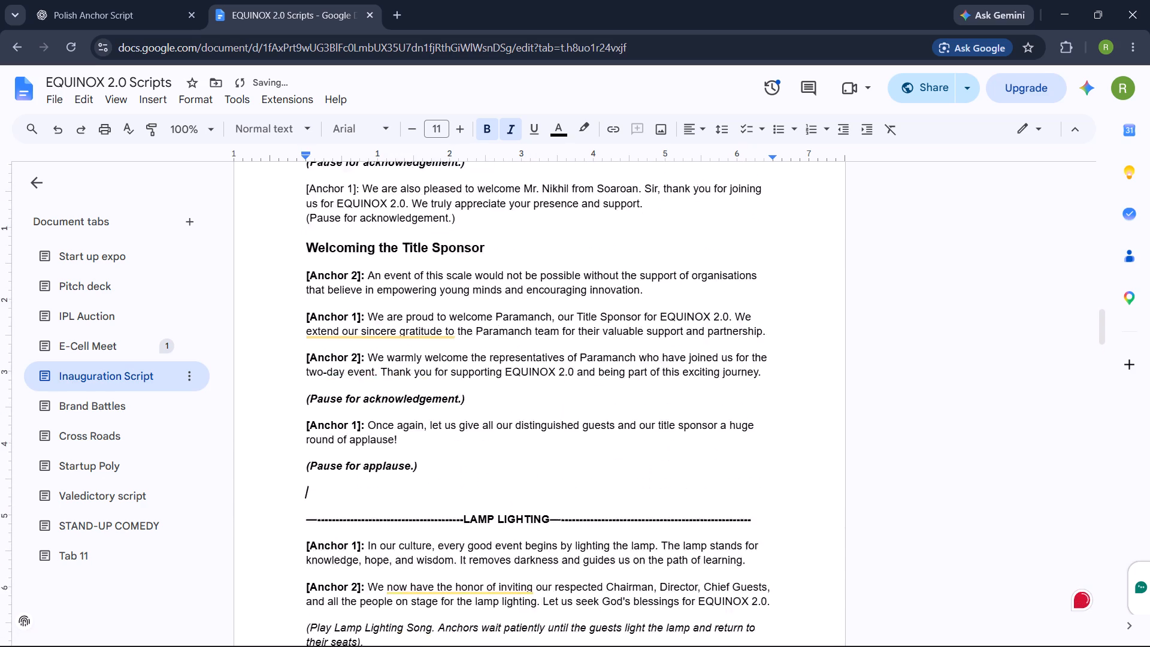
pyautogui.scroll(1, 468, 518)
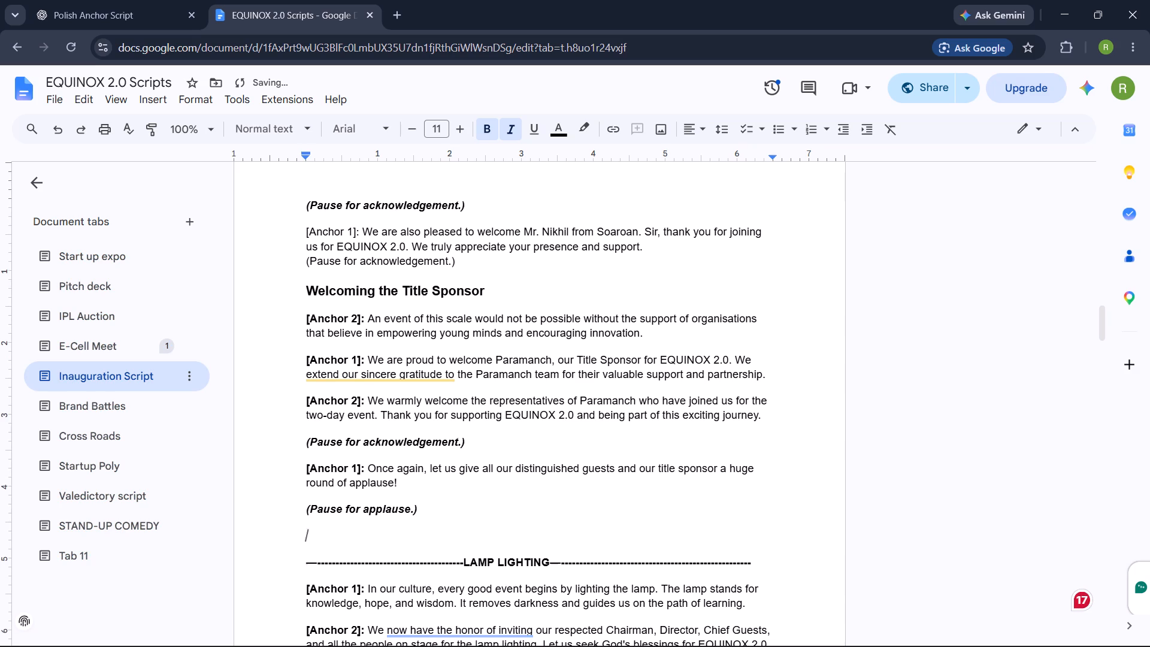
pyautogui.scroll(-4, 407, 584)
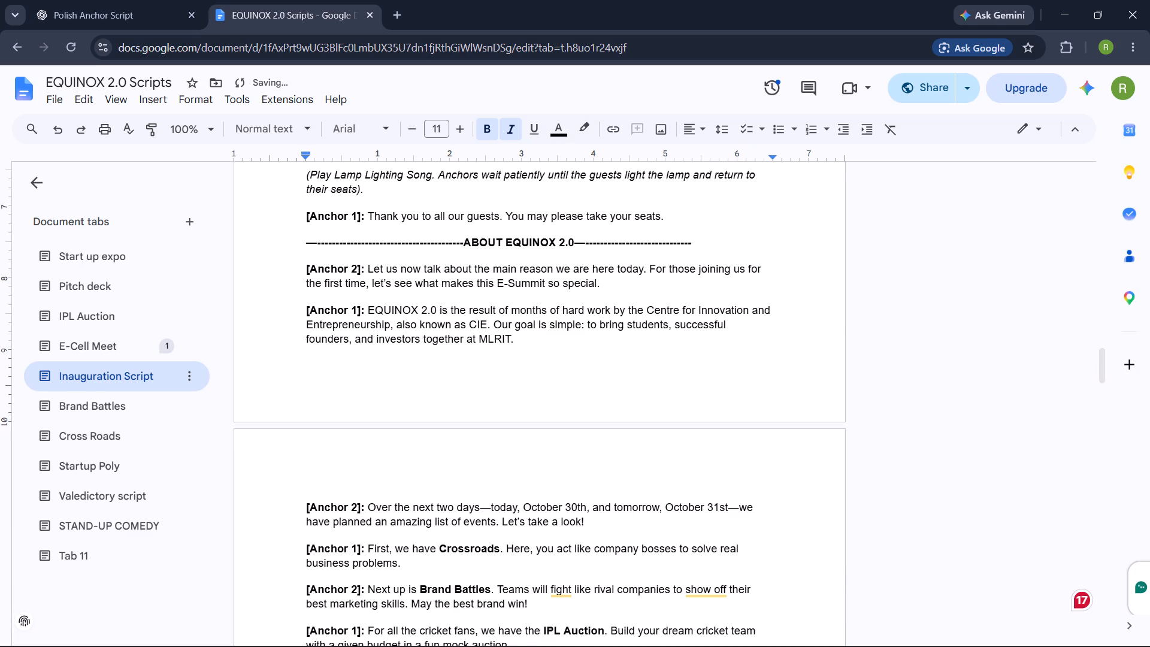
pyautogui.scroll(-1, 345, 607)
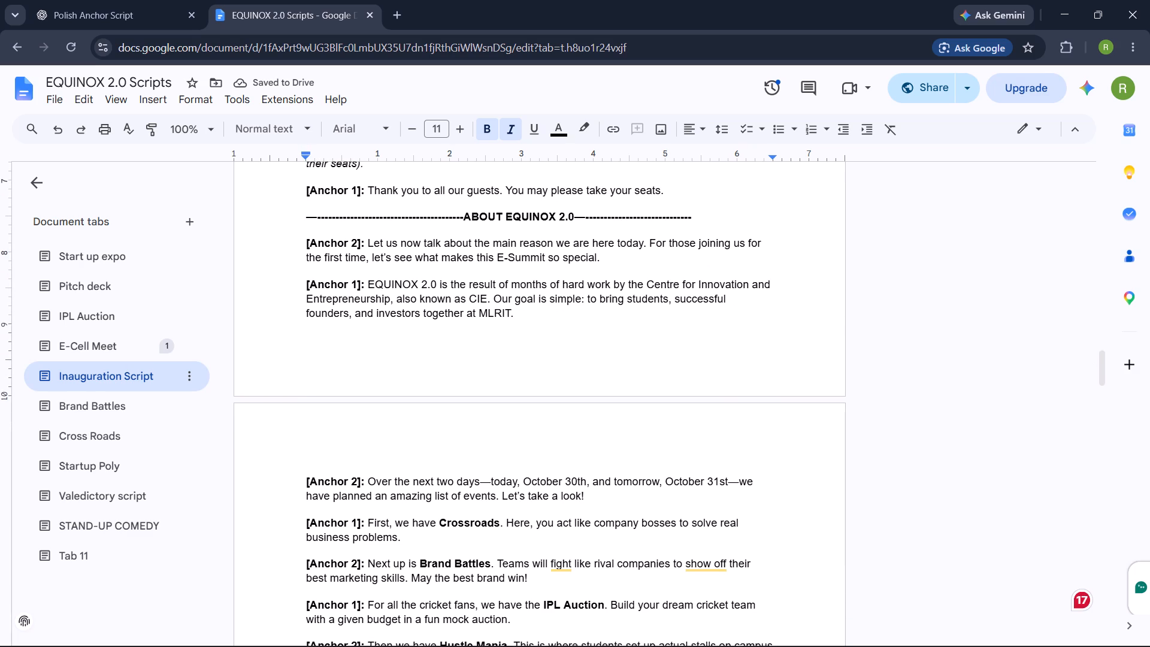
pyautogui.scroll(-1, 430, 565)
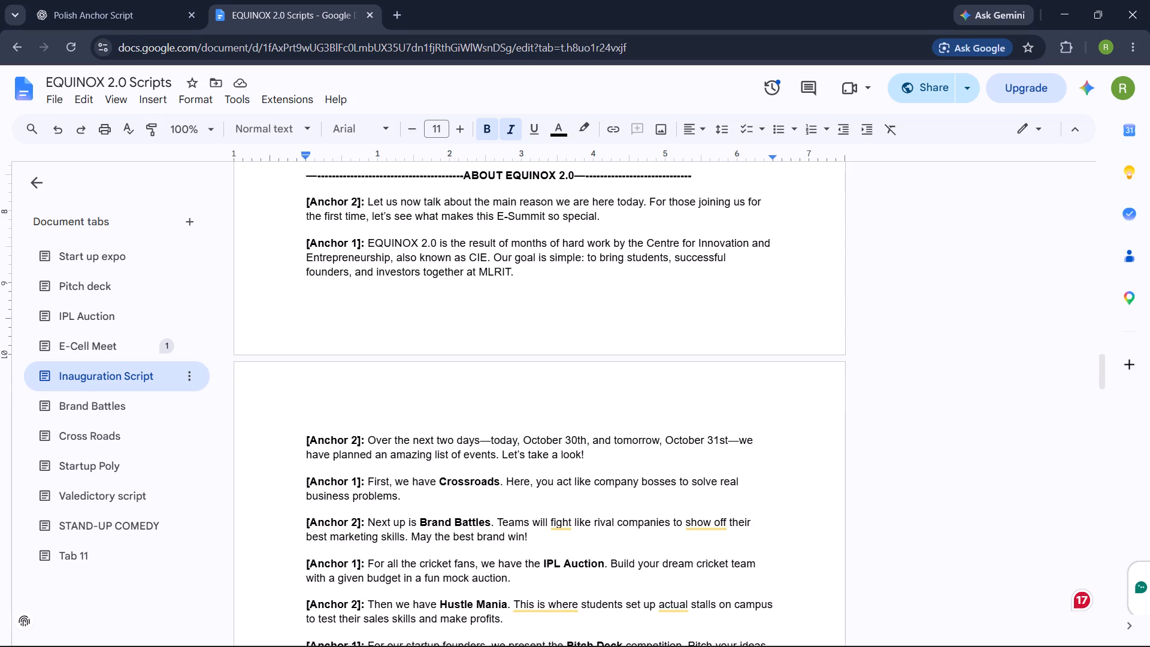
pyautogui.scroll(-1, 430, 565)
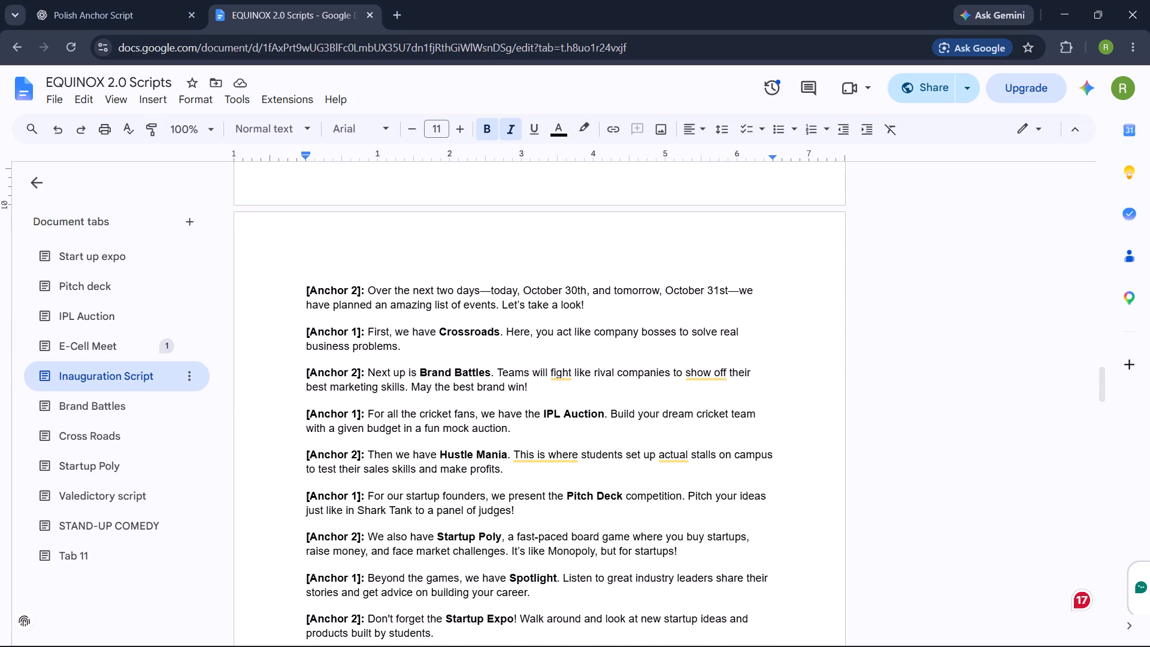
pyautogui.scroll(-2, 430, 565)
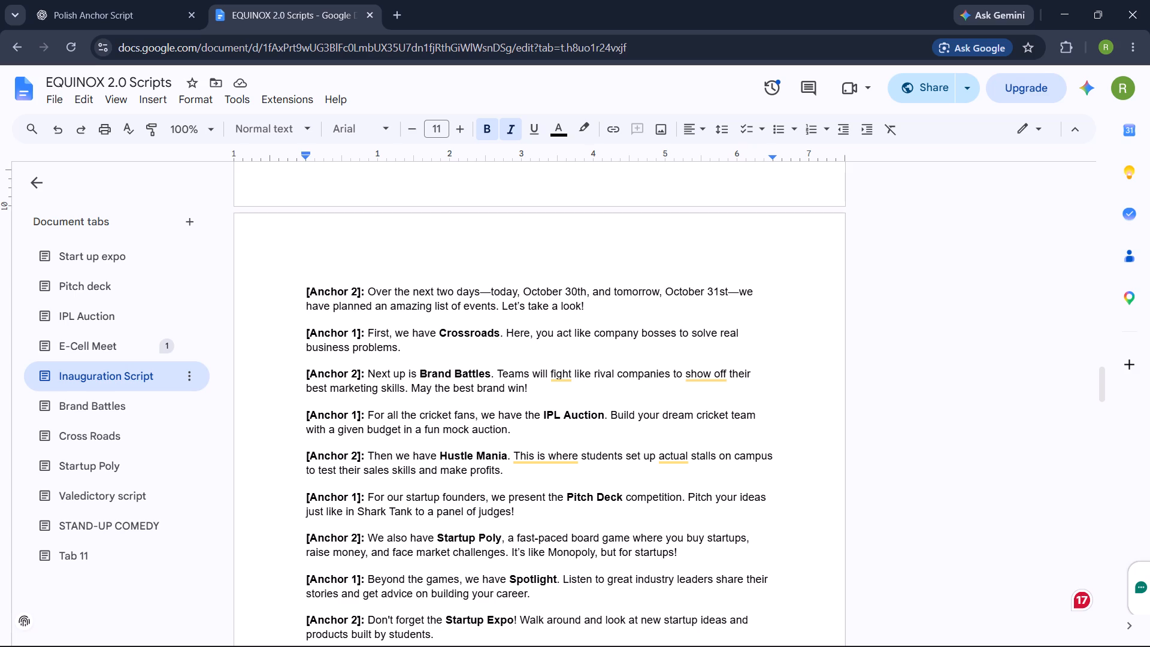
pyautogui.scroll(-1, 483, 489)
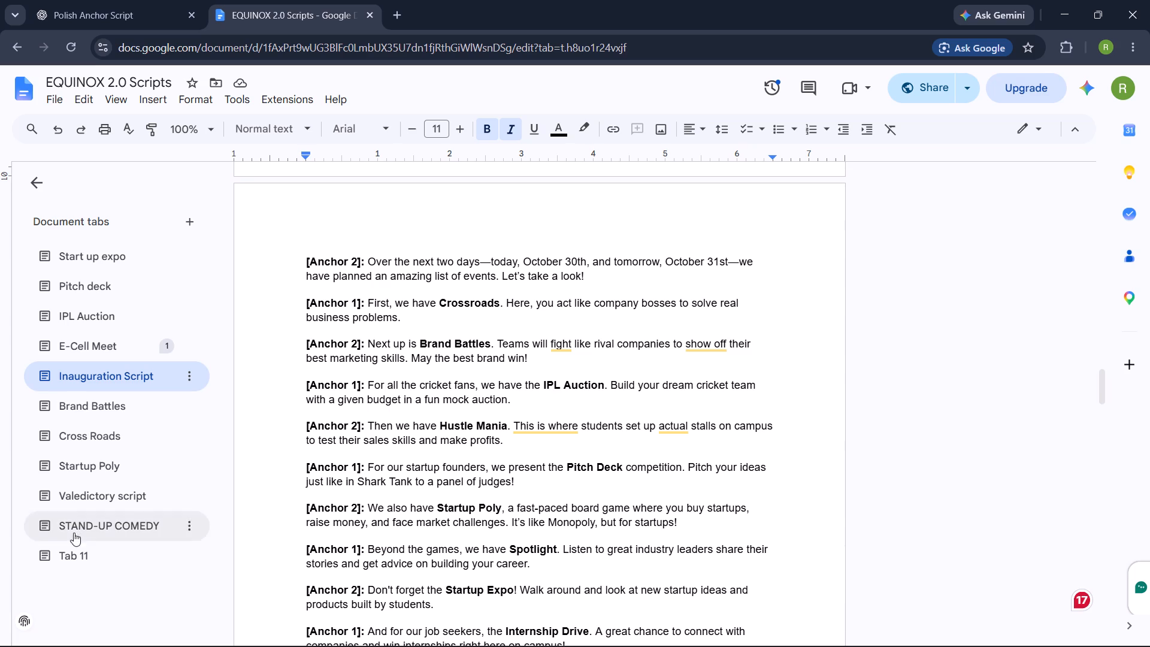
pyautogui.scroll(-1, 524, 529)
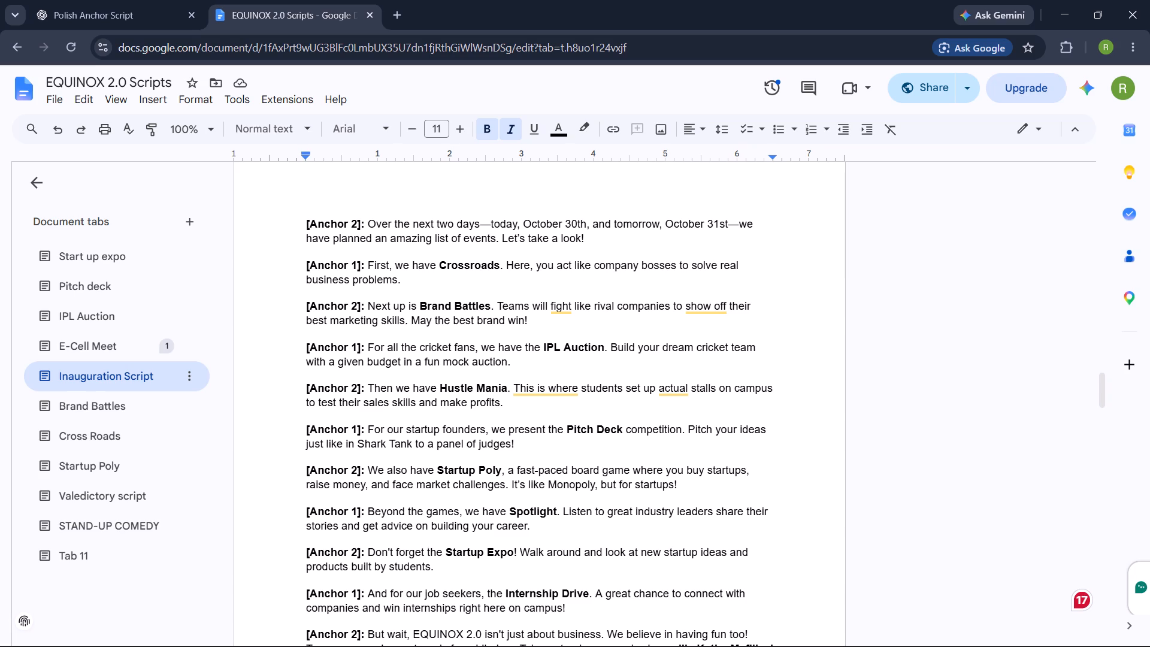
pyautogui.scroll(-1, 498, 575)
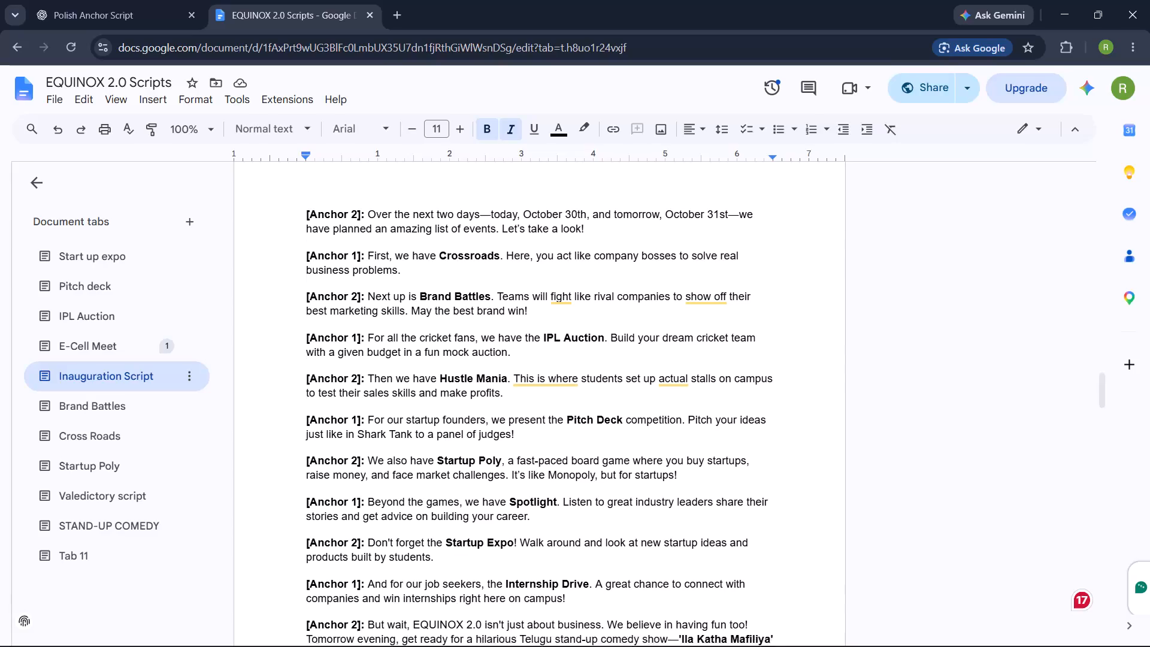
pyautogui.scroll(-2, 498, 575)
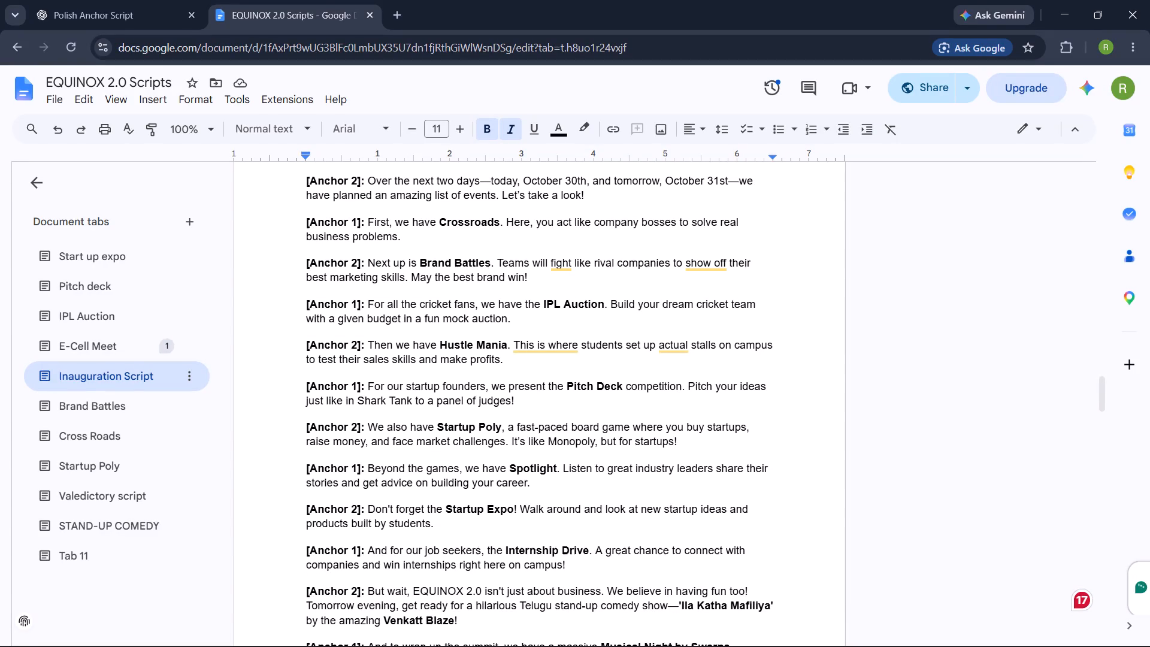
# Add "and entreprenuers" after "students" in Anchor 2's Startup Expo line.
pyautogui.click(429, 521)
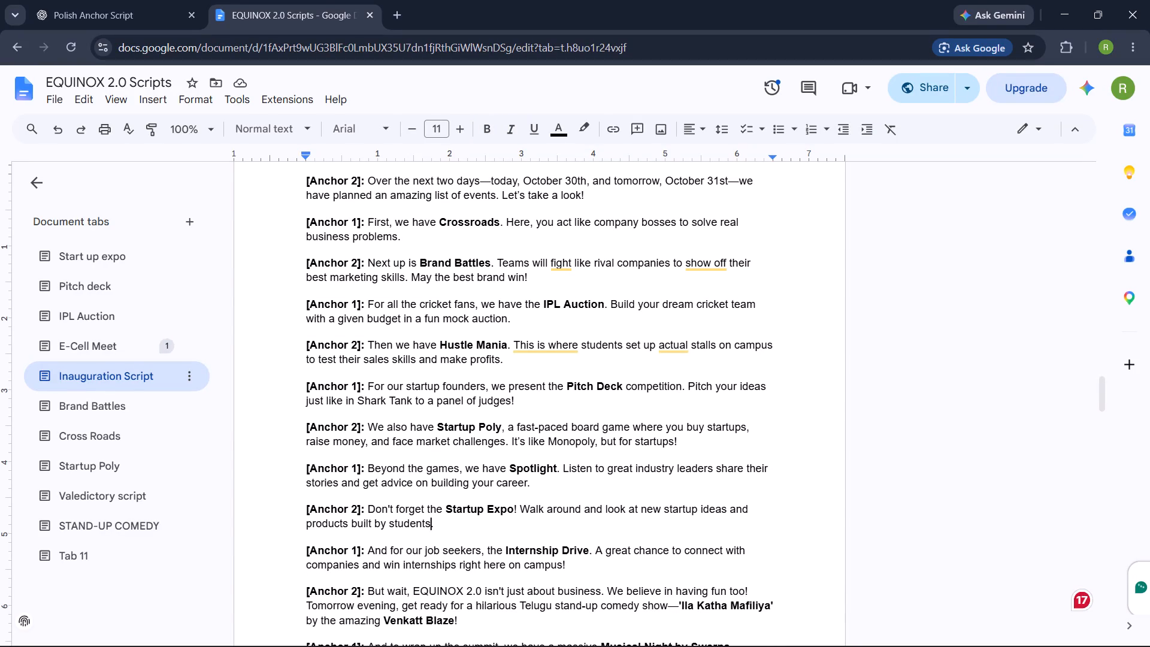
pyautogui.press('space')
pyautogui.write('and enr')
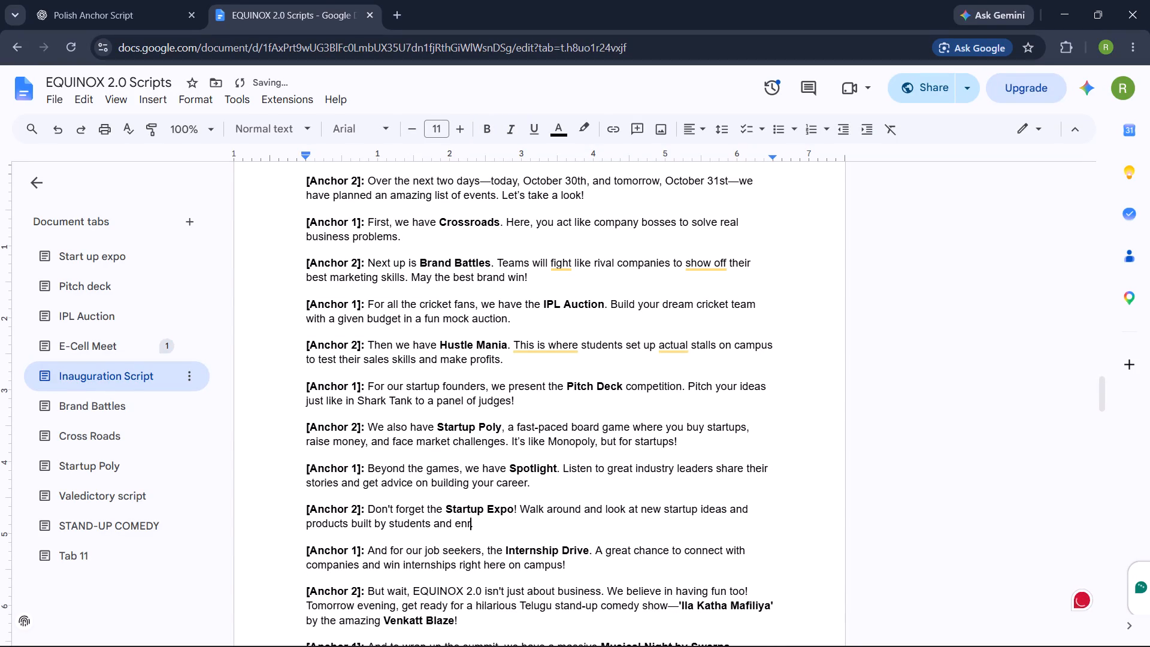
pyautogui.press('BackSpace')
pyautogui.write('trepre')
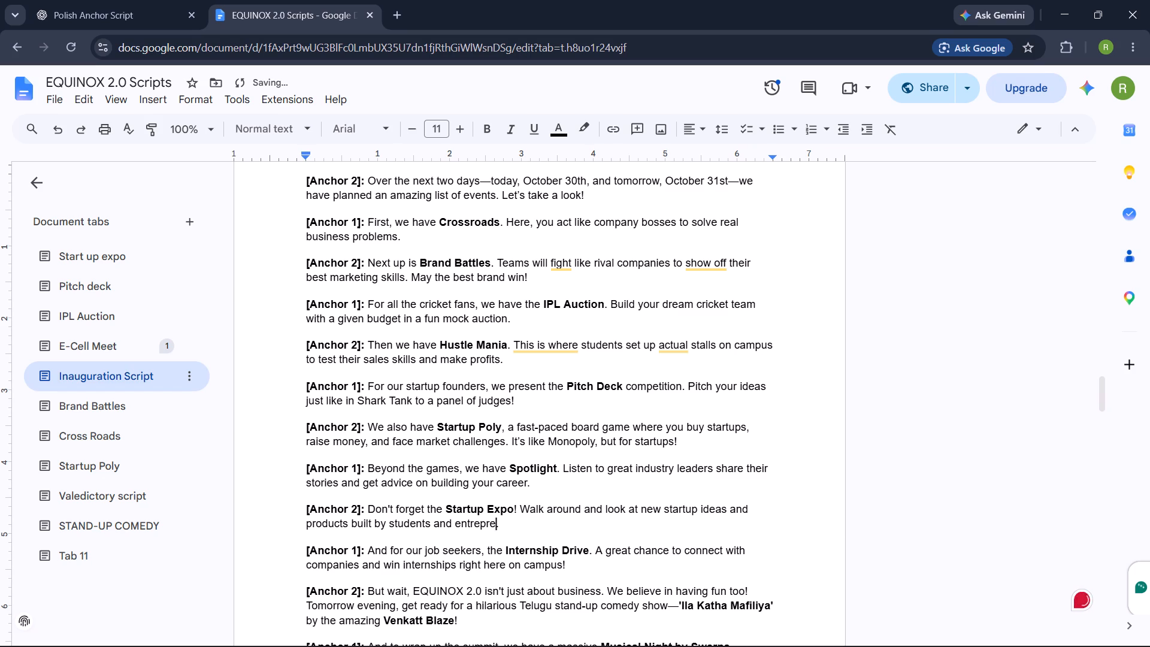
pyautogui.write('nuer')
pyautogui.press('s')
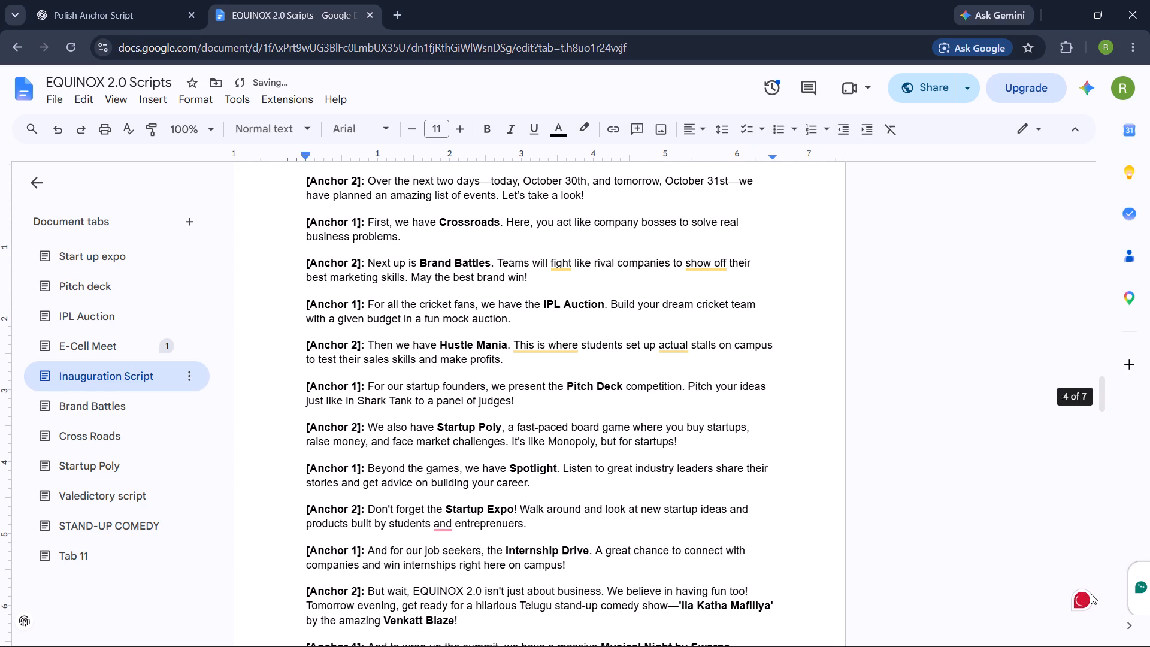
# Correct the added word in the Startup Expo line to "entrepreneurs" and end the sentence with a period.
pyautogui.click(1077, 599)
pyautogui.click(1077, 599)
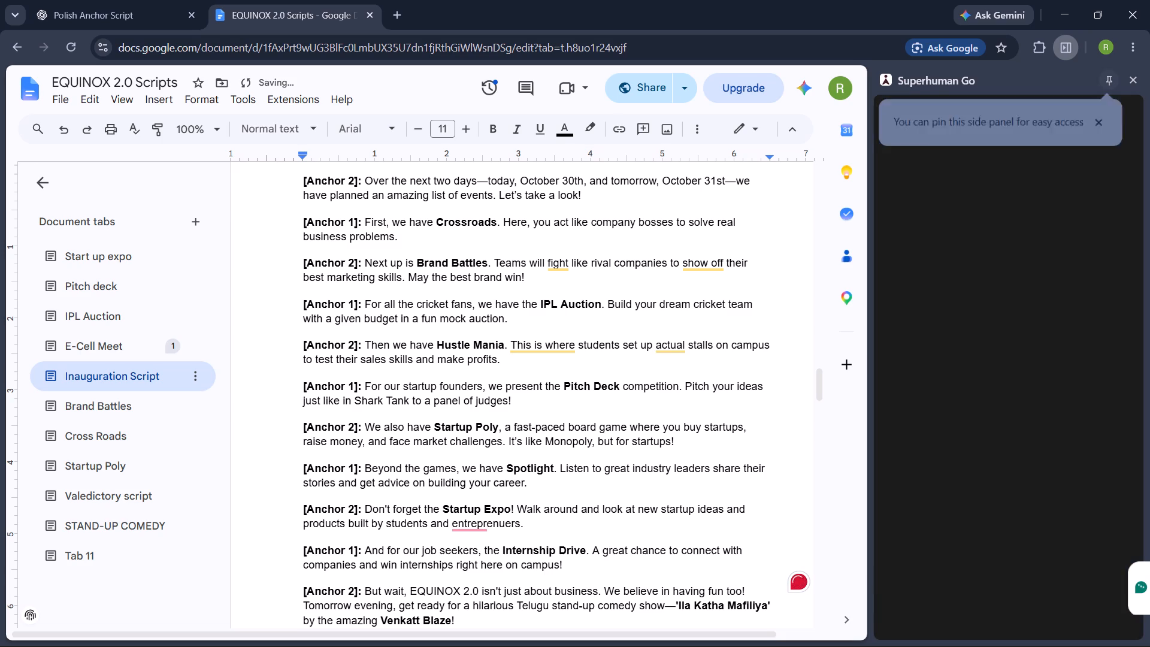
pyautogui.click(492, 552)
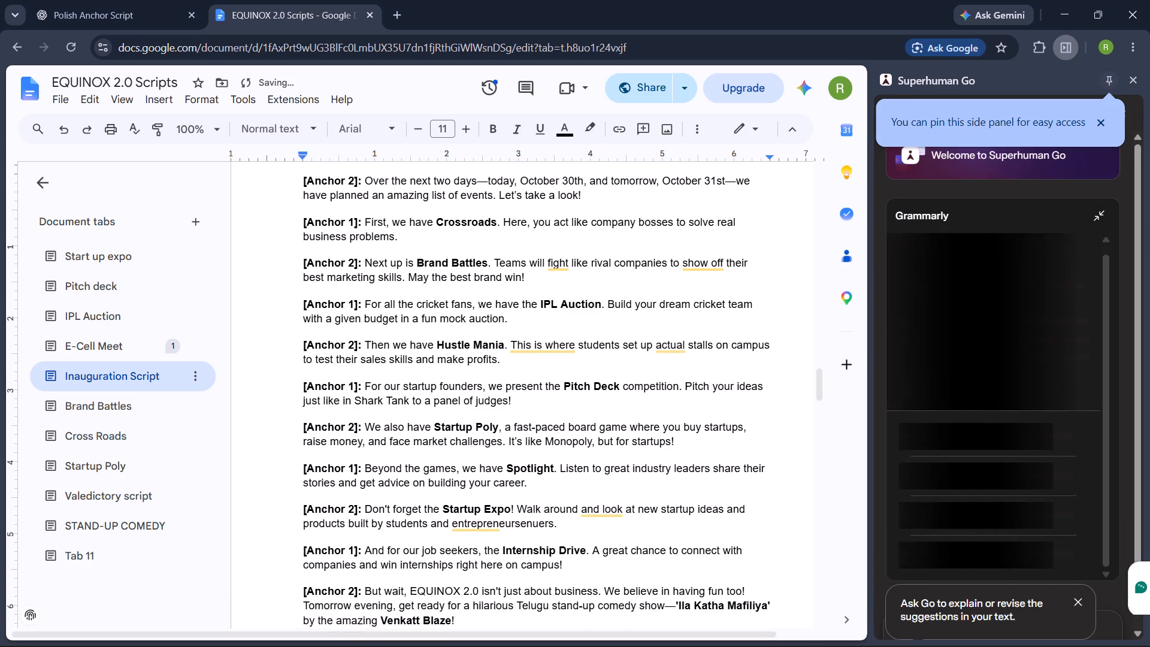
pyautogui.press('Right')
pyautogui.press('Right')
pyautogui.press('Right')
pyautogui.press('Right')
pyautogui.press('Right')
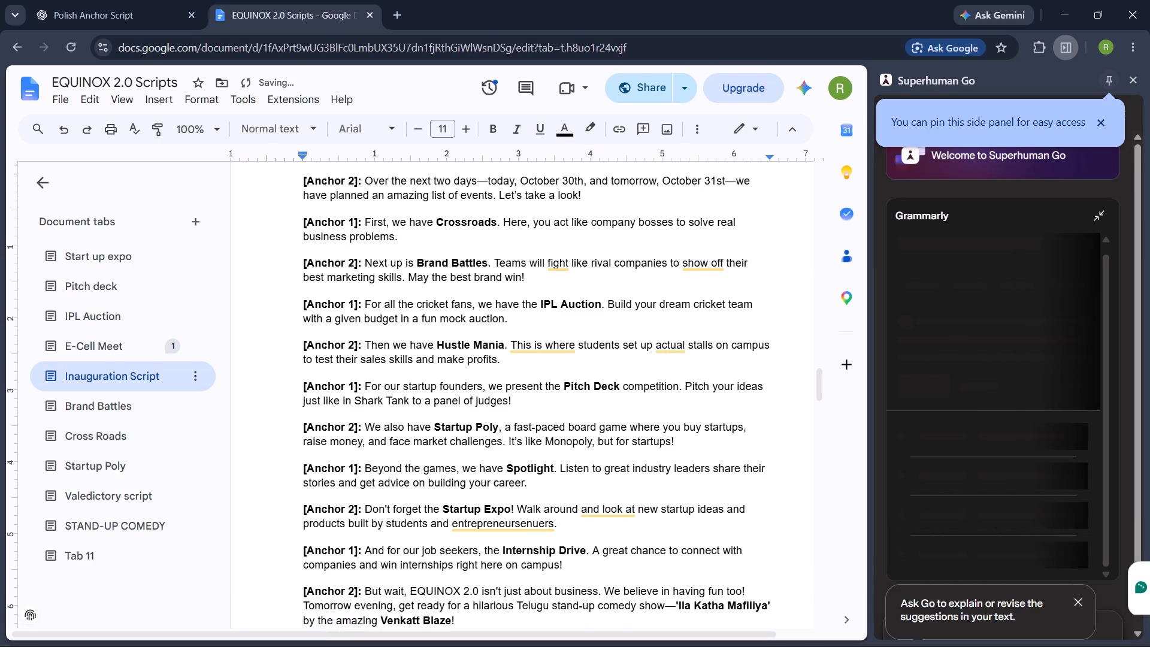
pyautogui.press('Right')
pyautogui.press('Right')
pyautogui.press('BackSpace')
pyautogui.press('BackSpace')
pyautogui.press('BackSpace')
pyautogui.press('BackSpace')
pyautogui.press('BackSpace')
pyautogui.press('BackSpace')
pyautogui.press('BackSpace')
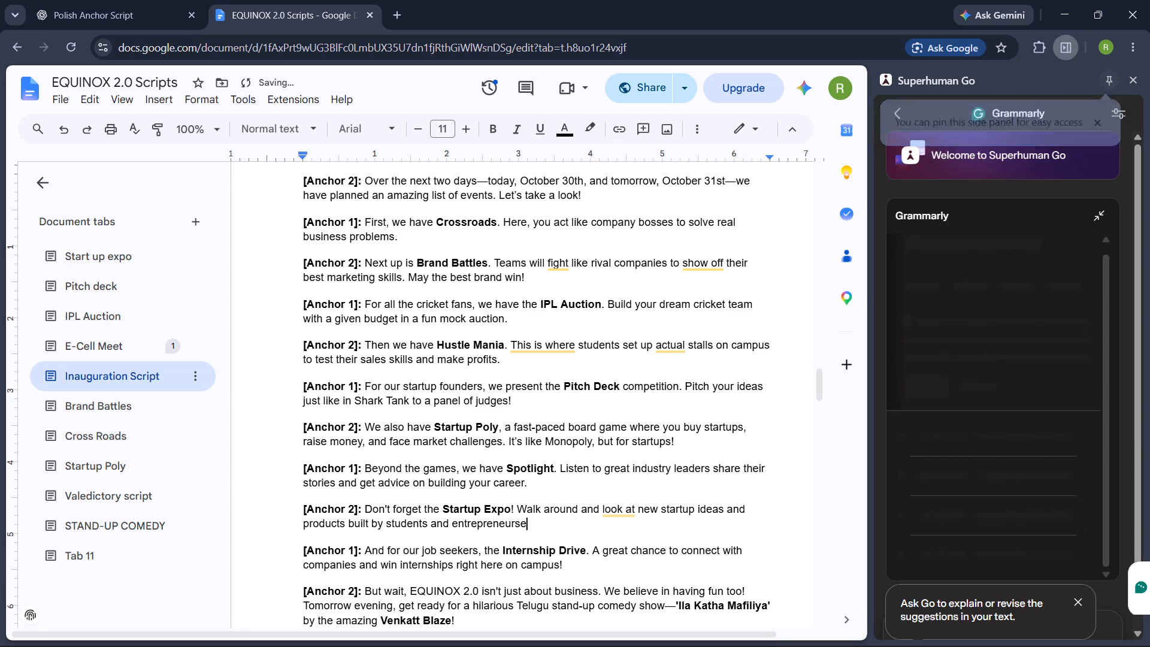
pyautogui.press('.')
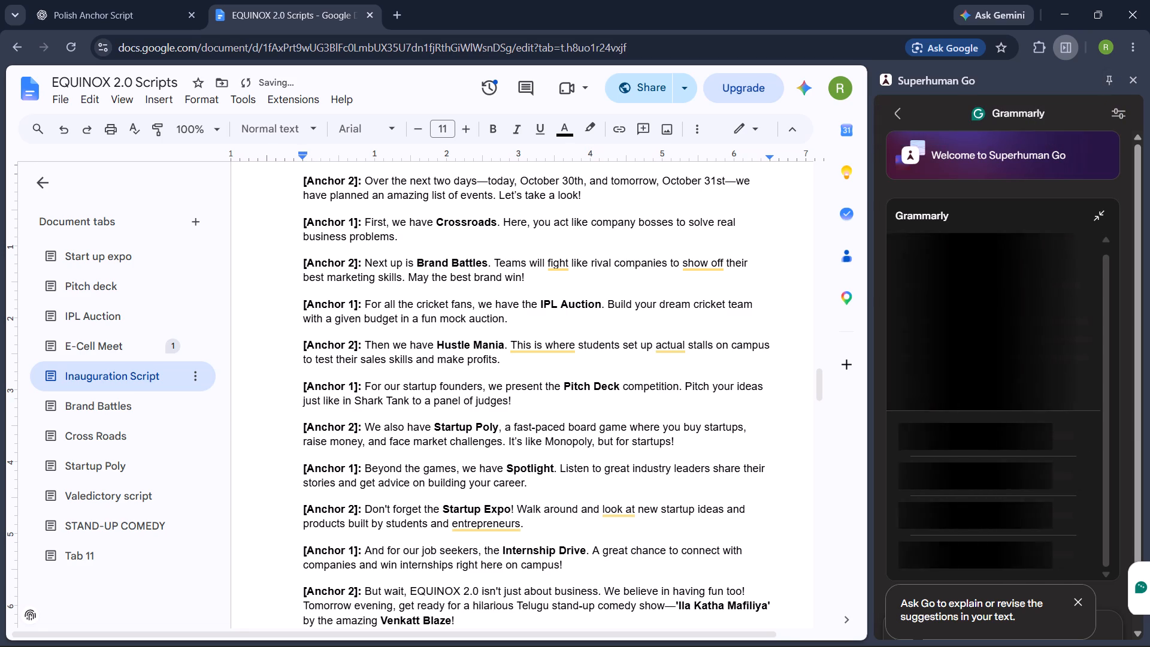
pyautogui.scroll(-2, 527, 593)
pyautogui.click(534, 507)
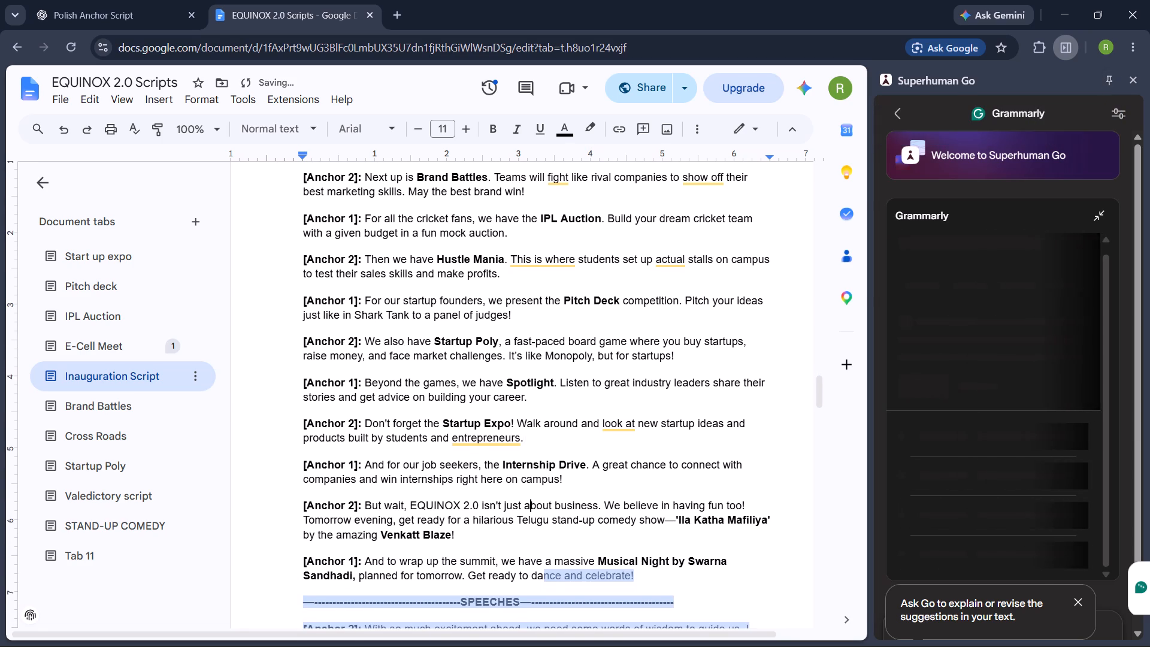
pyautogui.scroll(-6, 534, 507)
pyautogui.scroll(1, 534, 507)
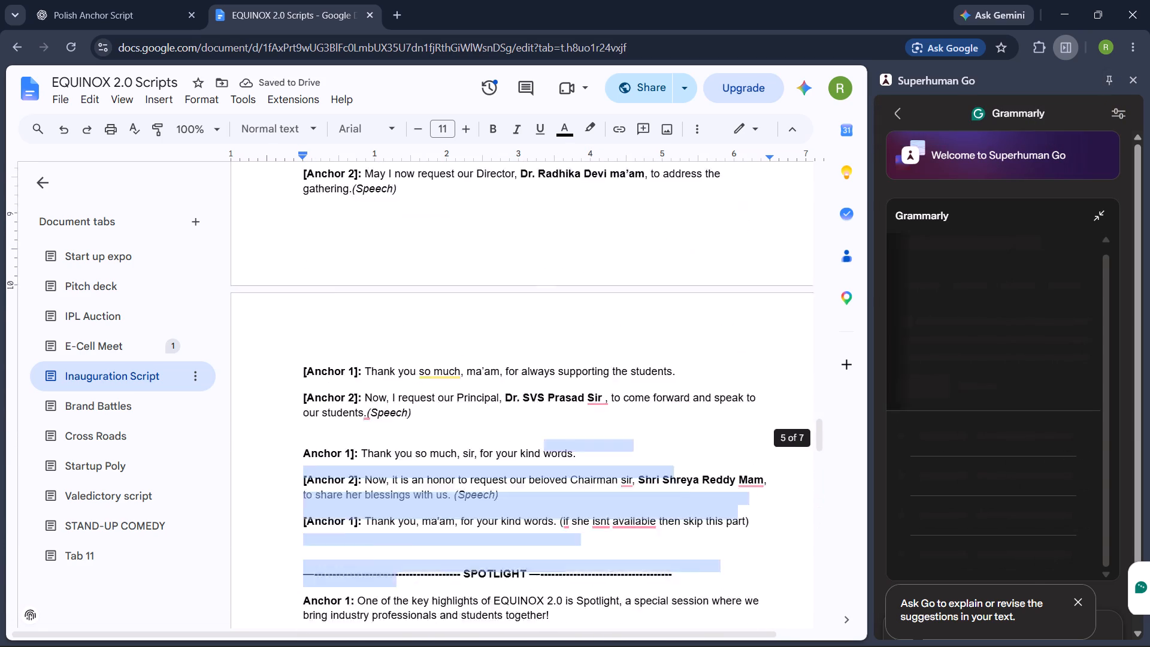
pyautogui.scroll(1, 534, 507)
pyautogui.click(1134, 81)
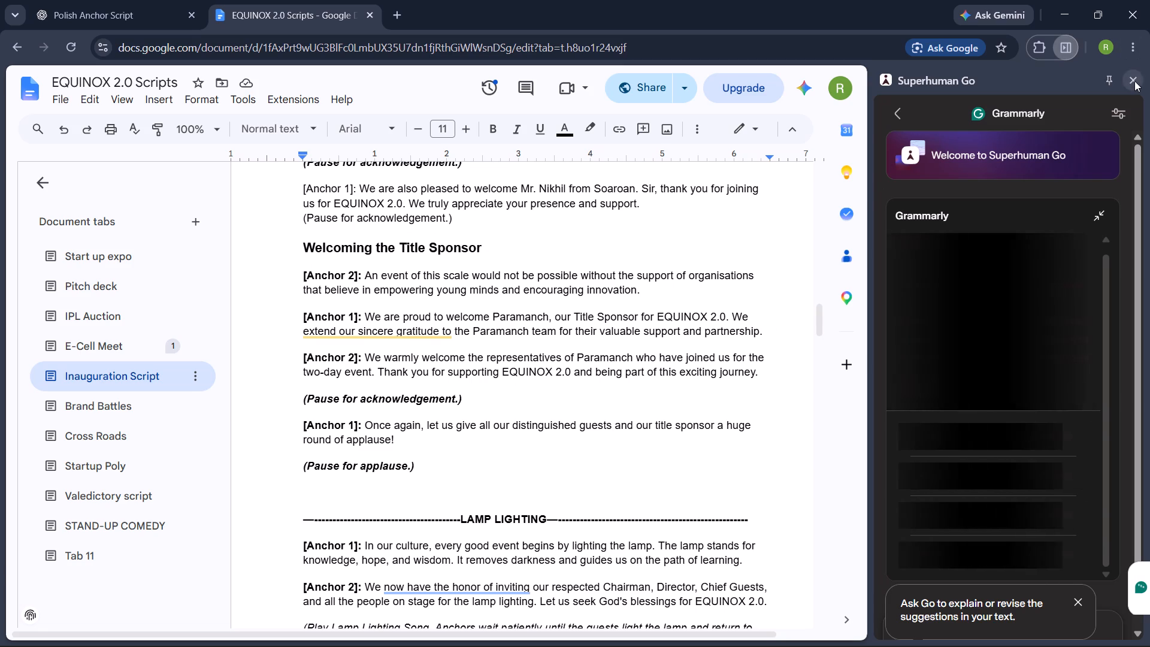
pyautogui.scroll(-3, 732, 338)
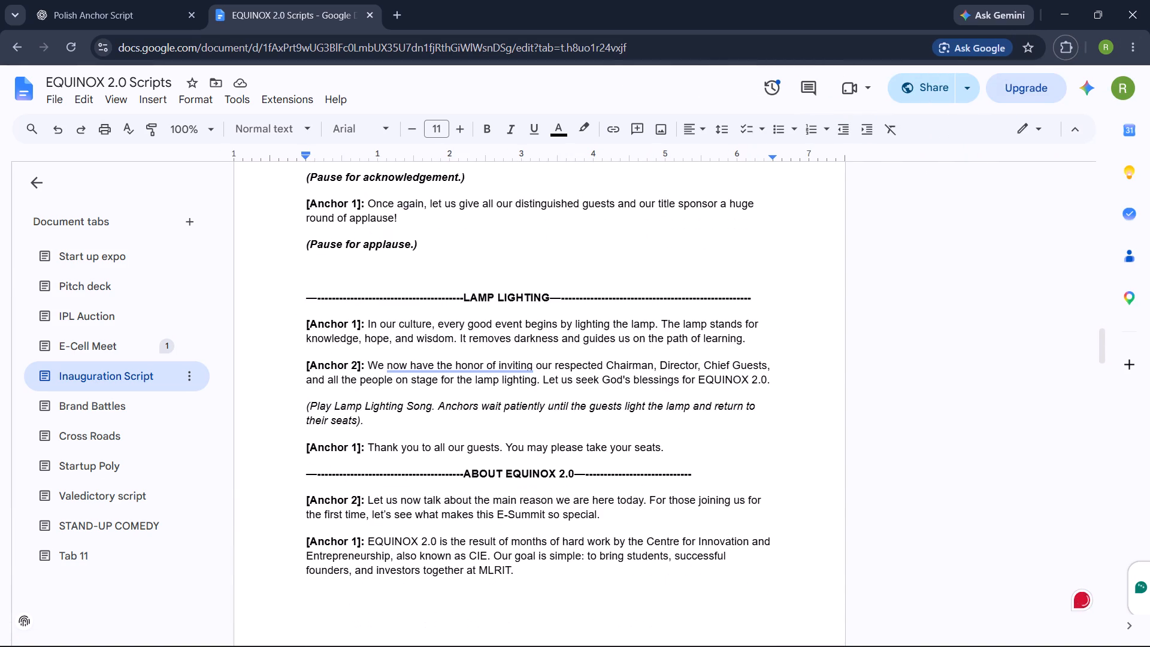
pyautogui.scroll(-7, 732, 338)
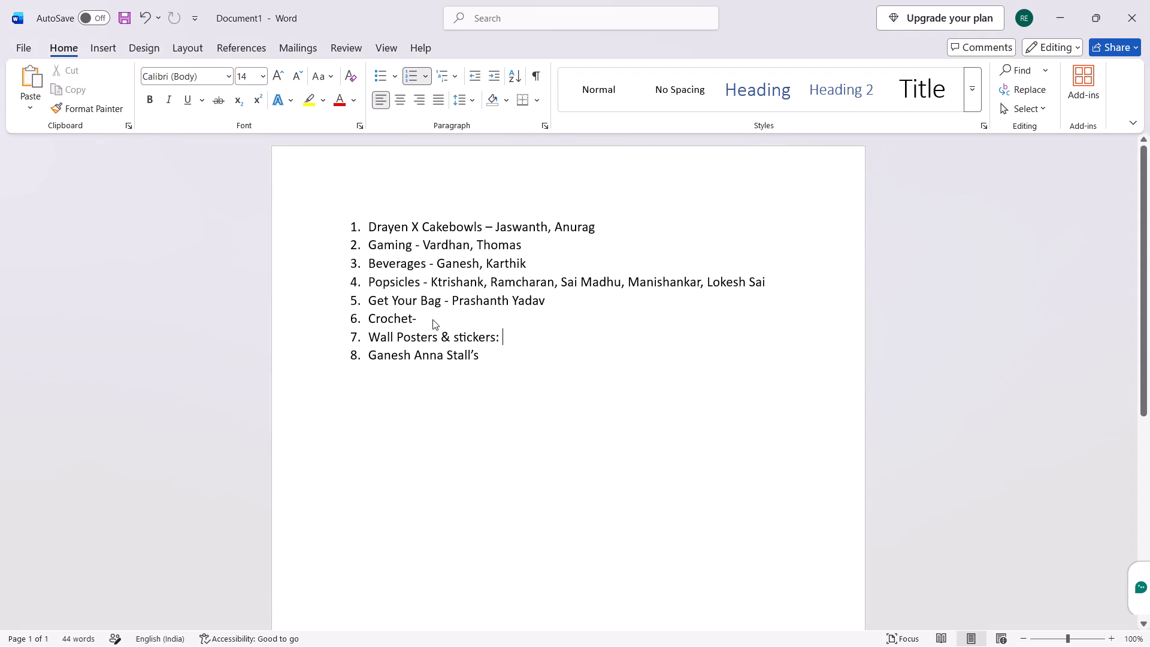
pyautogui.click(420, 320)
pyautogui.write('Hra')
pyautogui.press('BackSpace')
pyautogui.press('BackSpace')
pyautogui.write('arhsa')
# Add a colon at the end of item 8, "Ganesh Anna Stall's".
pyautogui.click(523, 344)
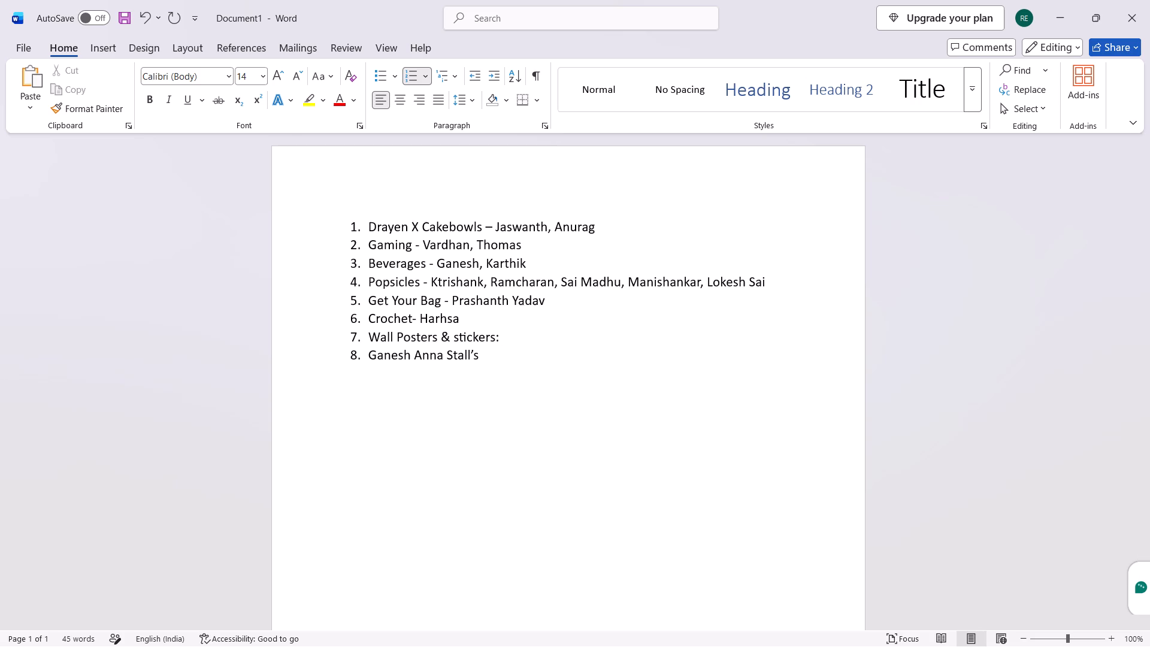
pyautogui.click(497, 352)
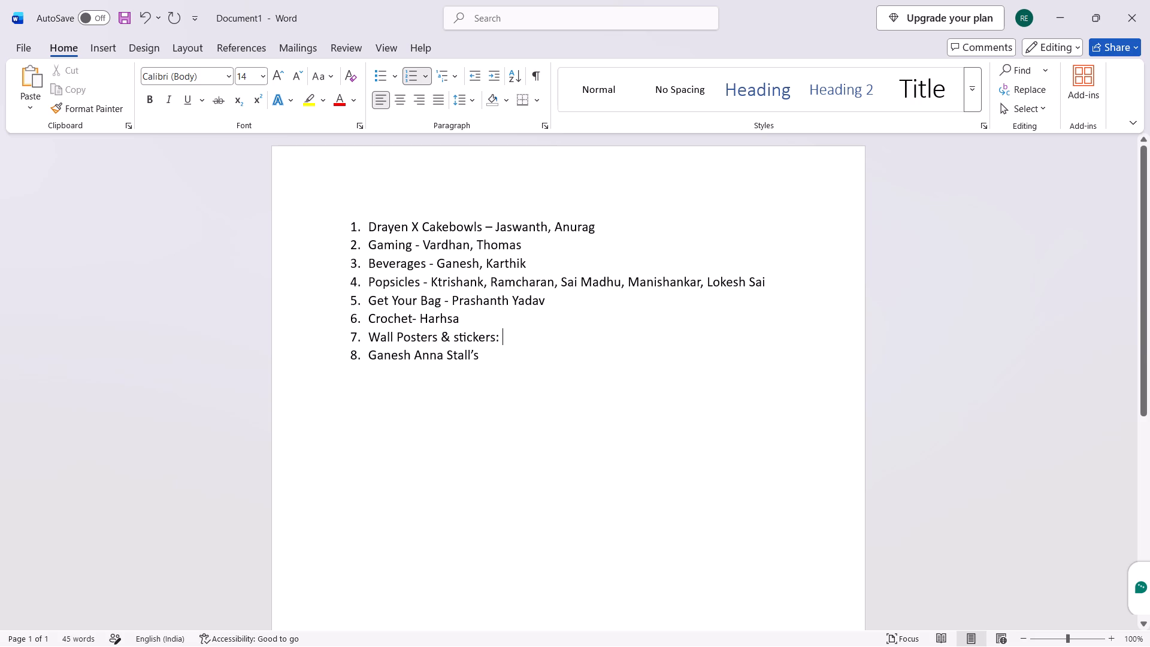
pyautogui.hotkey('shift', ':')
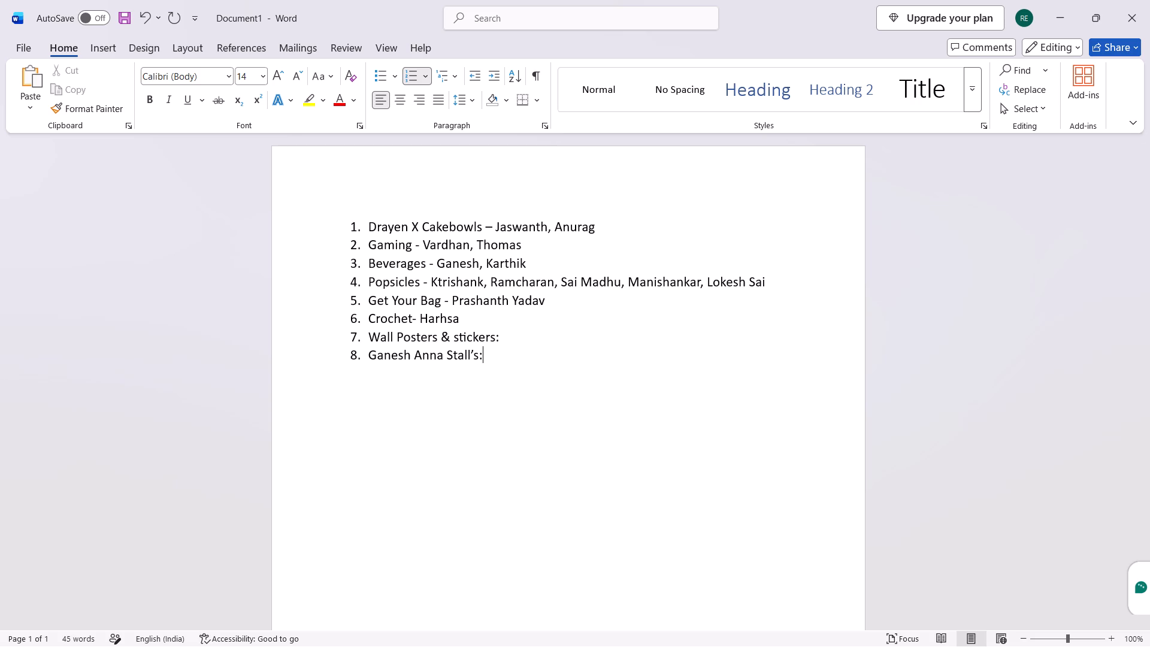
# Save the document as "Hustle mania" in the OneDrive Documents folder.
pyautogui.hotkey('ctrl', 's')
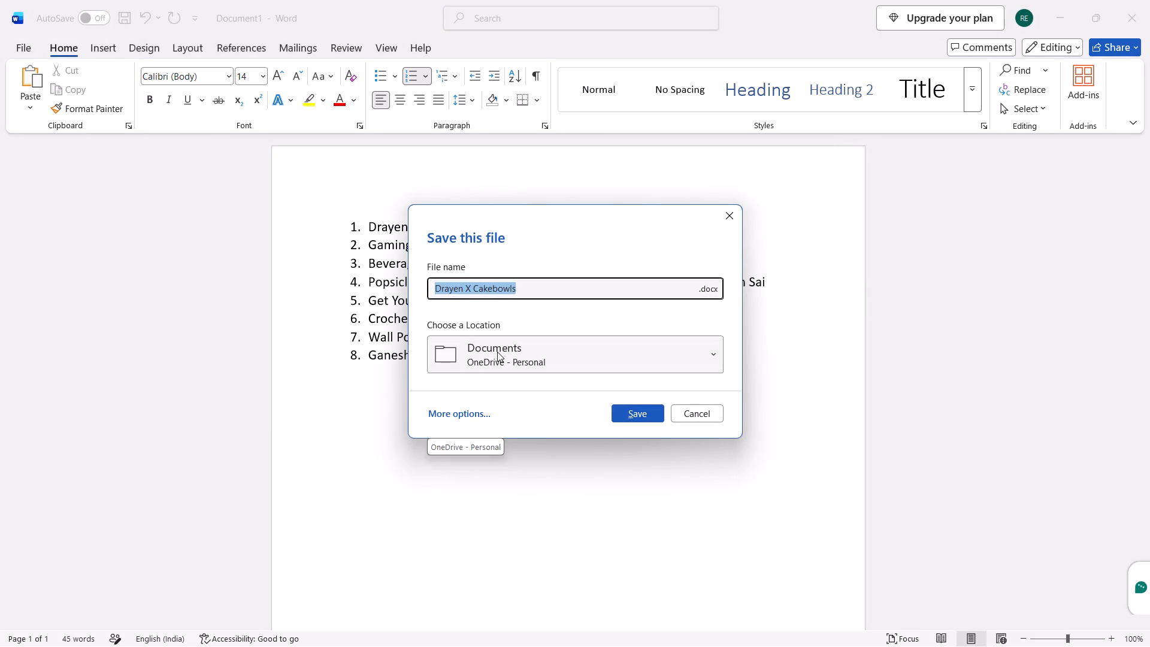
pyautogui.press('BackSpace')
pyautogui.write('Hs')
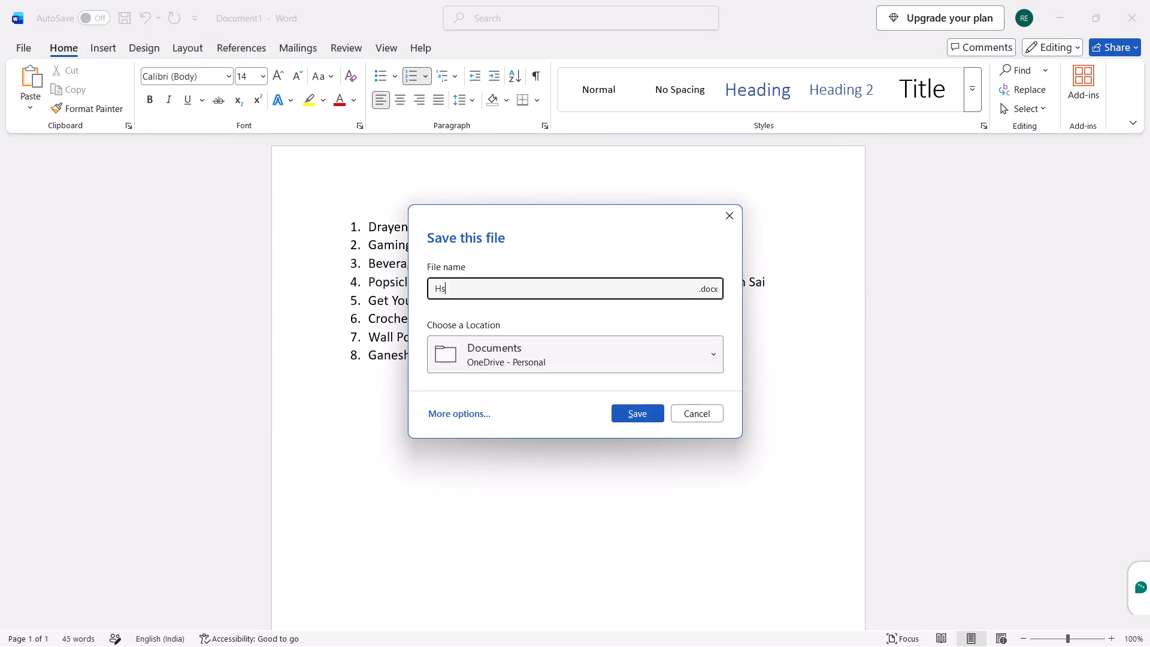
pyautogui.press('BackSpace')
pyautogui.write('uste')
pyautogui.write('l mania')
pyautogui.click(460, 286)
pyautogui.press('BackSpace')
pyautogui.press('BackSpace')
pyautogui.write('le')
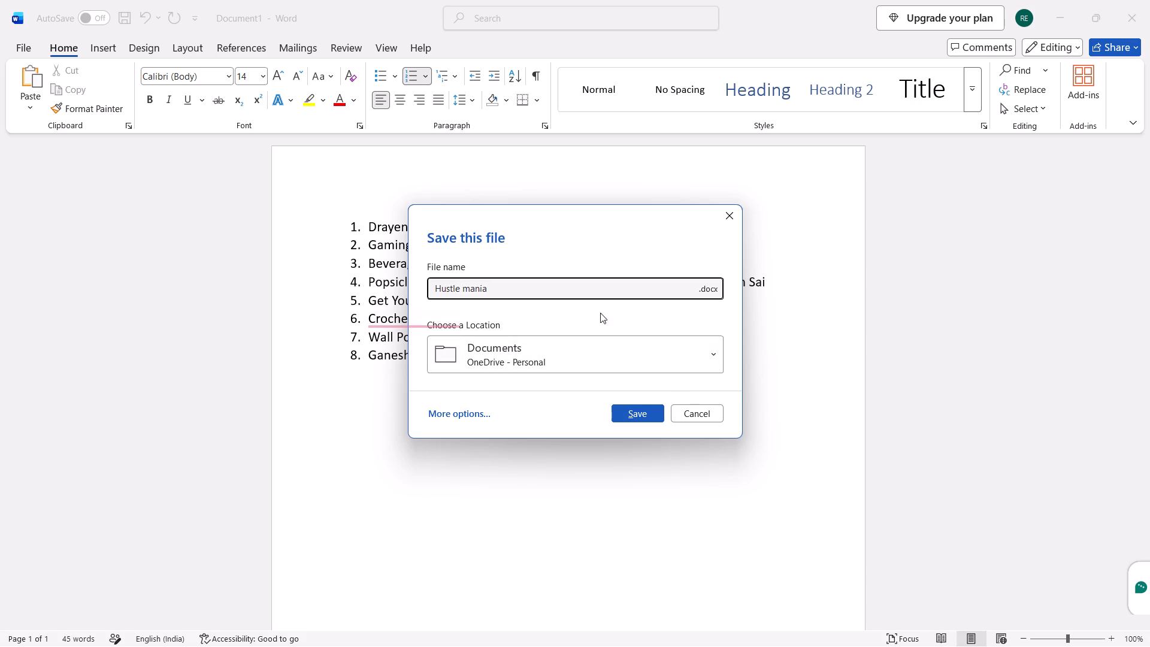
pyautogui.click(648, 407)
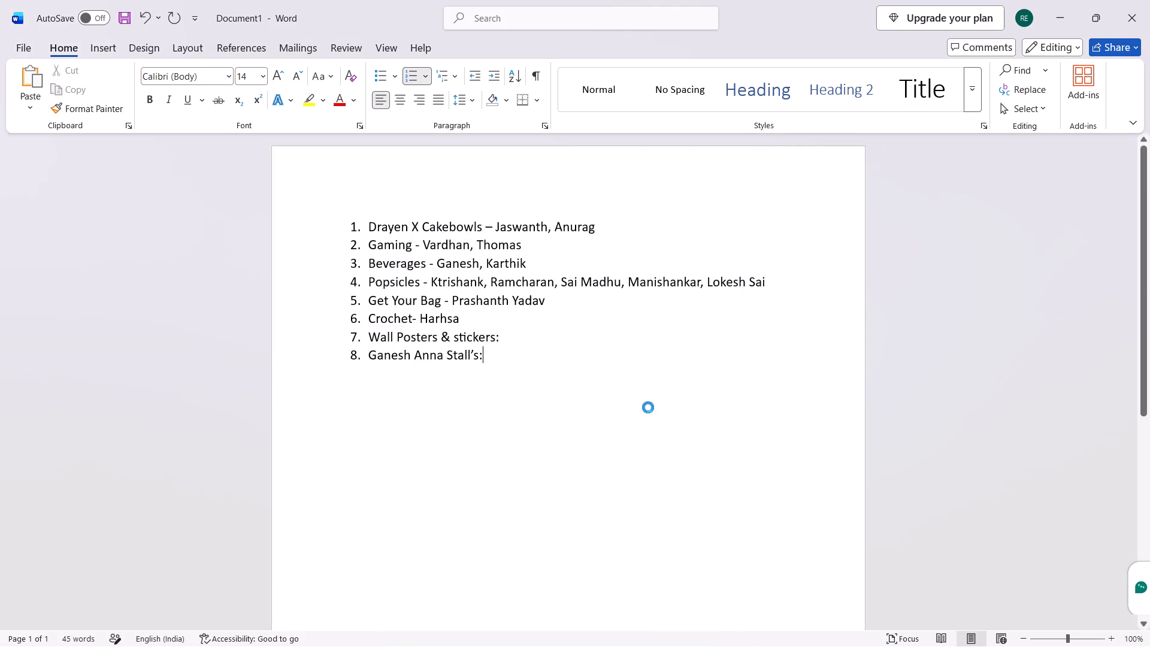
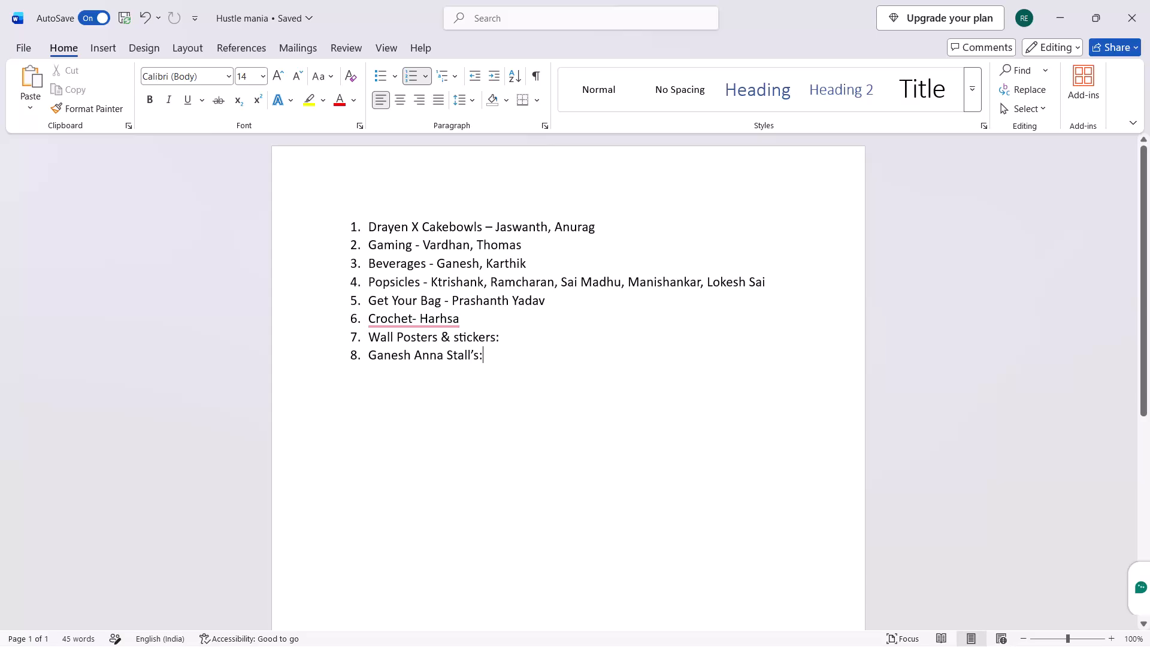
# Append "( hes not sure)" to the end of item 5, "Get Your Bag", and save the document.
pyautogui.click(561, 298)
pyautogui.write('( e')
pyautogui.press('BackSpace')
pyautogui.write('hes')
pyautogui.press('space')
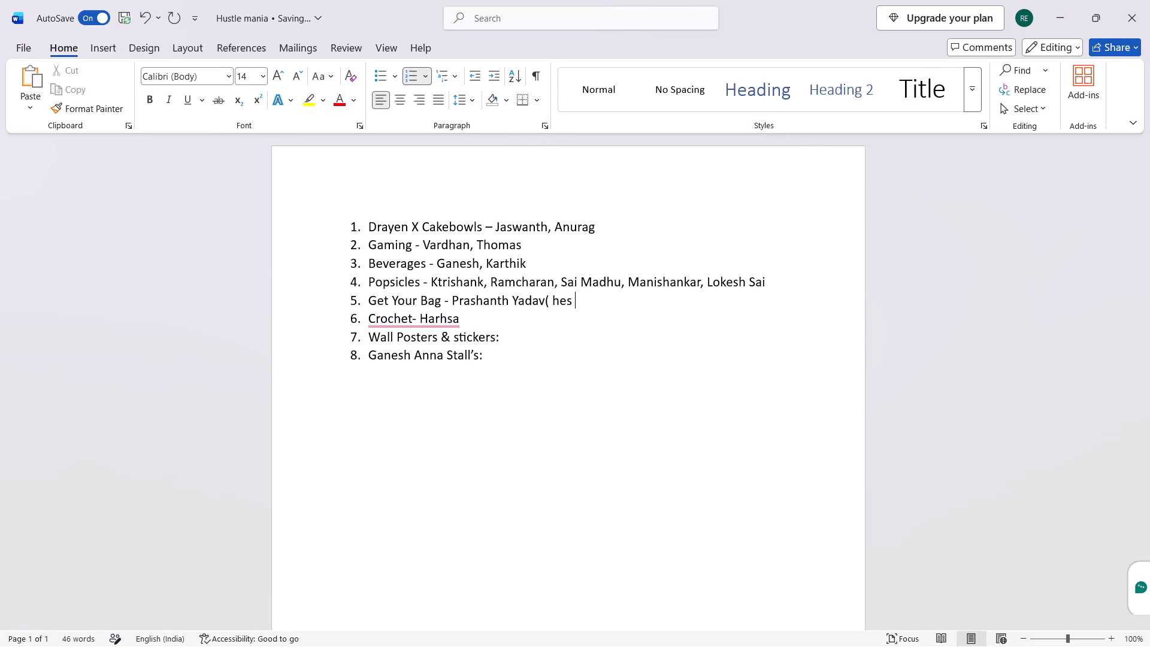
pyautogui.write('not sure')
pyautogui.hotkey('shift', ')')
pyautogui.hotkey('ctrl', 's')
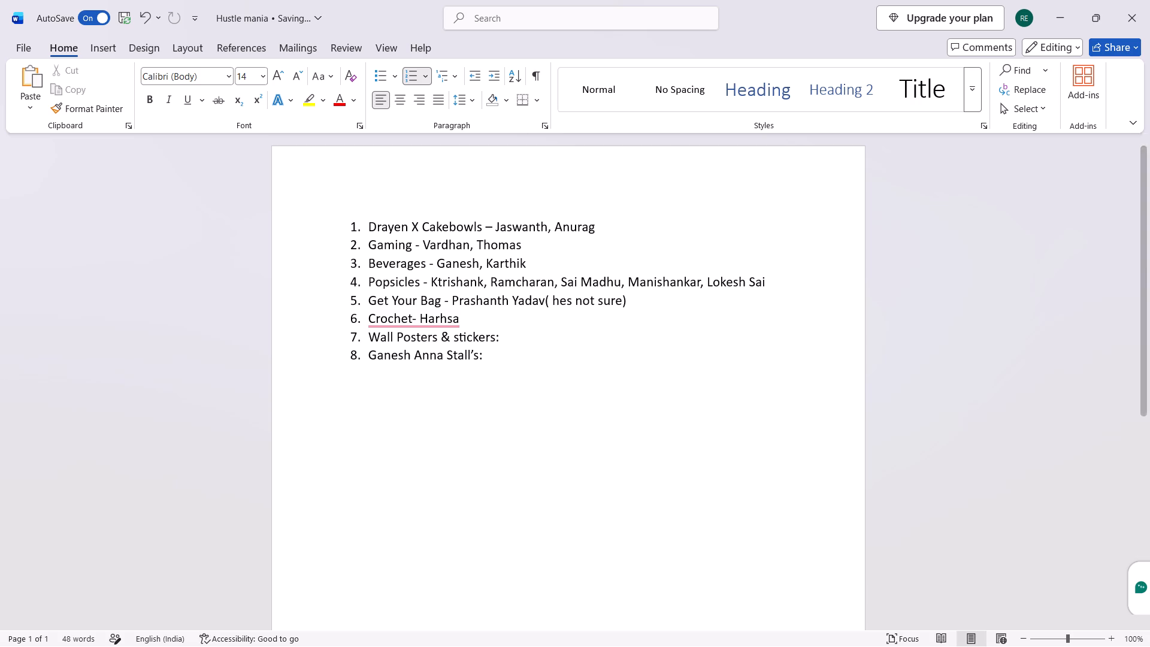
pyautogui.click(641, 629)
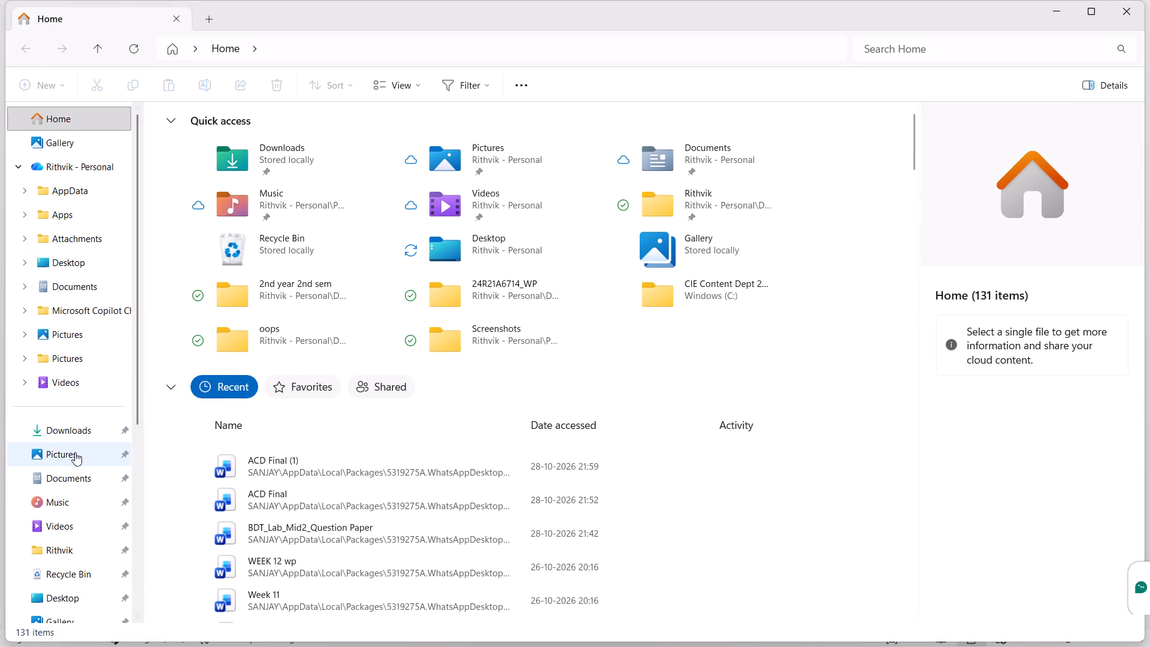
pyautogui.click(67, 468)
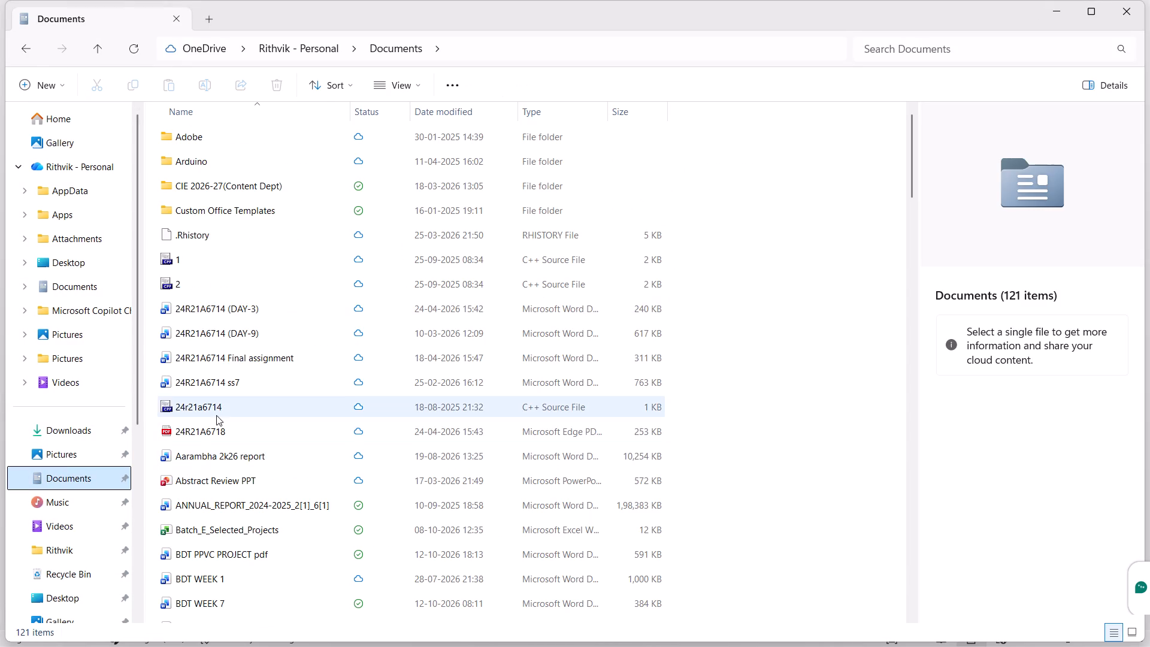
pyautogui.scroll(-8, 216, 415)
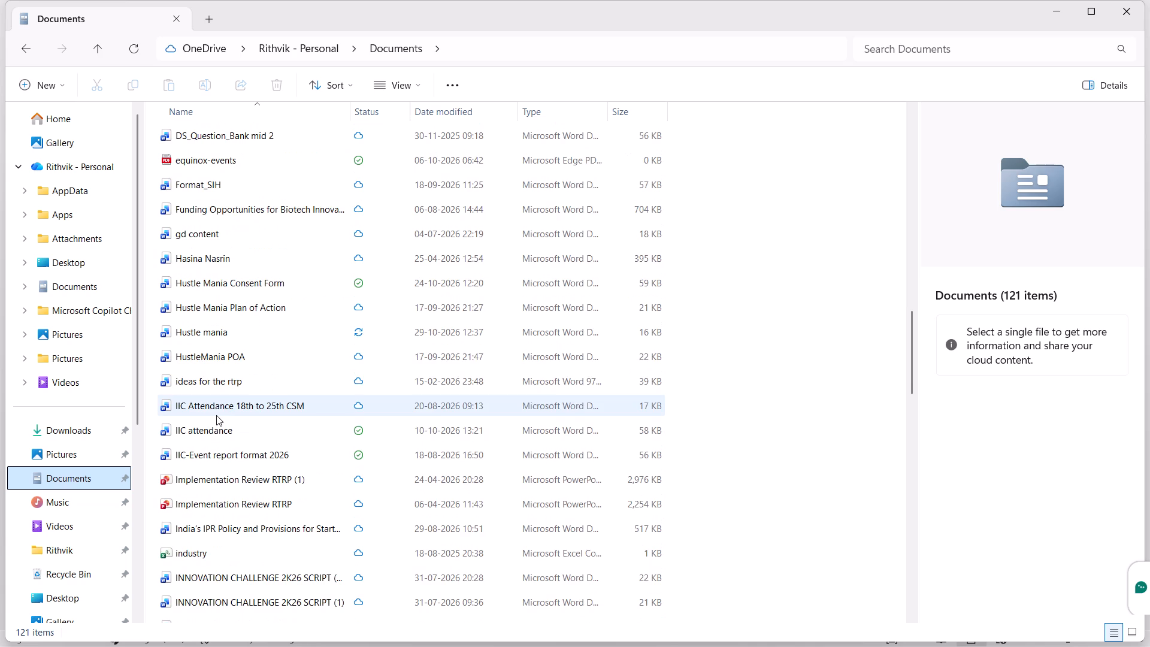
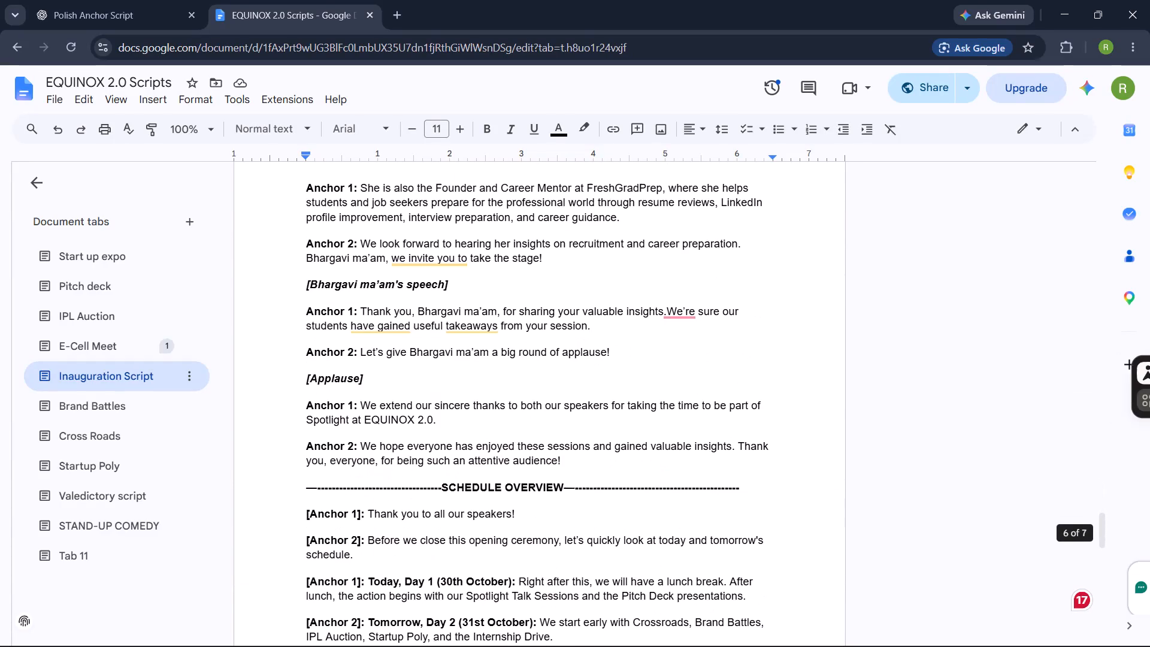
# Replace the opening Anchor 1 paragraph under the SPOTLIGHT heading with the three copied anchor paragraphs, removing the extra trailing line.
pyautogui.scroll(-1, 421, 515)
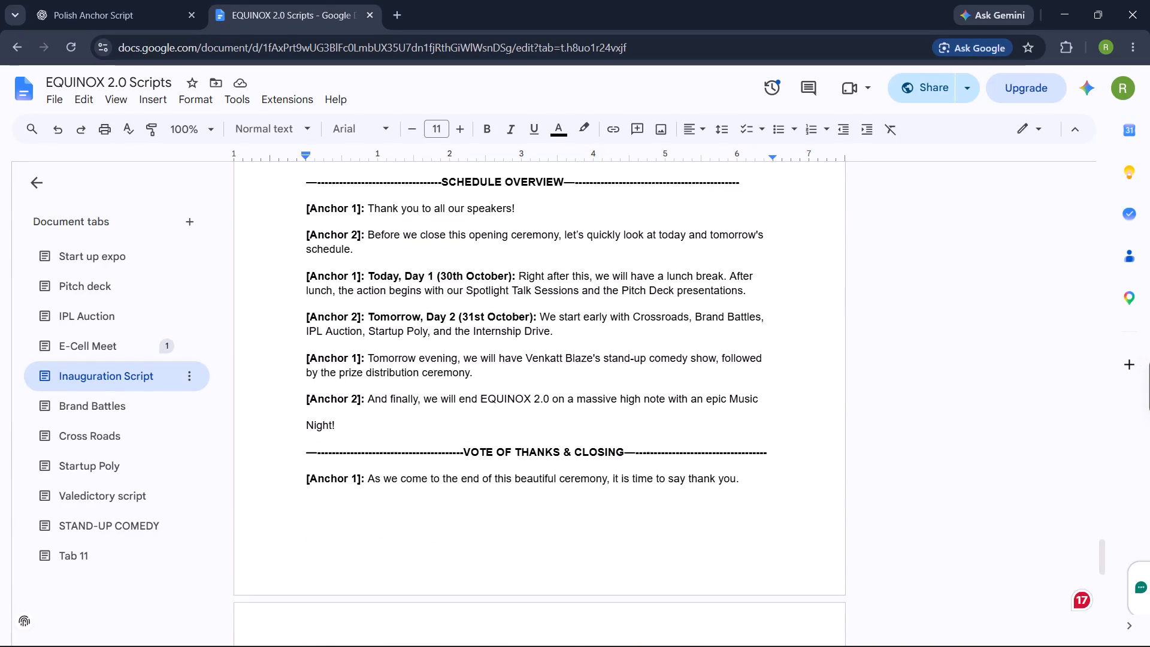
pyautogui.scroll(-1, 421, 515)
pyautogui.scroll(4, 421, 515)
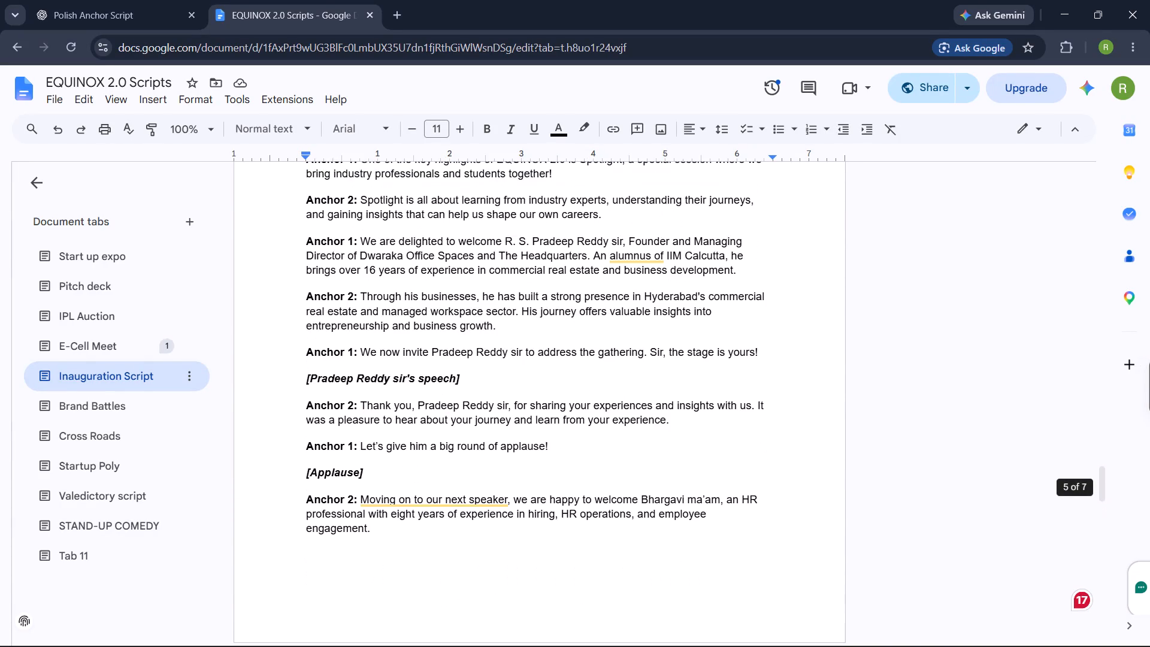
pyautogui.scroll(3, 421, 515)
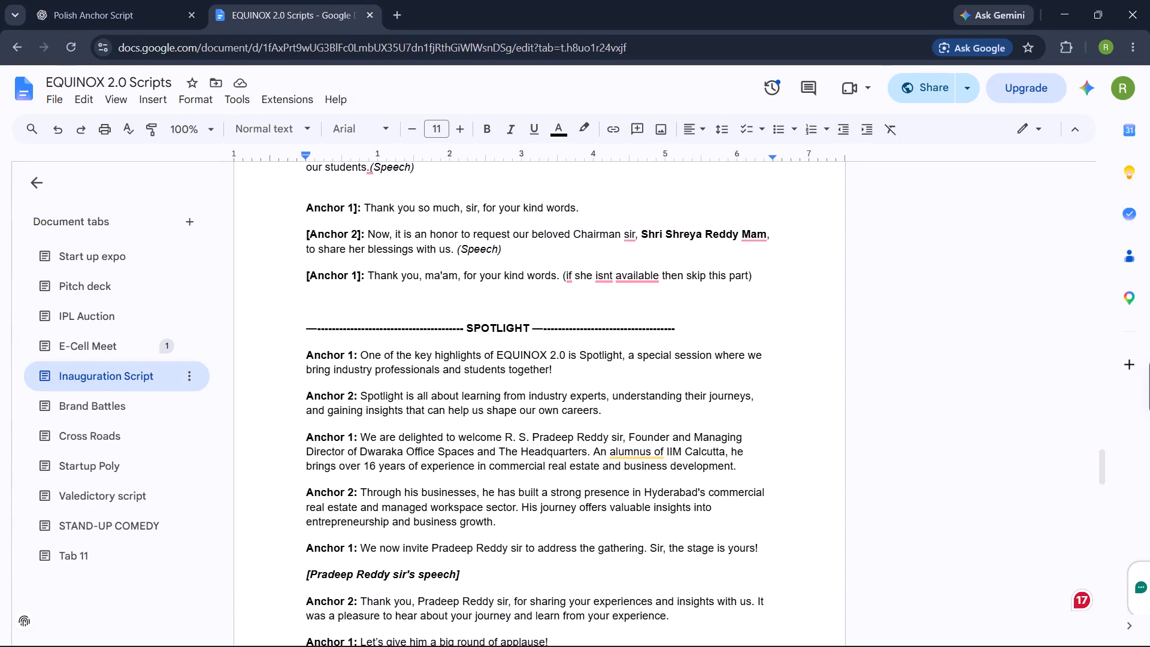
pyautogui.moveTo(553, 370); pyautogui.dragTo(296, 359)
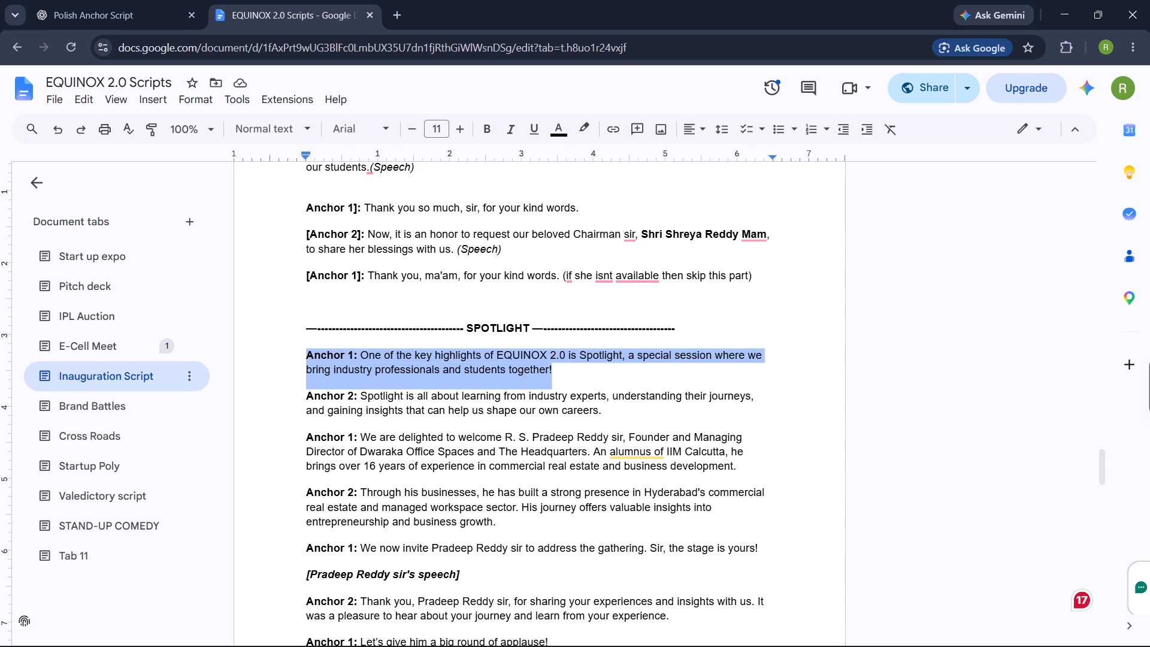
pyautogui.hotkey('ctrl', 'v')
pyautogui.press('BackSpace')
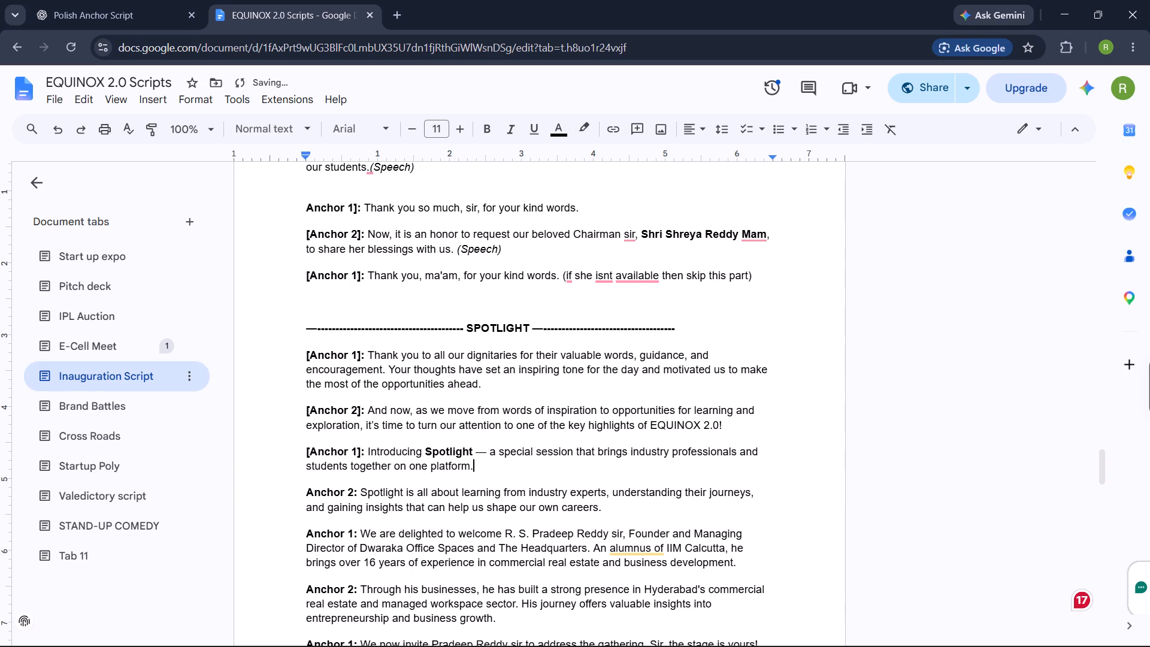
# Delete the dash after the bold word Spotlight in the pasted Anchor 1 introduction line.
pyautogui.click(485, 452)
pyautogui.press('BackSpace')
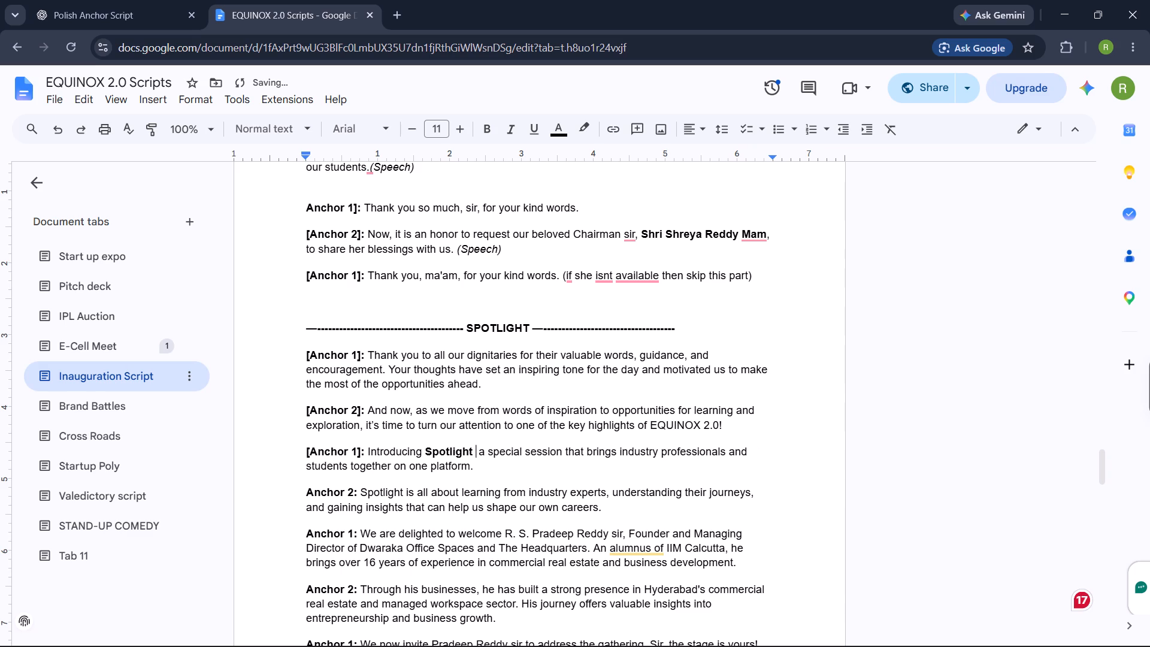